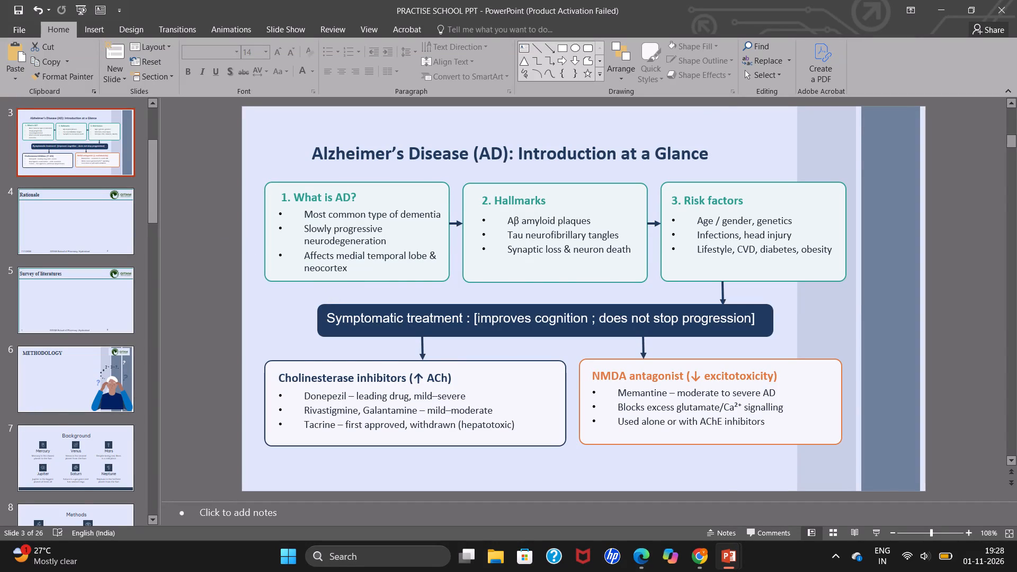
Examine the opening slides, from the title slide through the introduction slides to the Rationale slide.
key(Up)
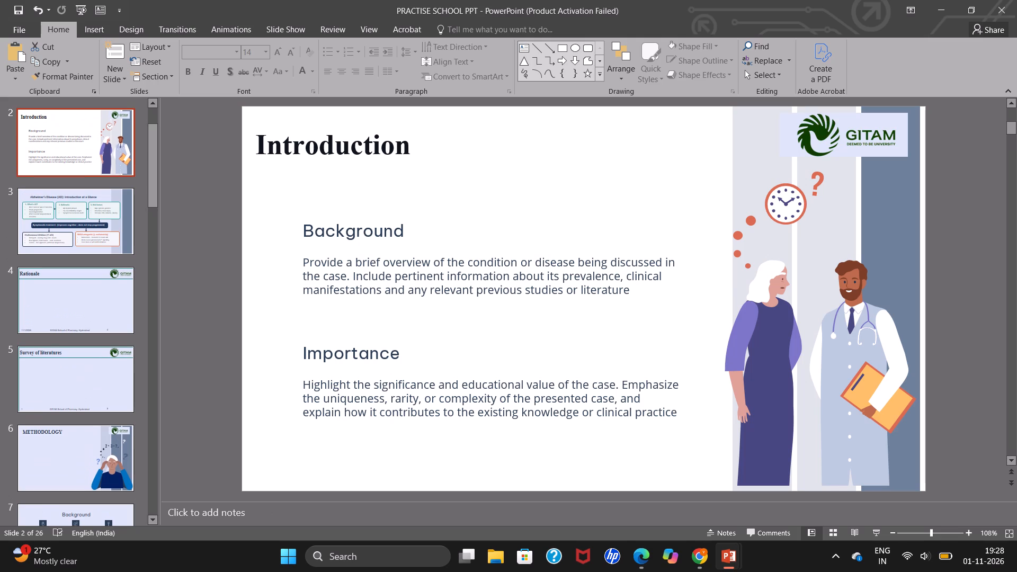
key(Up)
key(Down)
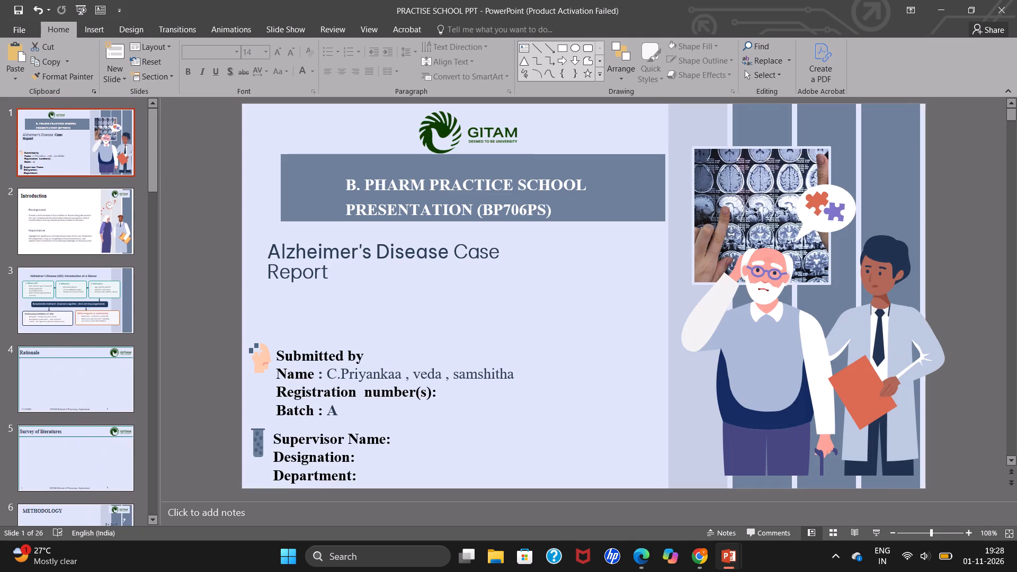
key(Down)
key(Up)
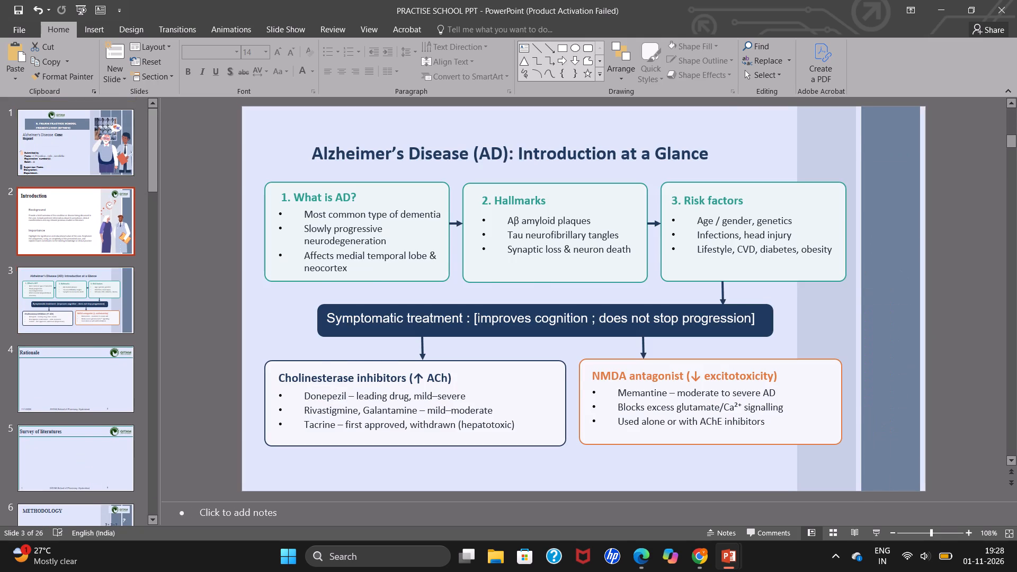
key(Down)
key(Down)
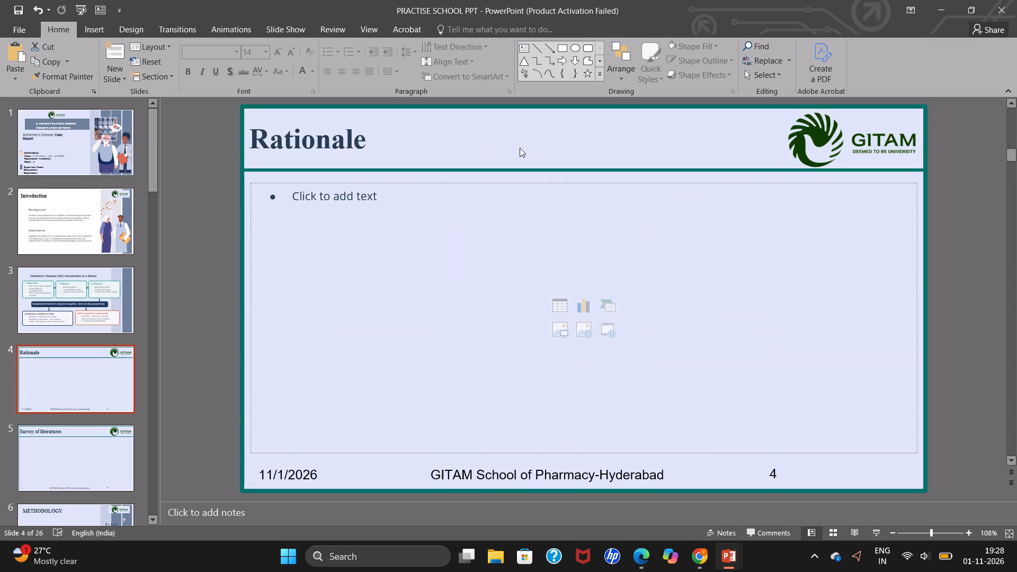
Look through the slides after Rationale, covering methodology, practise school lab work, Reactions 1 to 4d and Future Perspective.
key(Down)
key(Down)
key(Down)
key(Down)
key(Down)
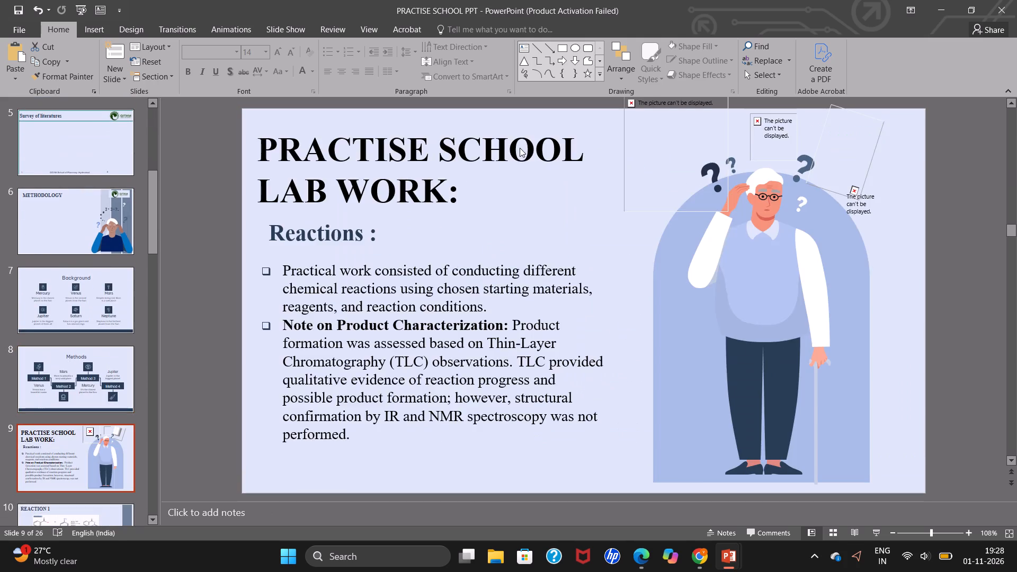
key(Down)
key(Down)
key(Down)
key(Down)
key(Down)
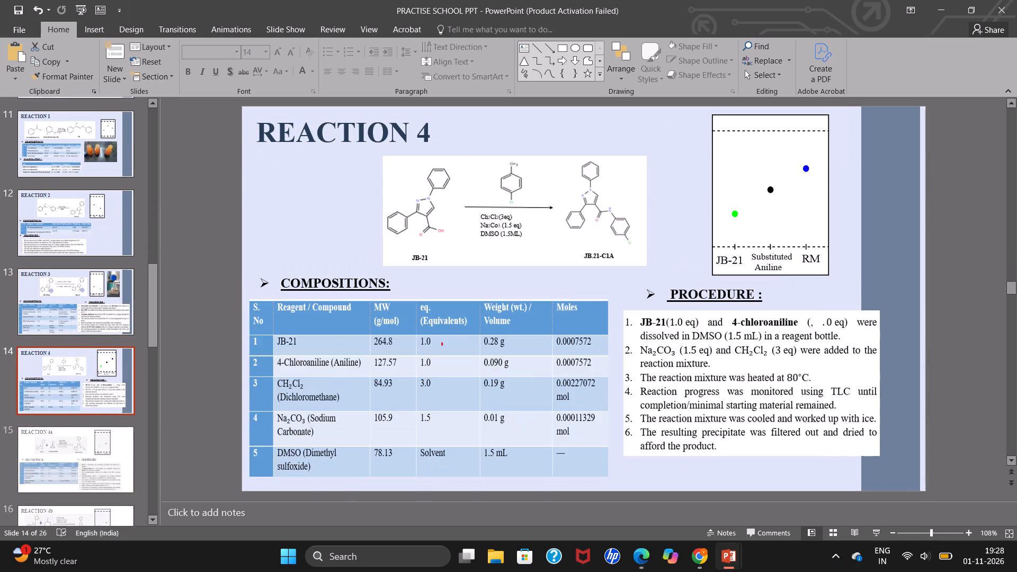
key(Down)
key(Down)
key(Down)
key(Down)
key(Down)
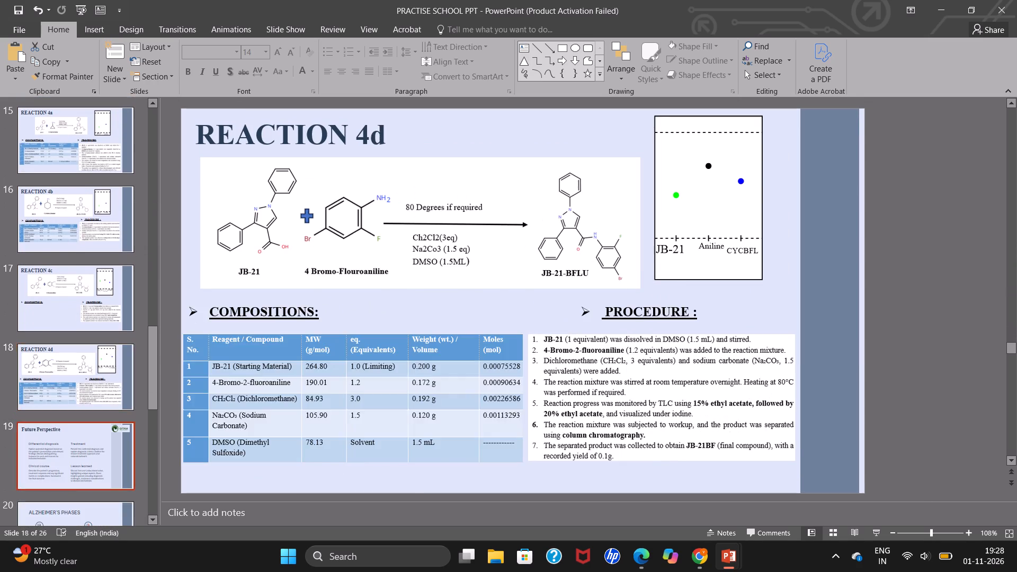
key(Down)
Look back through the deck from the Reaction 4d slide to the title slide.
key(Up)
key(Up)
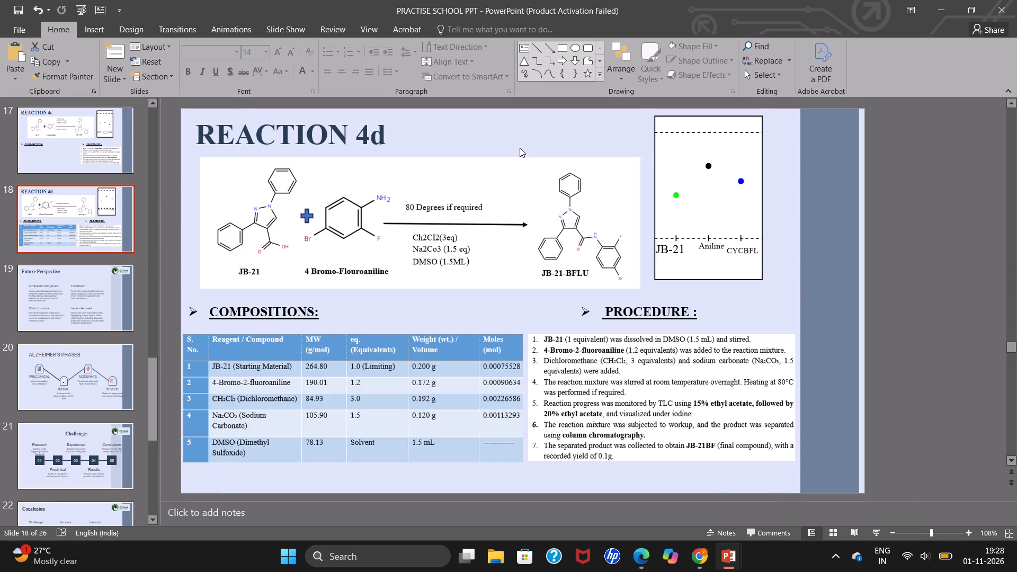
key(Up)
key(Up)
key(Up)
key(Up)
key(Up)
key(Up)
key(Up)
key(Up)
key(Up)
key(Up)
key(Up)
key(Up)
key(Up)
key(Up)
key(Up)
key(Up)
key(Up)
key(Up)
key(Up)
key(Up)
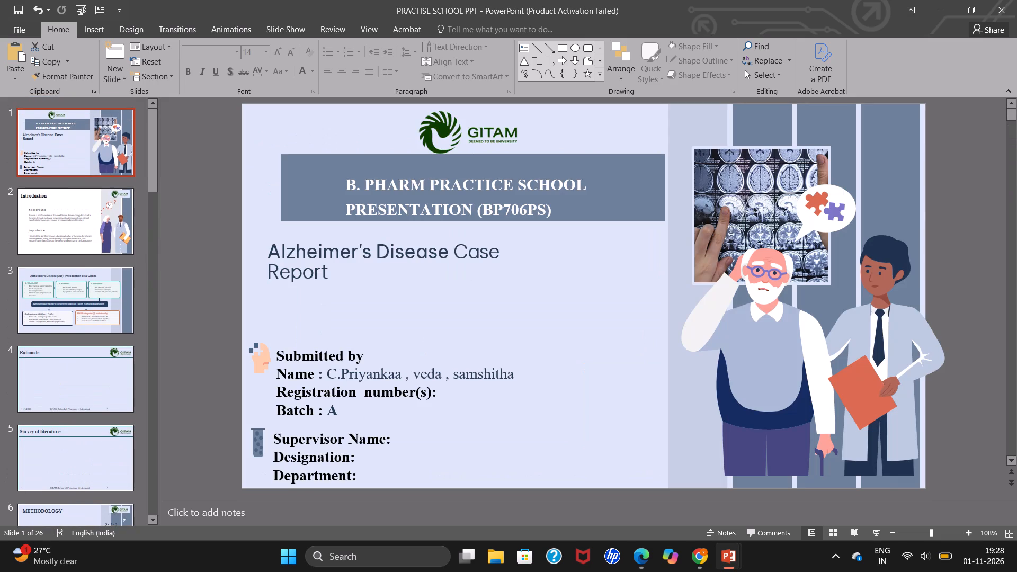
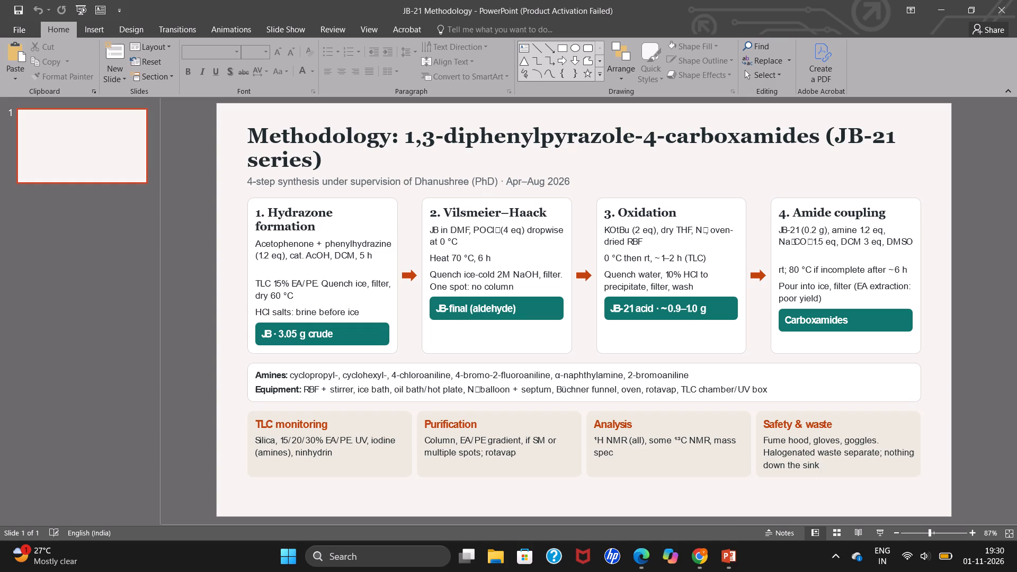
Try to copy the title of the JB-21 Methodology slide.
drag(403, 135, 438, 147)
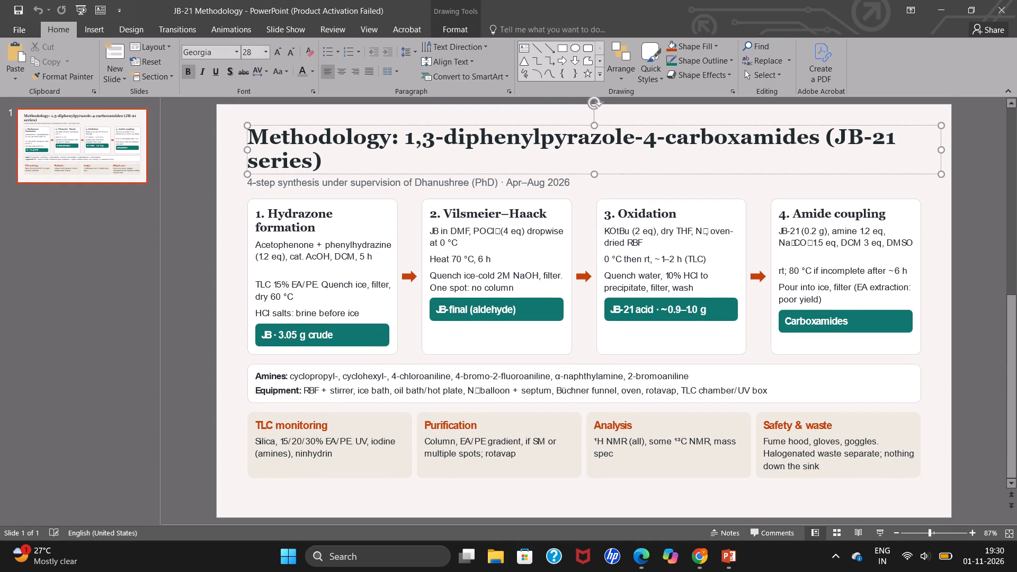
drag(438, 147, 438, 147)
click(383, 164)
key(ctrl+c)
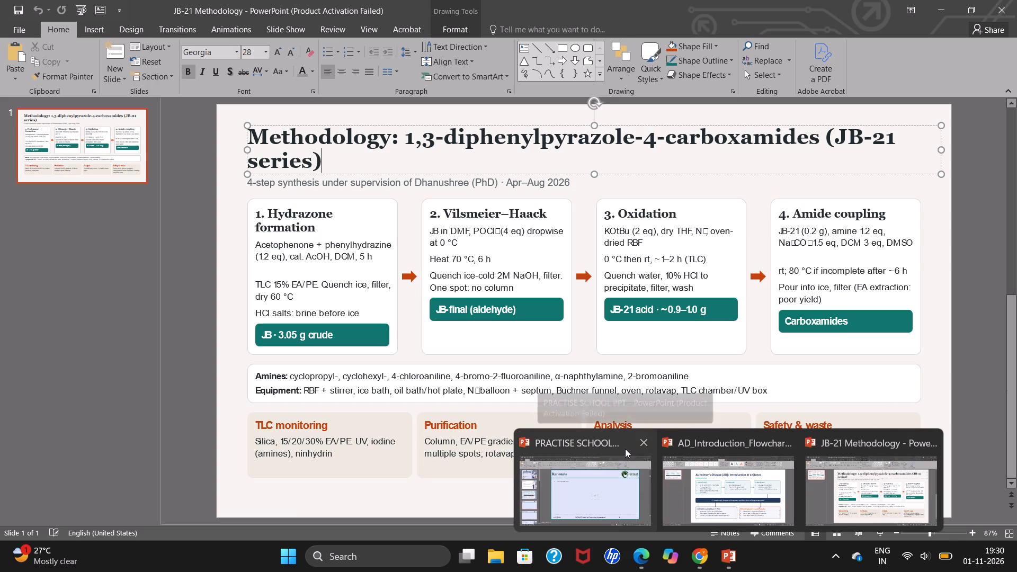
Close the AD_Introduction_Flowchart presentation.
click(783, 447)
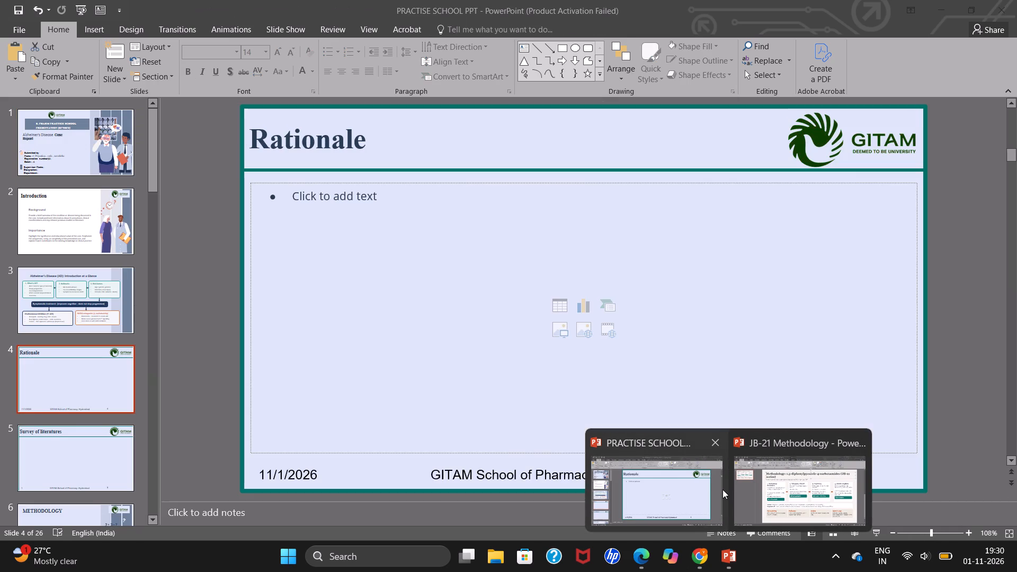
Switch to the PRACTISE SCHOOL PPT presentation and cut the elderly man illustration from its METHODOLOGY slide.
click(722, 489)
key(Down)
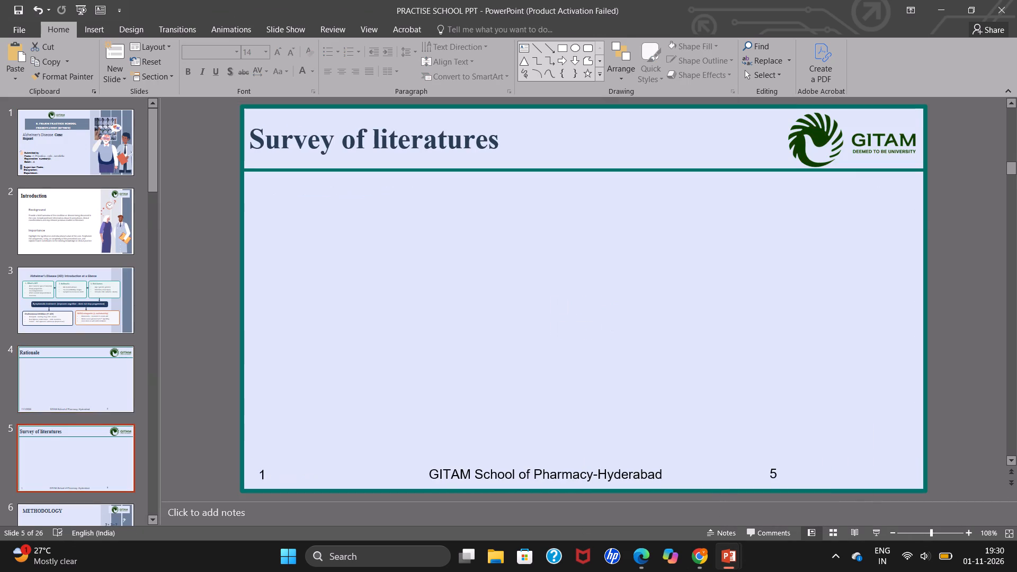
key(Down)
click(825, 290)
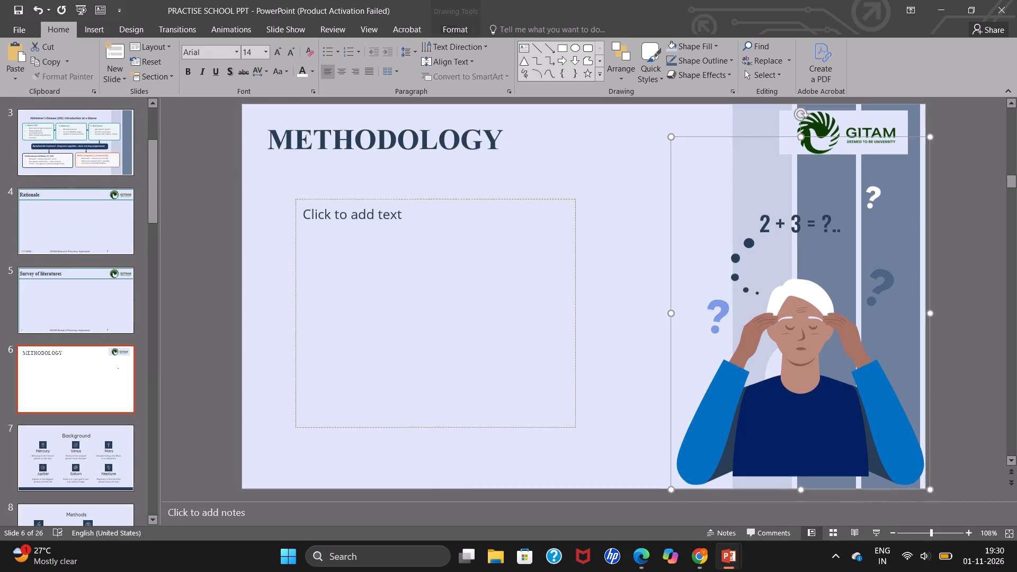
right_click(825, 290)
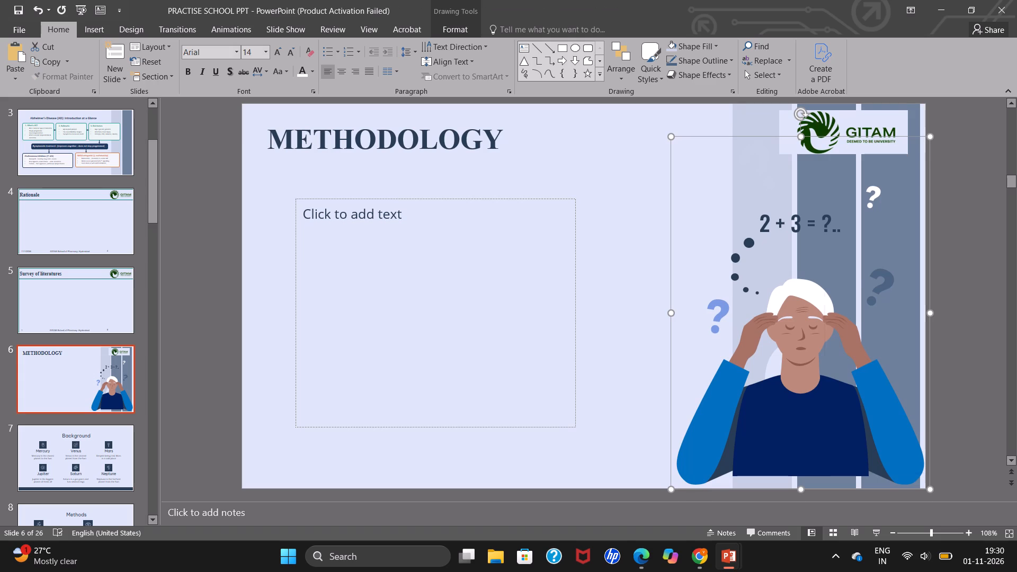
click(845, 296)
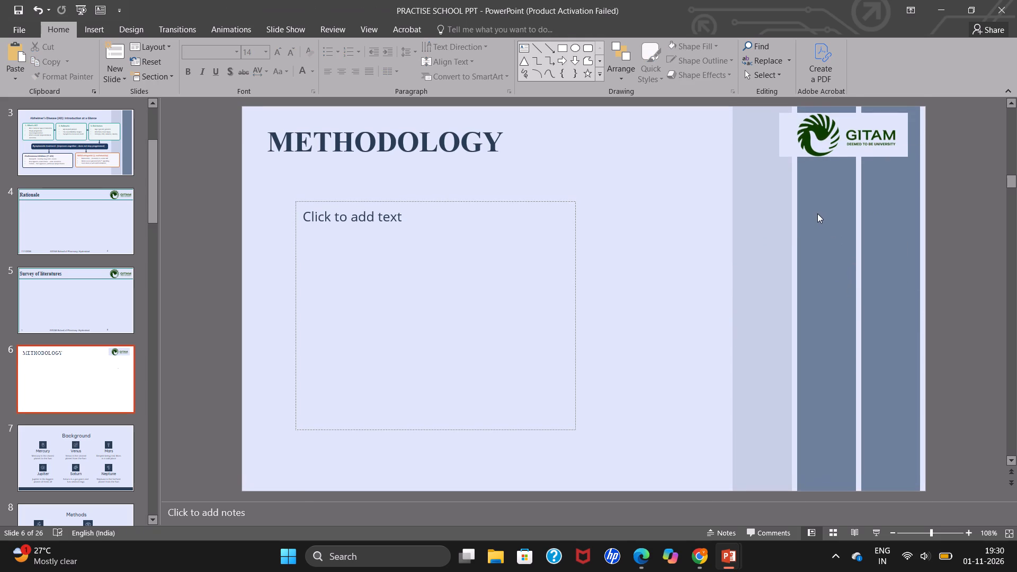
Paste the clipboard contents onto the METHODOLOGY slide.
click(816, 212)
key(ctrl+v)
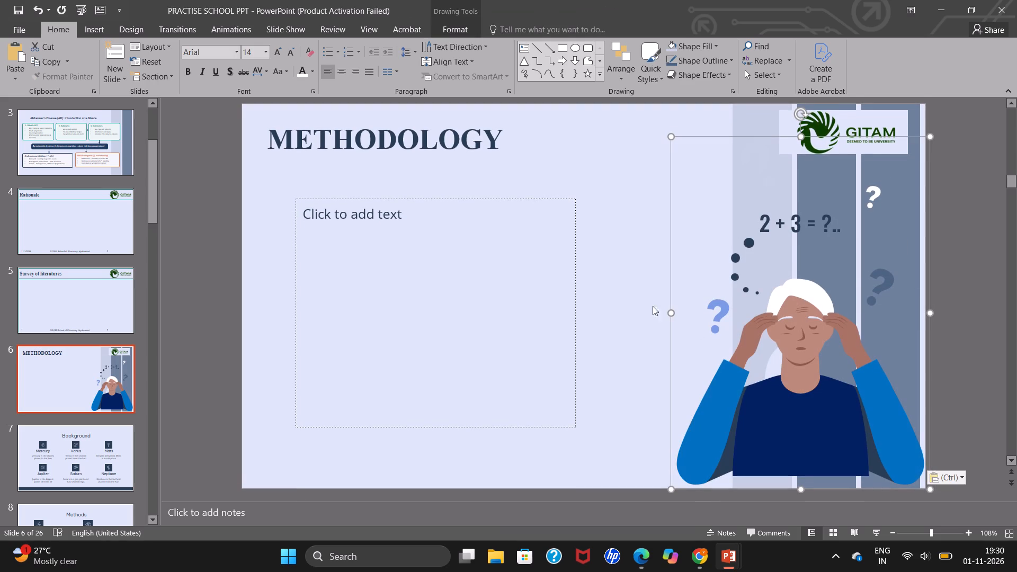
Cut the light blue question mark beside the man's raised arm out of the METHODOLOGY slide's illustration.
click(715, 303)
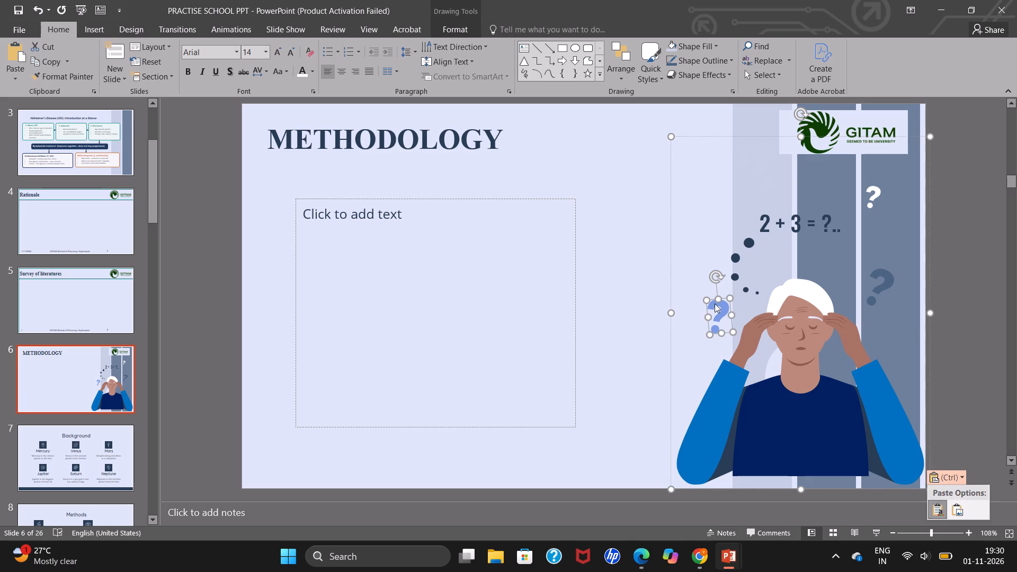
right_click(715, 303)
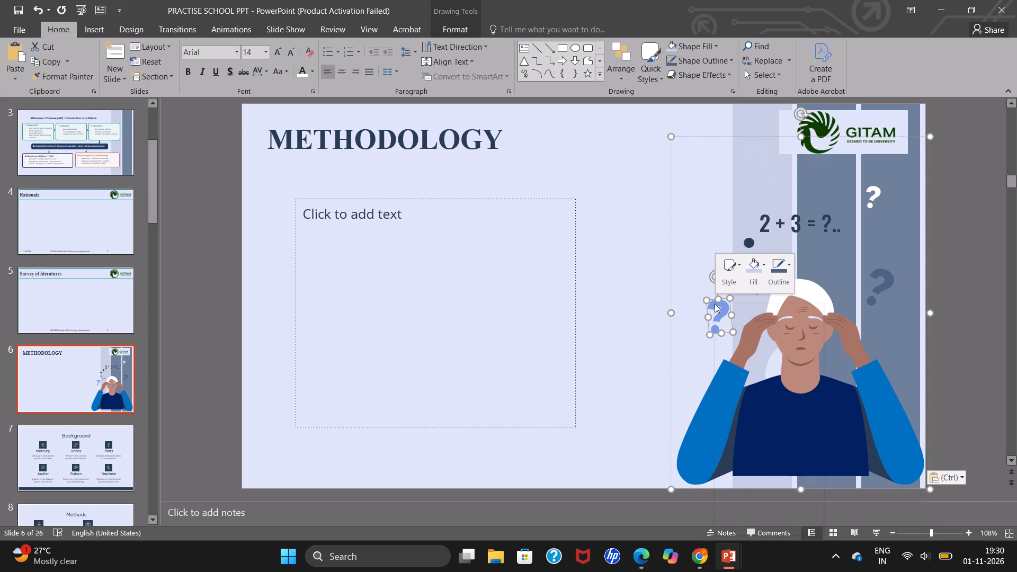
click(731, 311)
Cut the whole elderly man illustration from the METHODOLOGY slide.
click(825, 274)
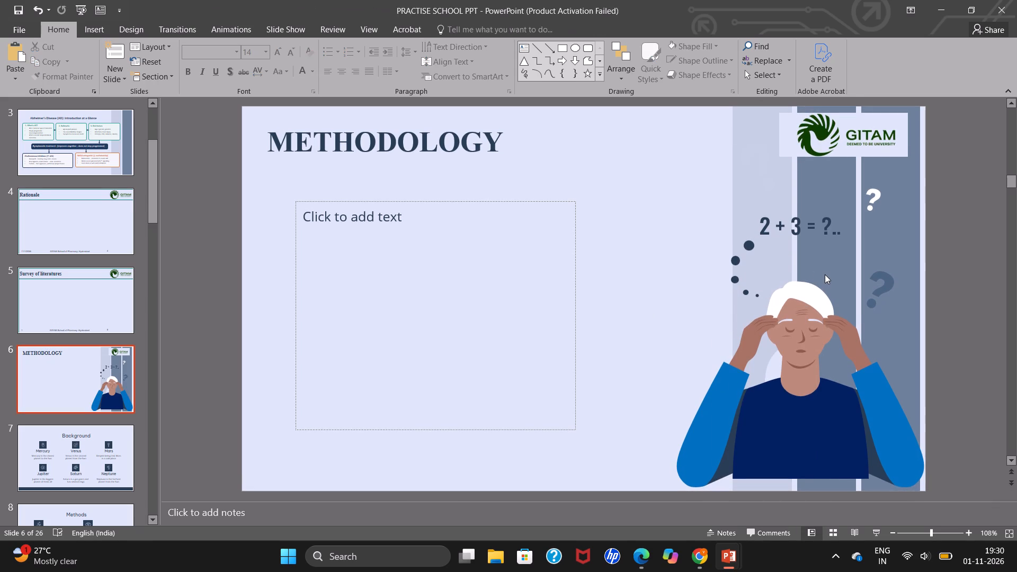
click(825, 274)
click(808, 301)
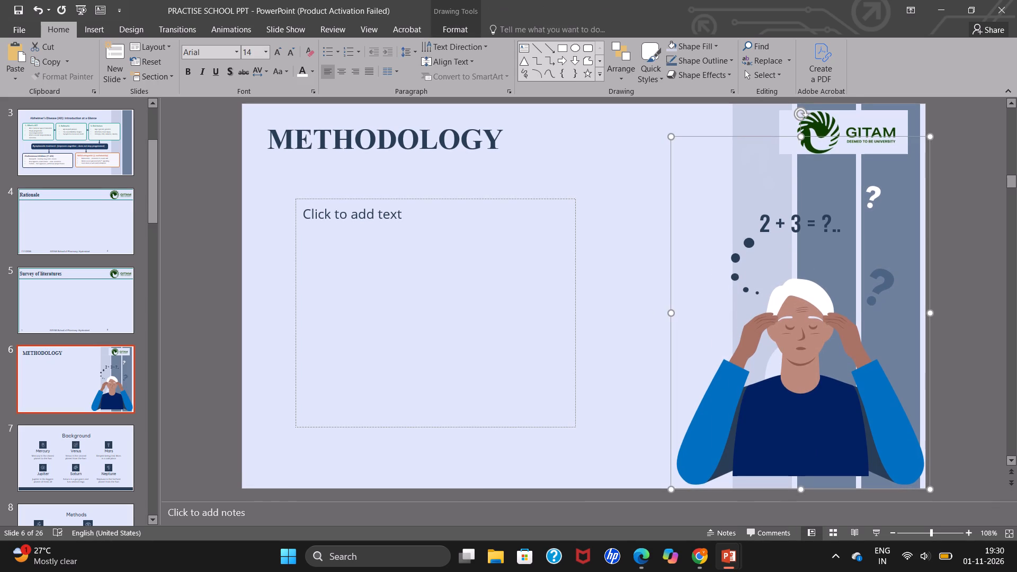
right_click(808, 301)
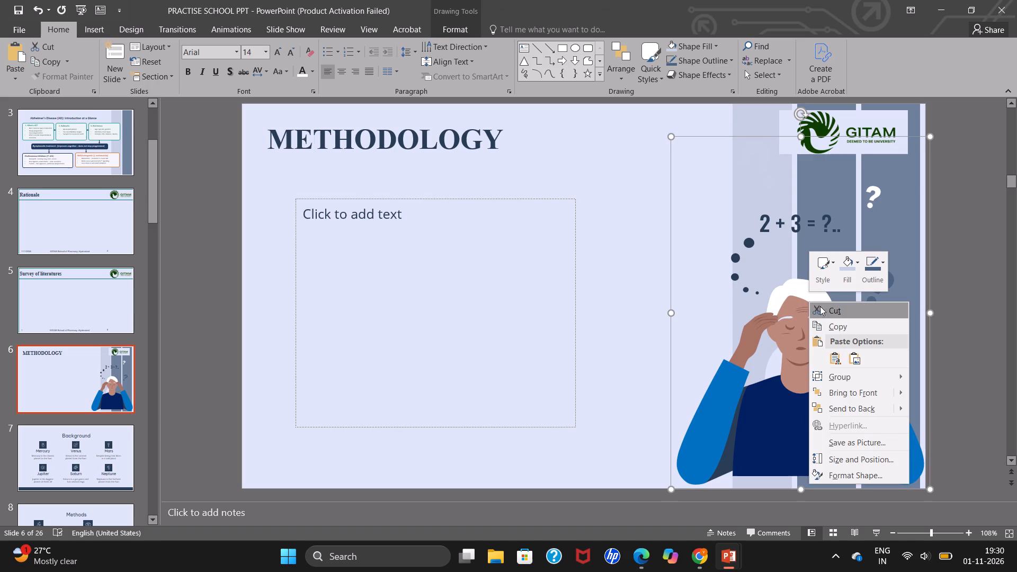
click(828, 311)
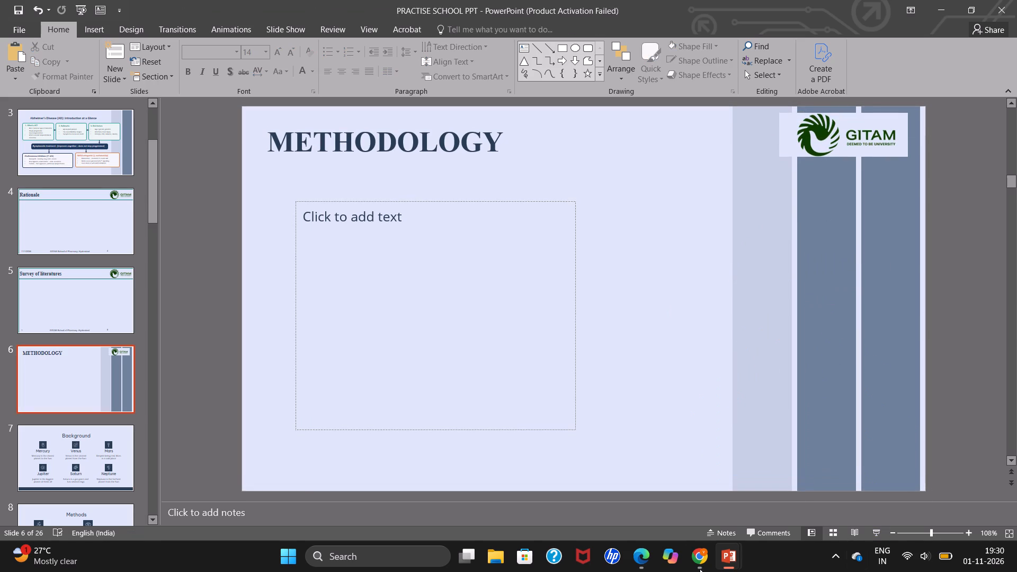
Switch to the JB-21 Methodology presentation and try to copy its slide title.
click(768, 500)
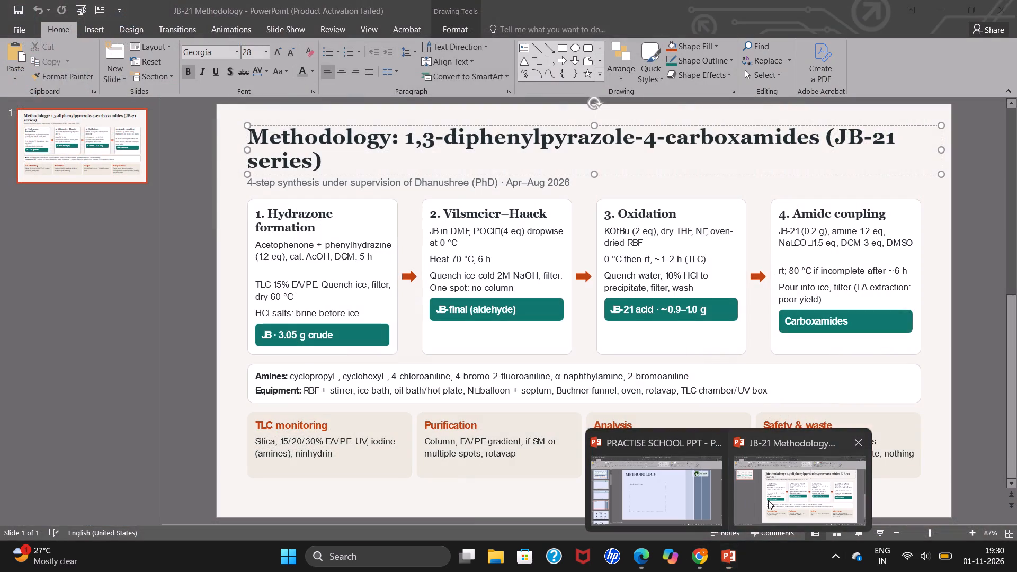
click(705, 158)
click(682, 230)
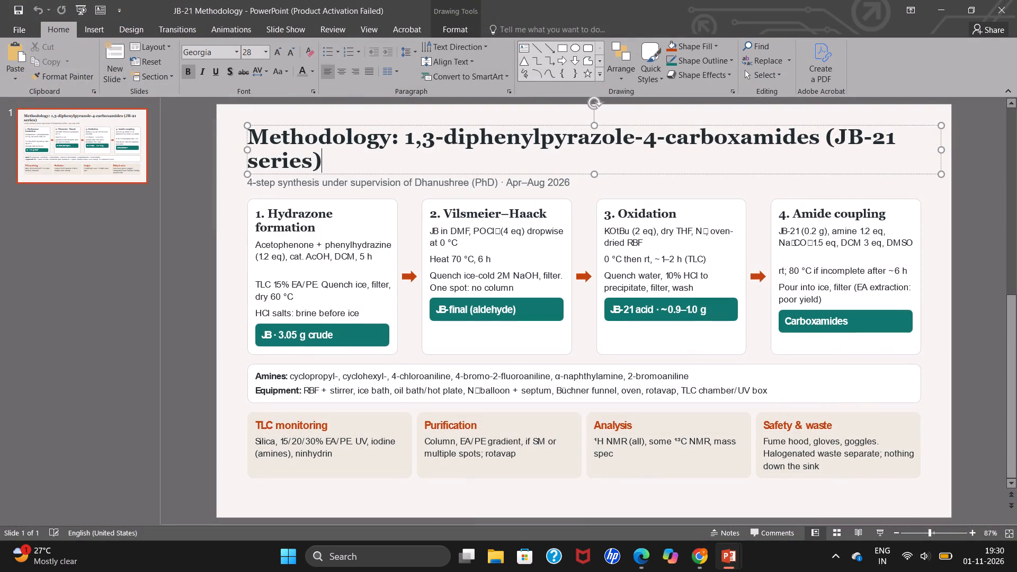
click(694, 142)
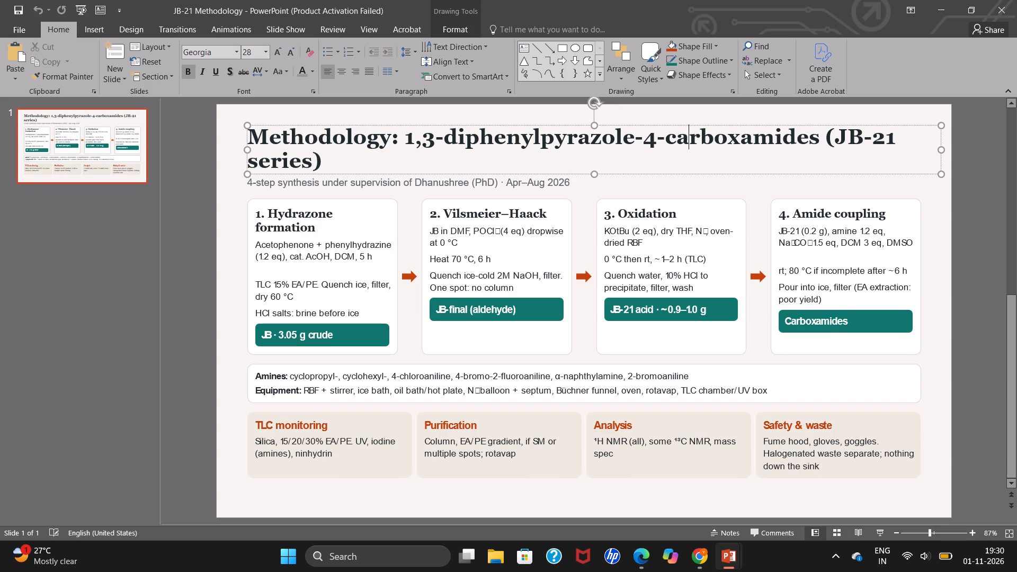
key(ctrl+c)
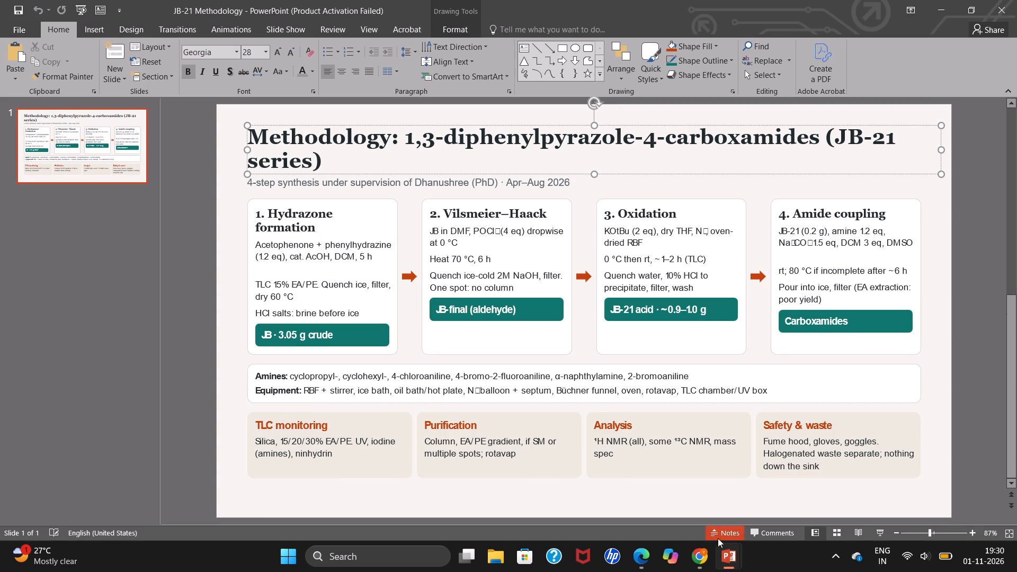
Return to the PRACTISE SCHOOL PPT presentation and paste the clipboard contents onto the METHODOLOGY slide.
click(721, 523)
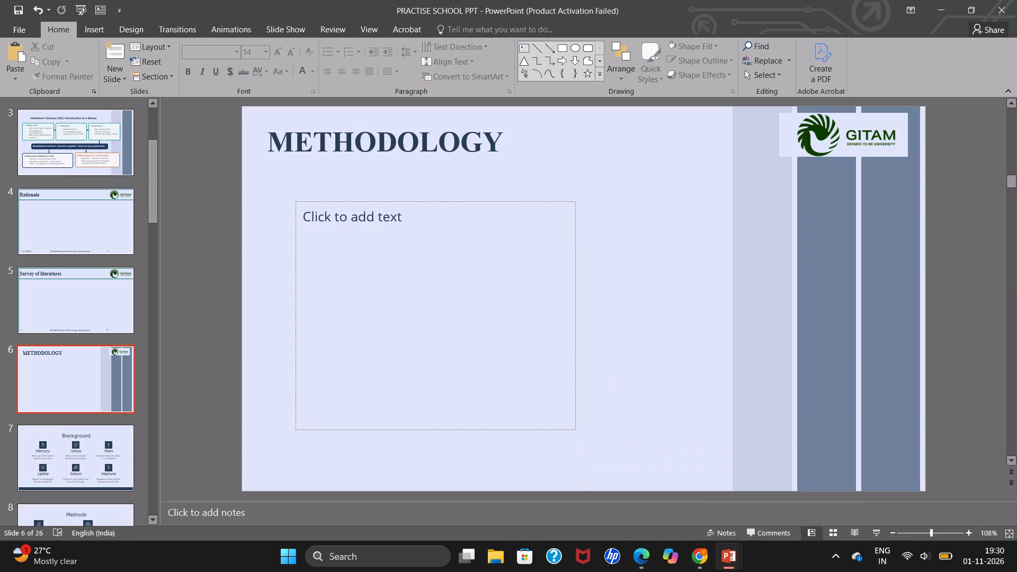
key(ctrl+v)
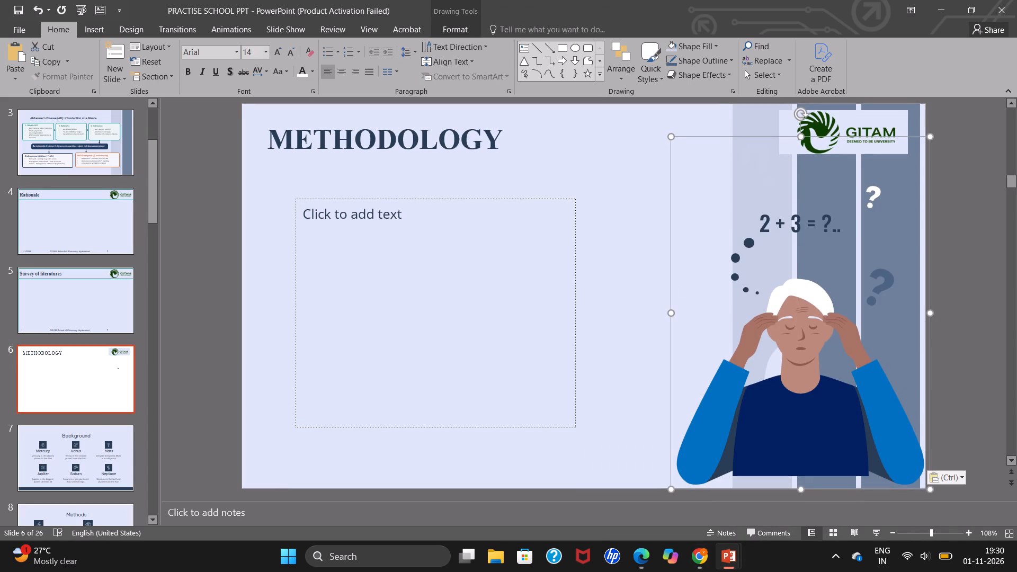
Cut the third-largest dark thought-bubble dot out of the elderly man illustration on the METHODOLOGY slide.
click(739, 282)
right_click(739, 282)
right_click(739, 282)
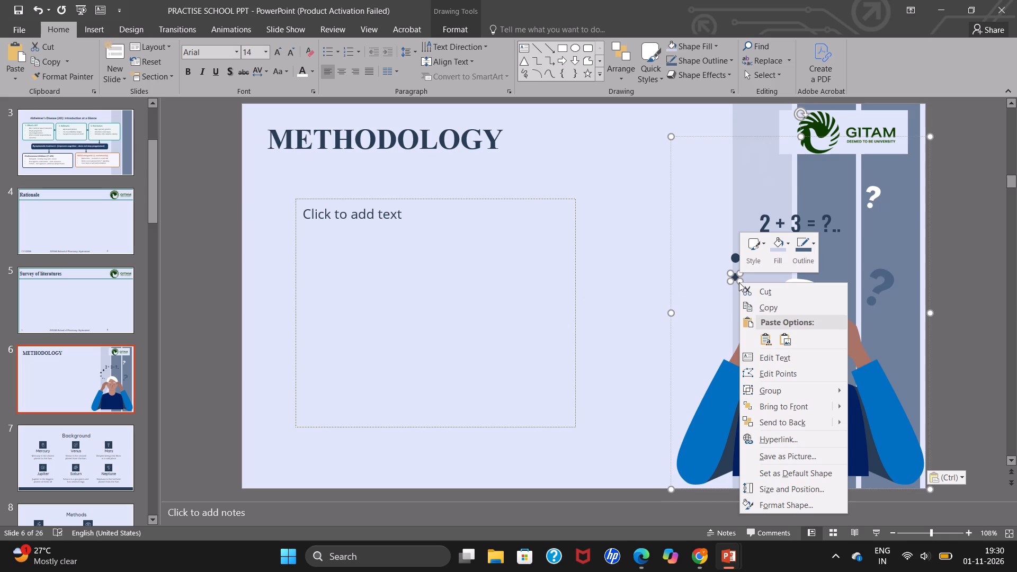
click(774, 297)
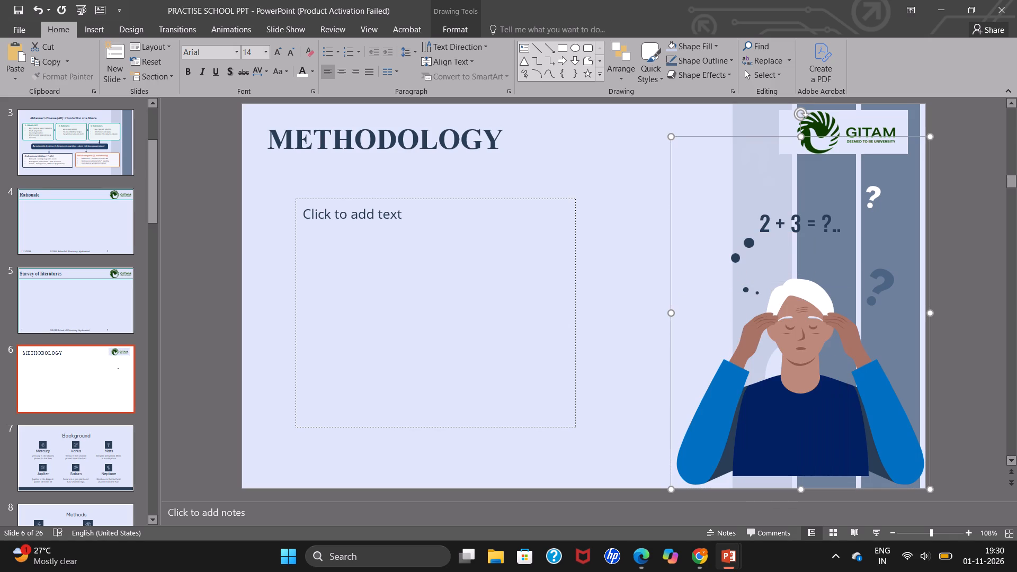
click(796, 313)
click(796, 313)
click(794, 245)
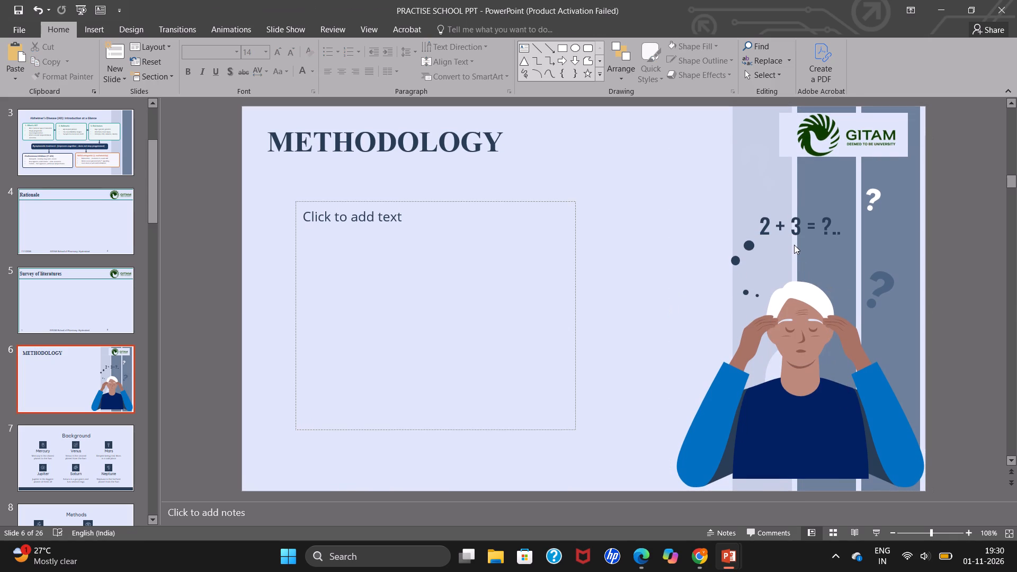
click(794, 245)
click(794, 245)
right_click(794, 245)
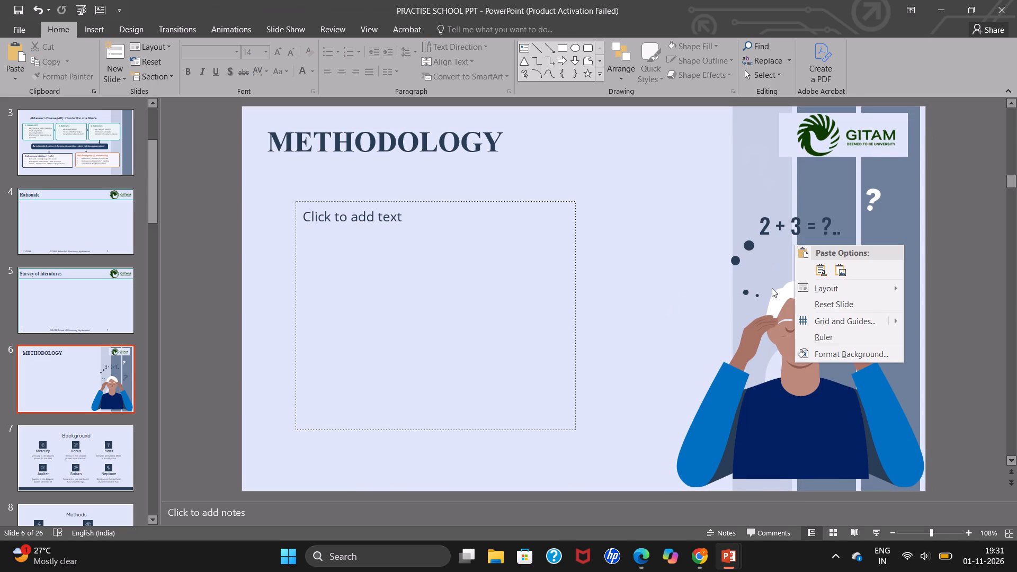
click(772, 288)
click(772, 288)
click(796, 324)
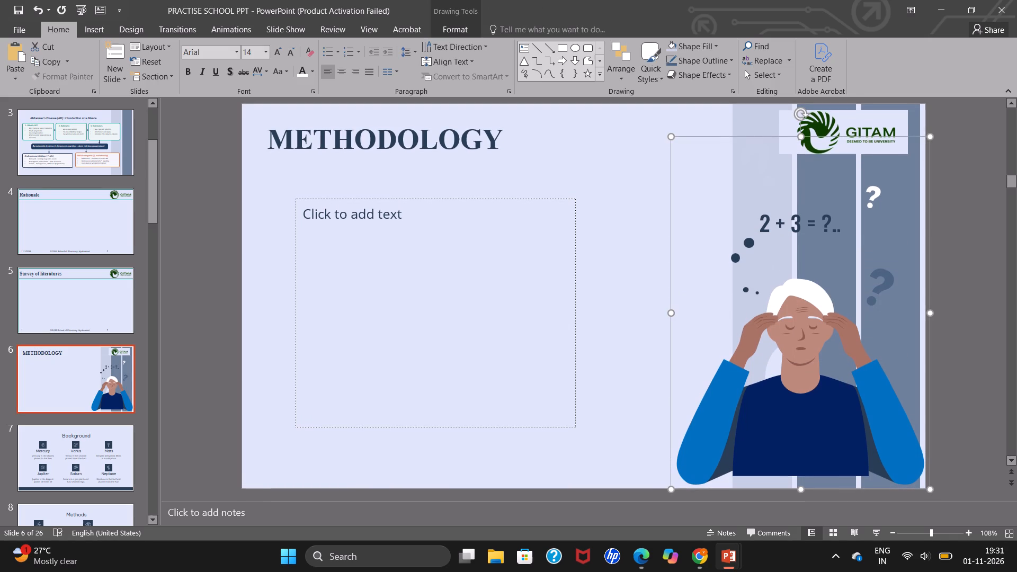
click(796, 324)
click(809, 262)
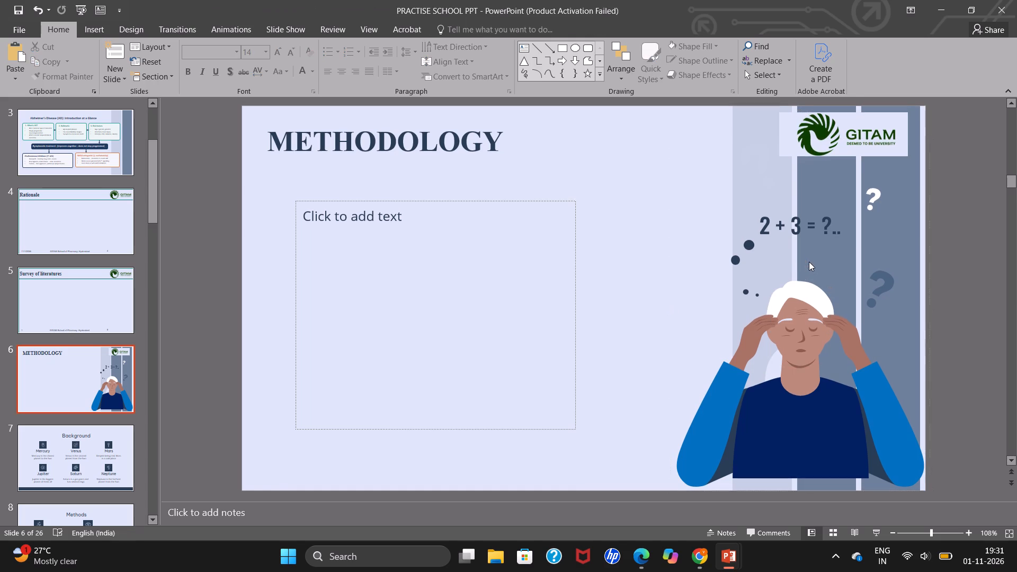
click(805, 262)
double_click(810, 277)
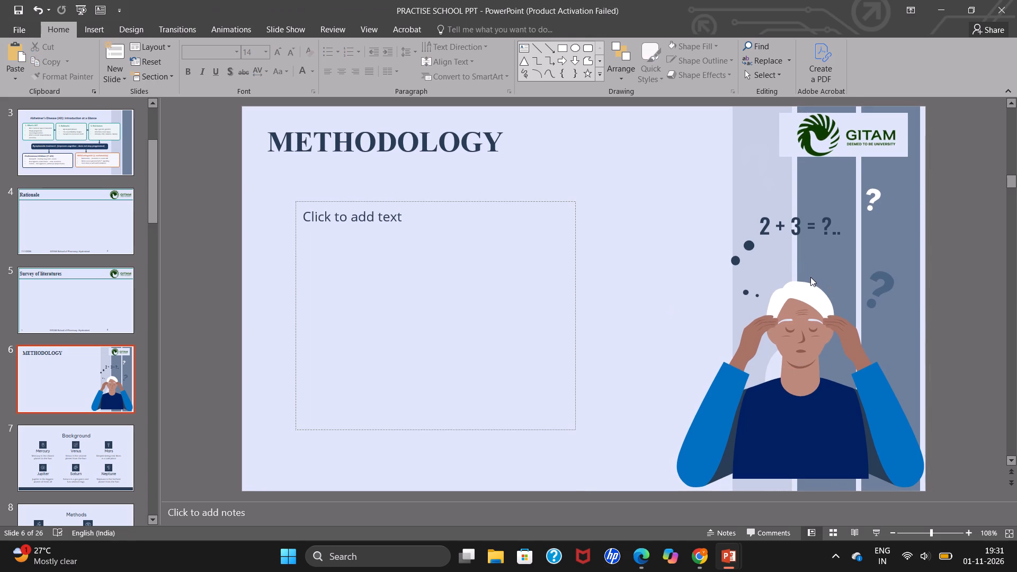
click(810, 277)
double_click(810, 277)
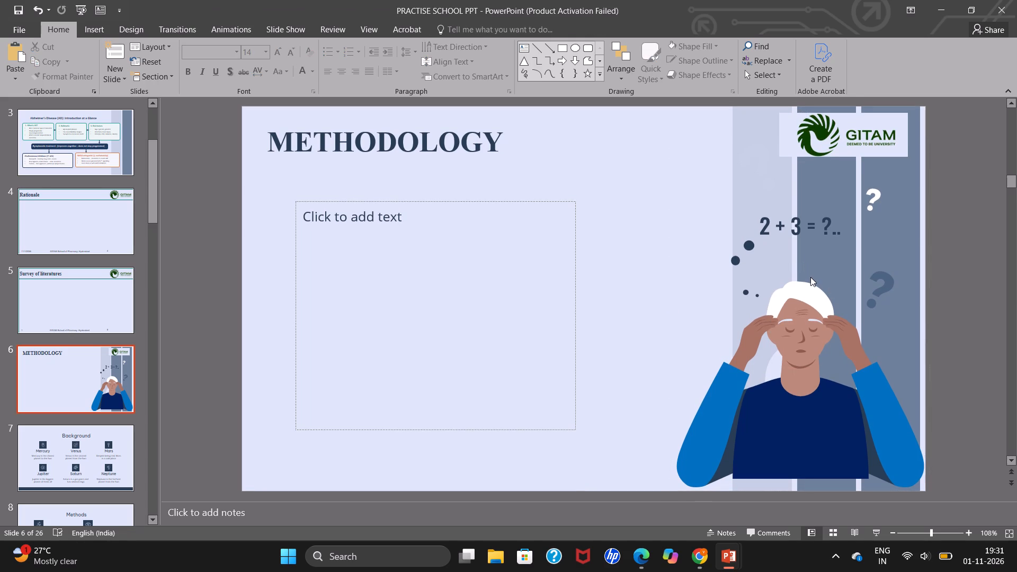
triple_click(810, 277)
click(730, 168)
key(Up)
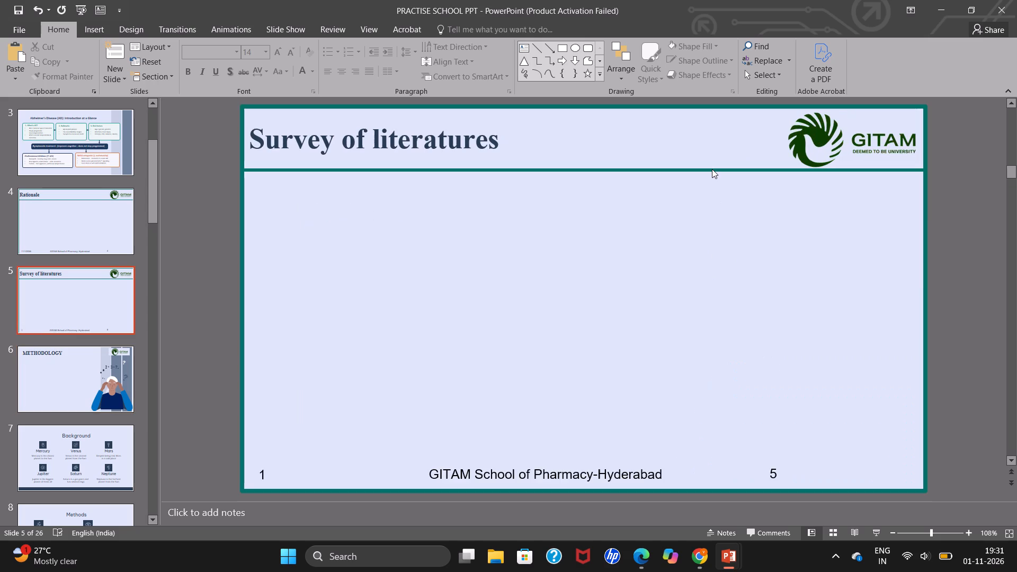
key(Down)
Cut the whole elderly man illustration from the METHODOLOGY slide.
right_click(724, 253)
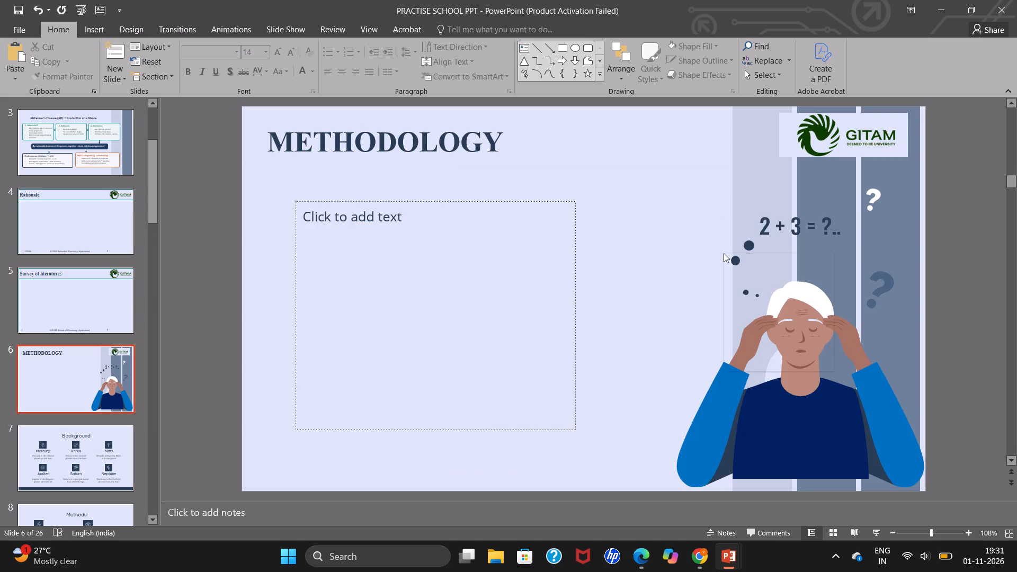
right_click(857, 321)
right_click(785, 306)
right_click(808, 314)
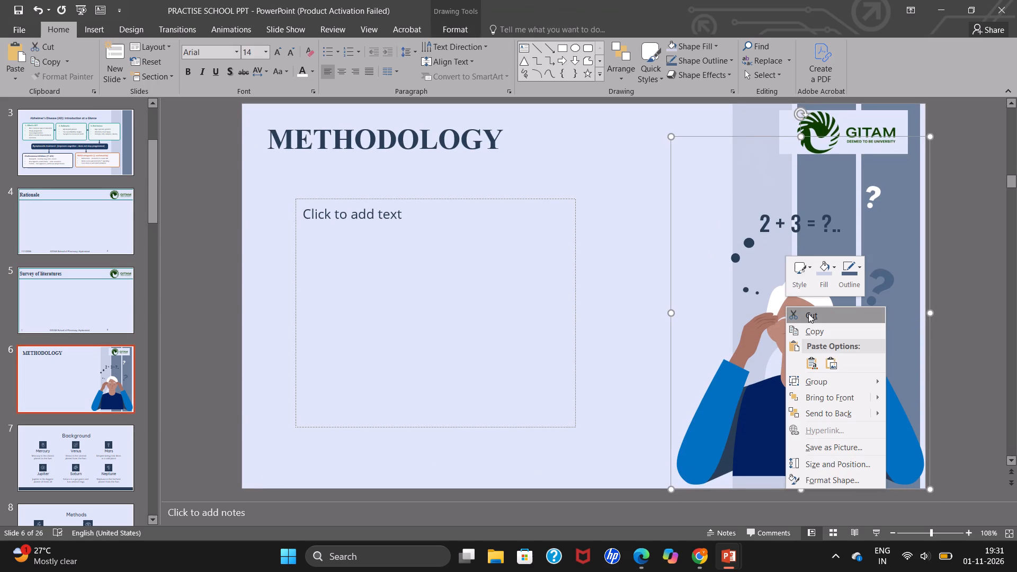
double_click(808, 314)
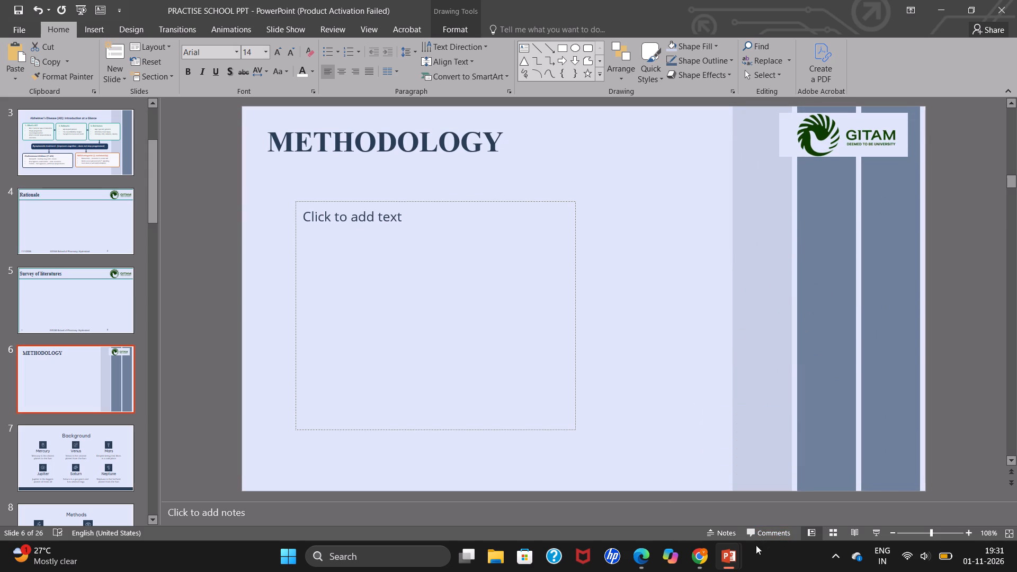
Copy the slide title box from the JB-21 Methodology presentation onto the METHODOLOGY slide of PRACTISE SCHOOL PPT.
click(778, 522)
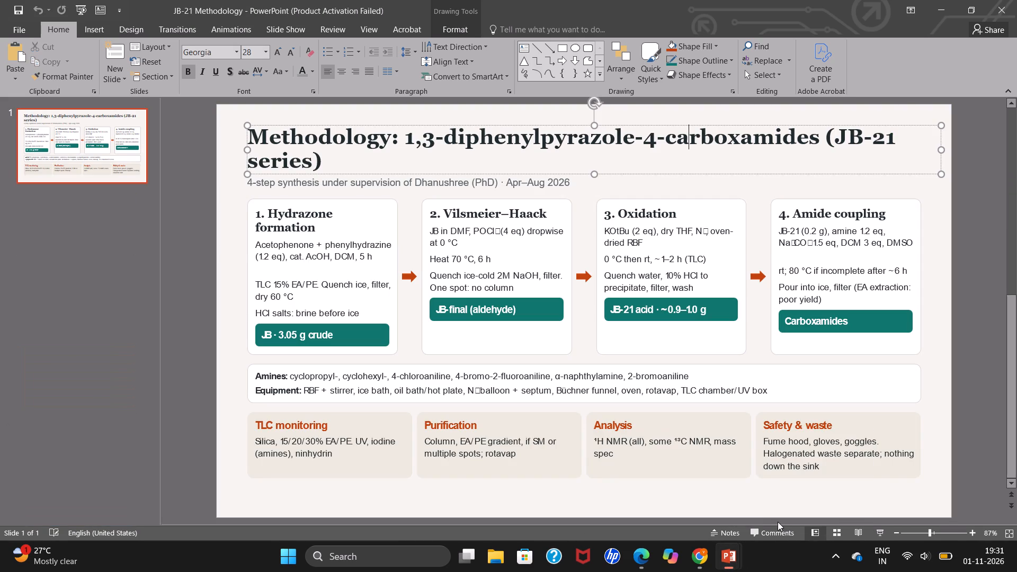
click(412, 145)
click(290, 126)
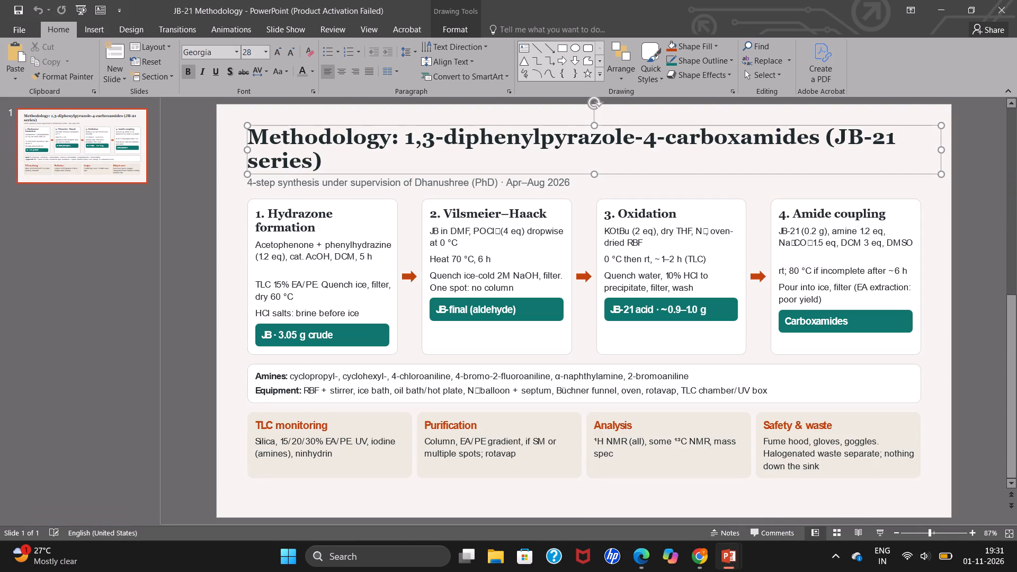
key(ctrl+c)
click(325, 127)
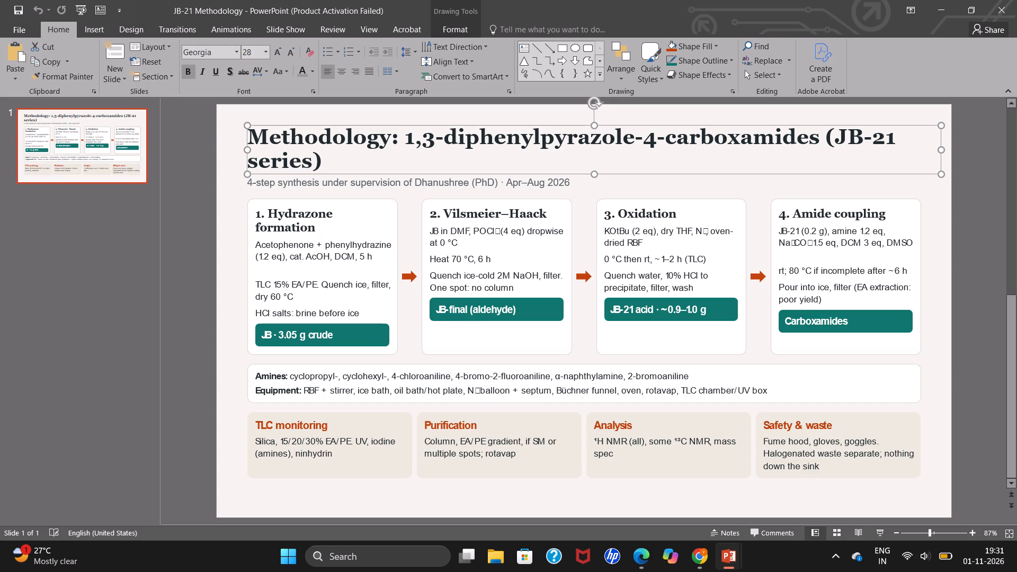
key(ctrl+c)
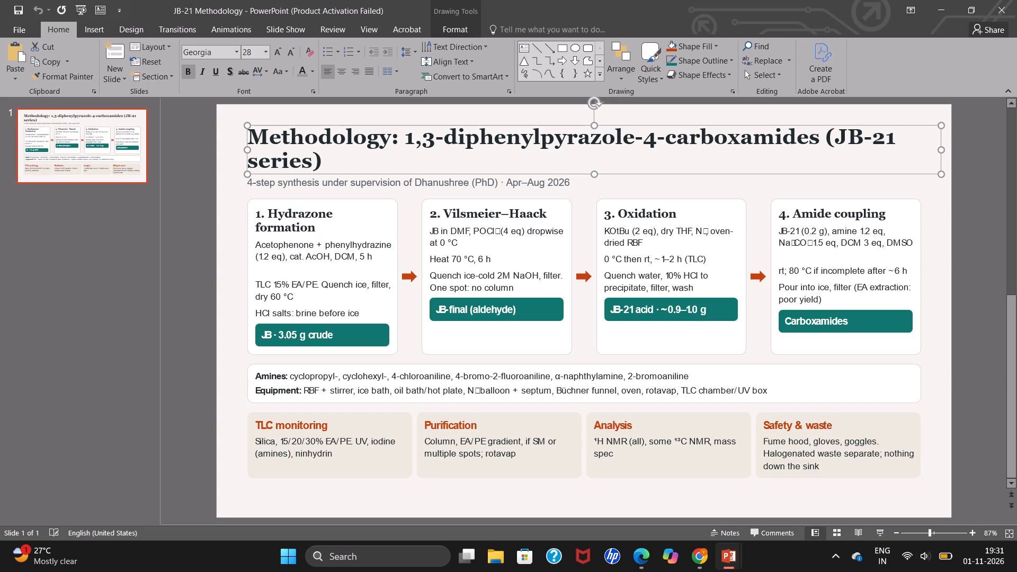
click(340, 134)
key(ctrl+c)
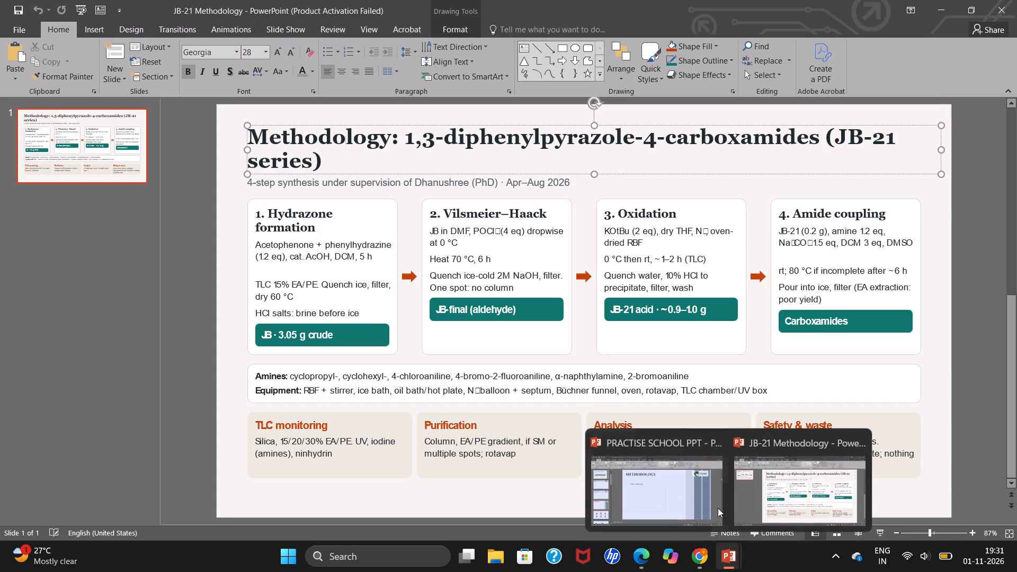
click(715, 503)
key(ctrl+v)
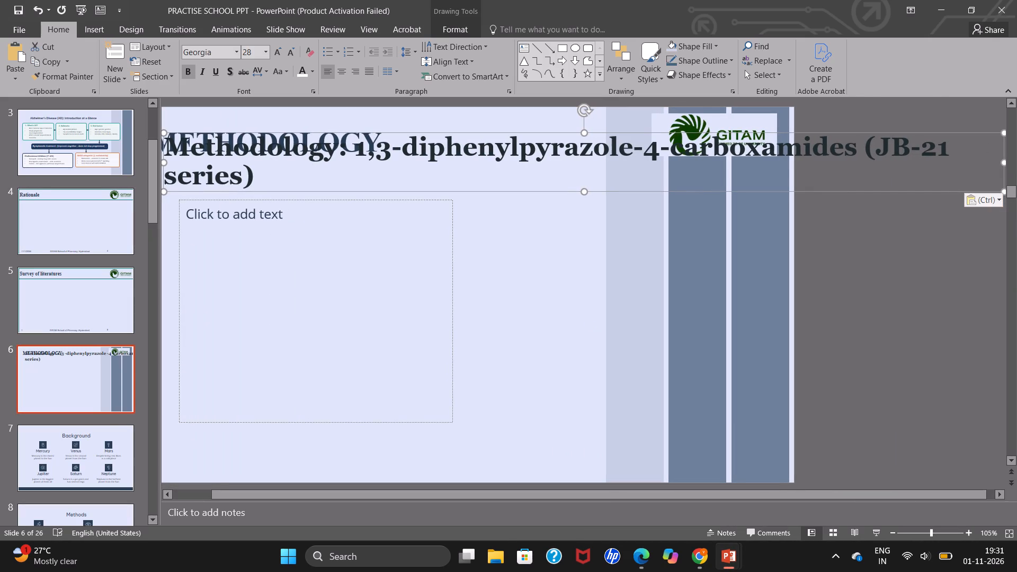
Shrink the pasted JB-21 title box and place it just beneath the METHODOLOGY heading.
drag(1005, 191, 962, 187)
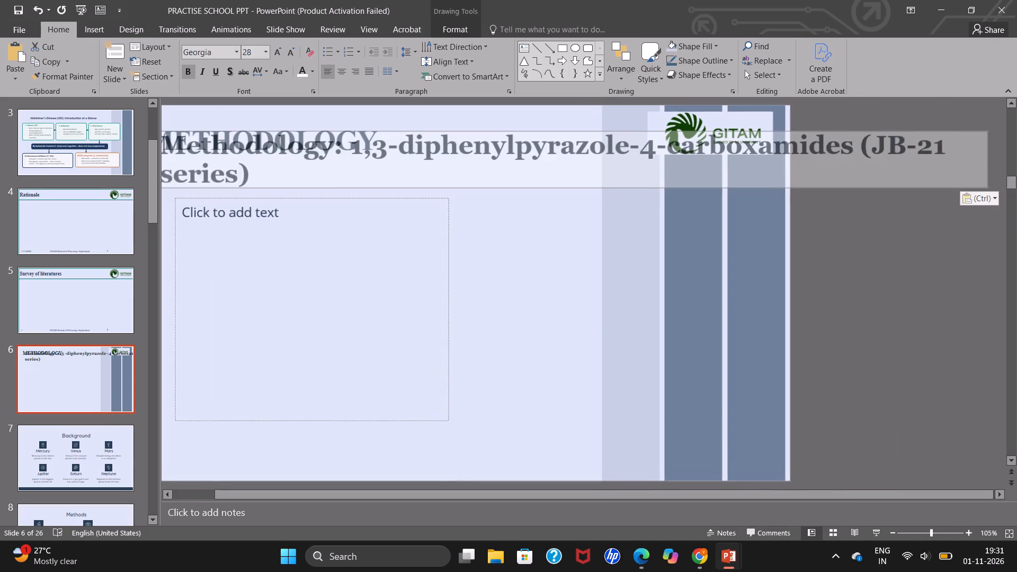
drag(962, 187, 826, 183)
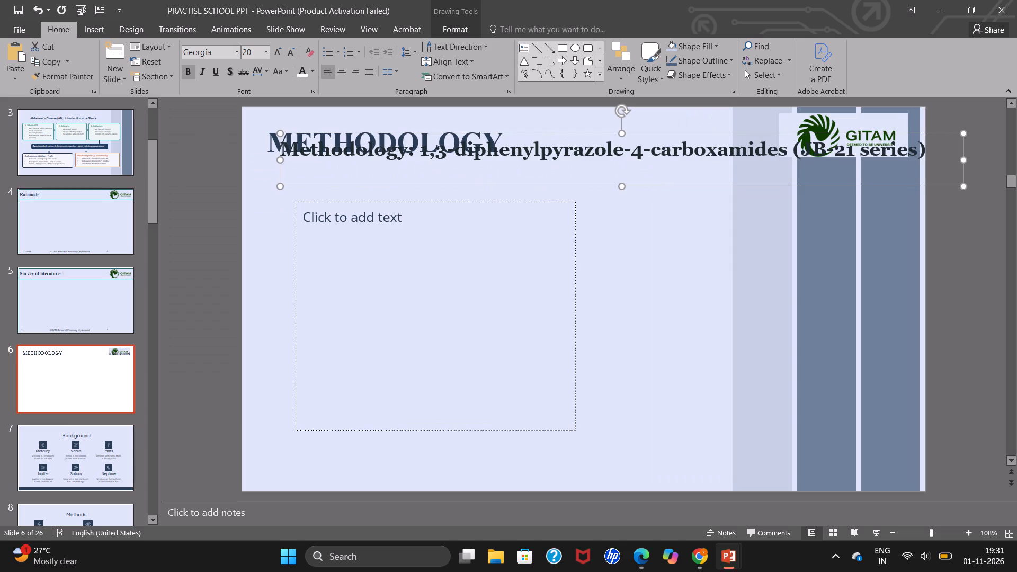
drag(458, 172, 449, 196)
Cut the METHODOLOGY heading text box from the slide.
click(423, 128)
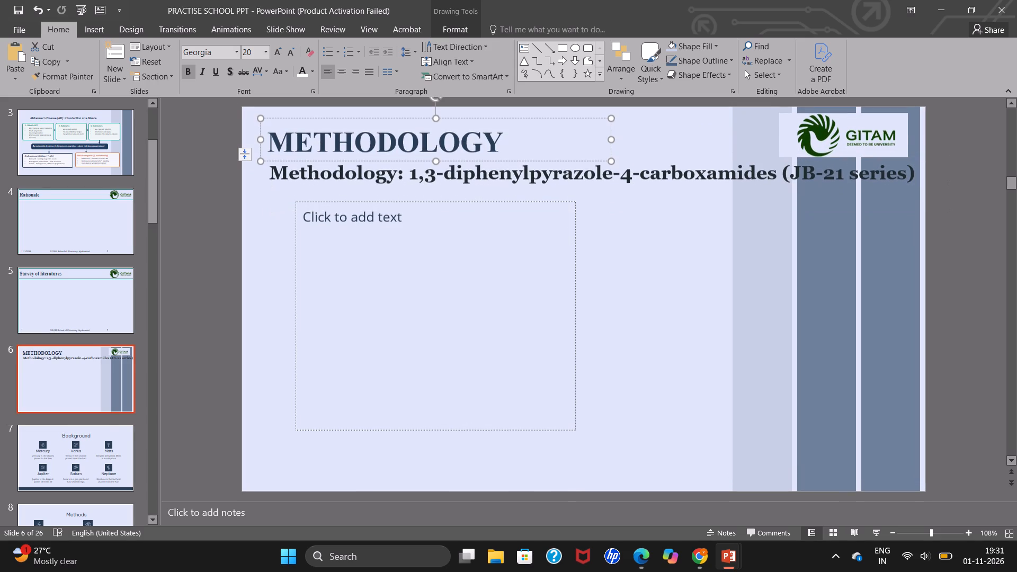
click(602, 145)
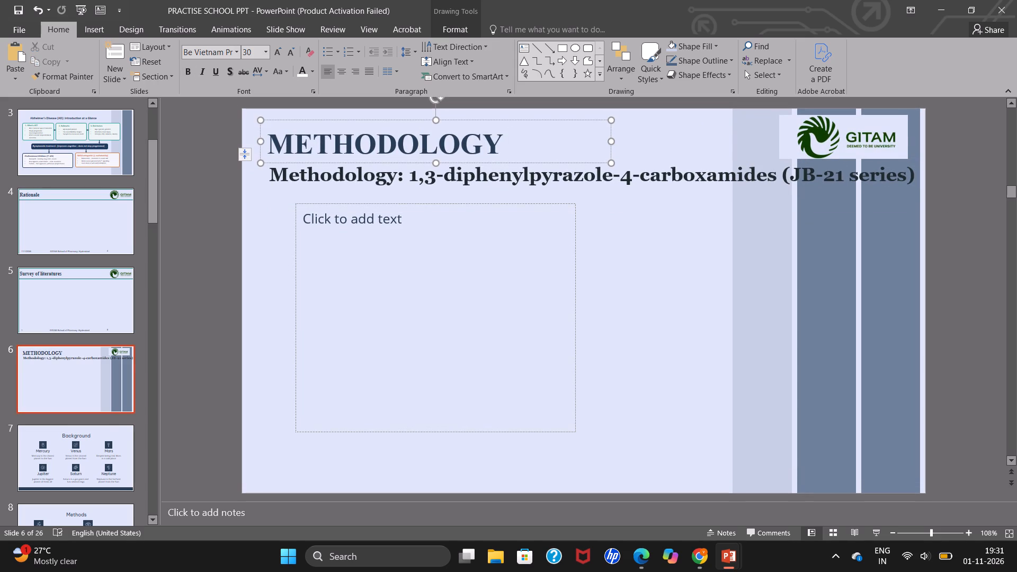
click(546, 121)
click(546, 122)
click(511, 183)
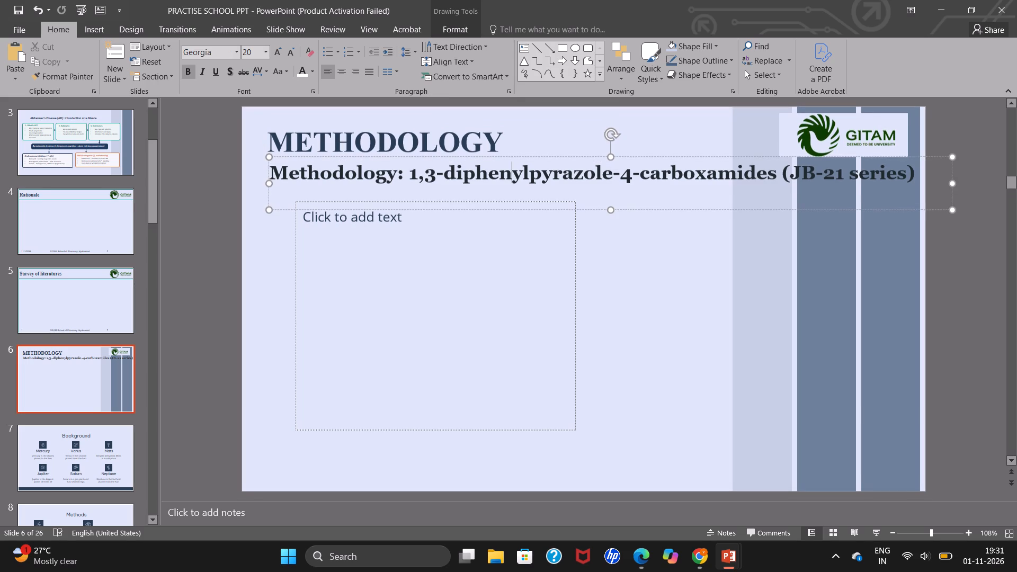
click(510, 136)
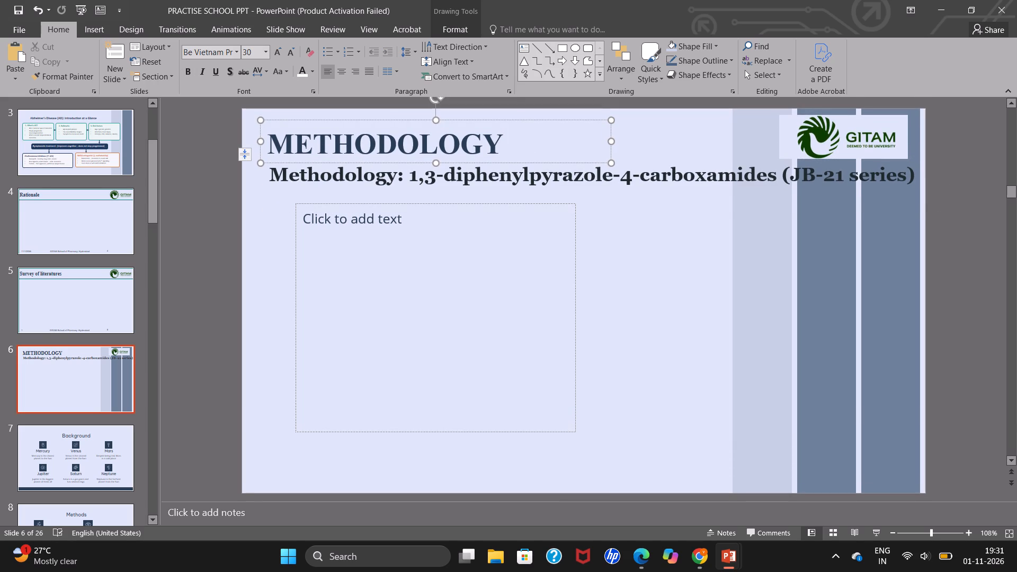
right_click(524, 121)
click(547, 130)
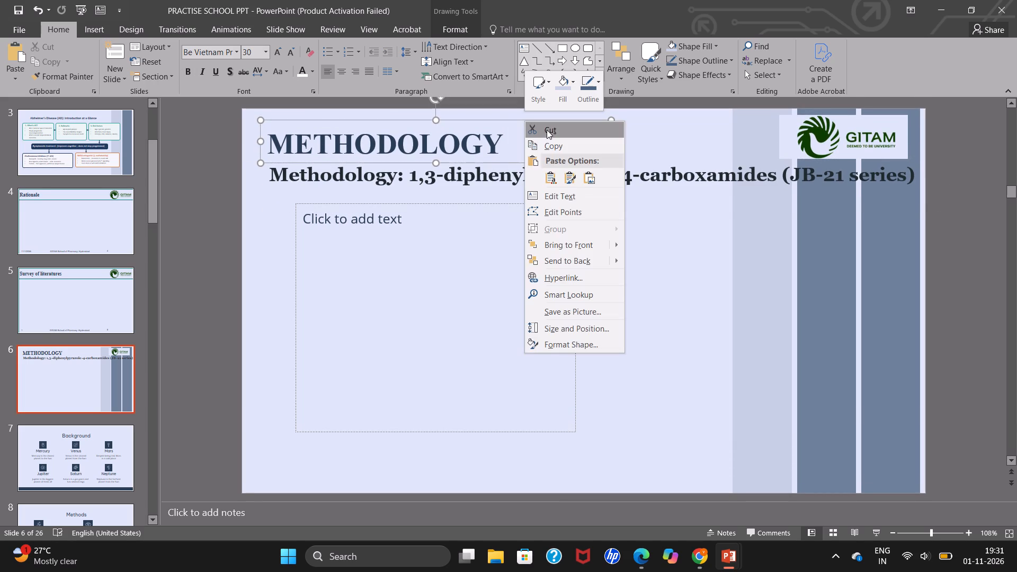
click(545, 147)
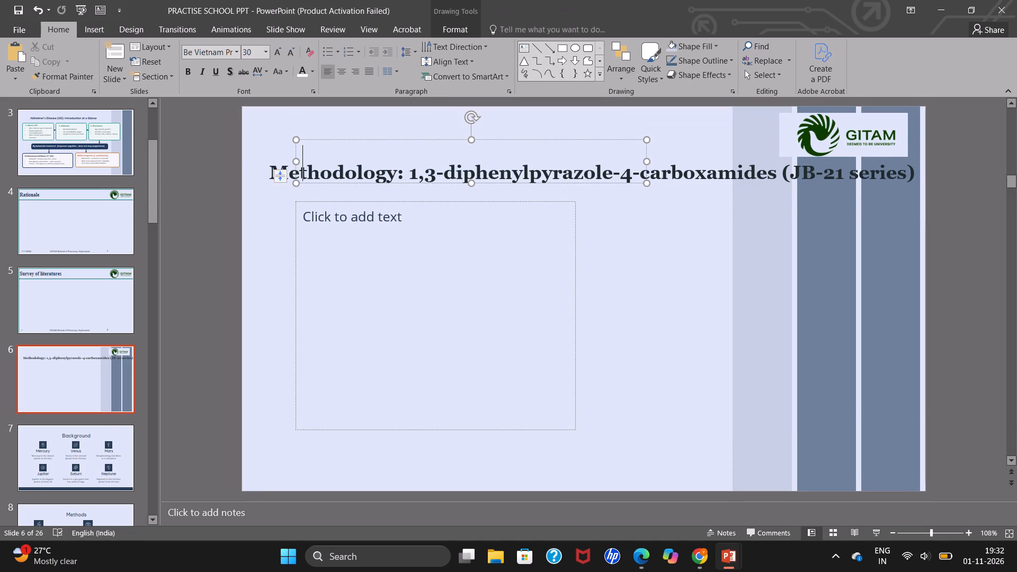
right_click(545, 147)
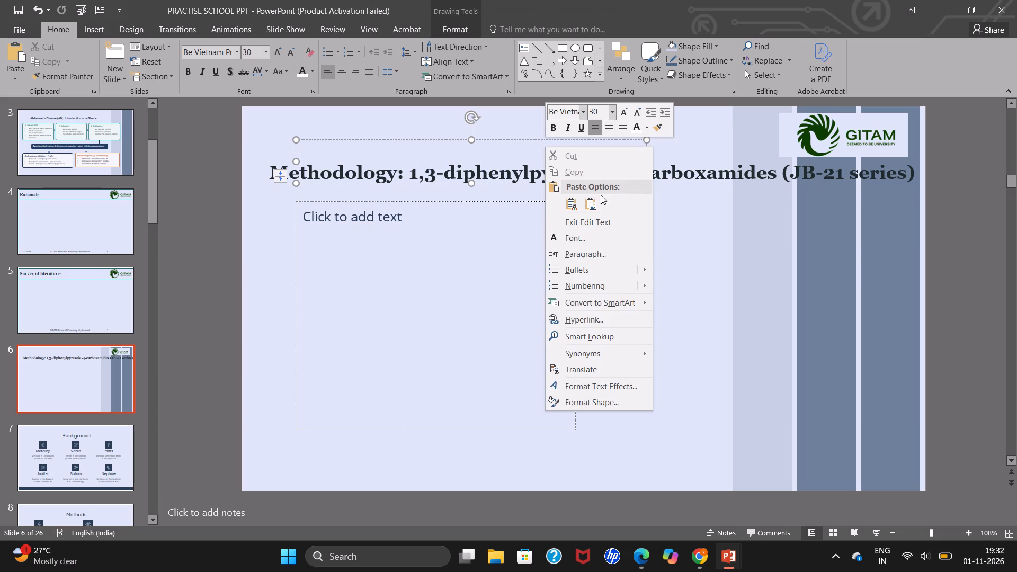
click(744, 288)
Move the pasted JB-21 series title up to where the METHODOLOGY heading was.
click(727, 178)
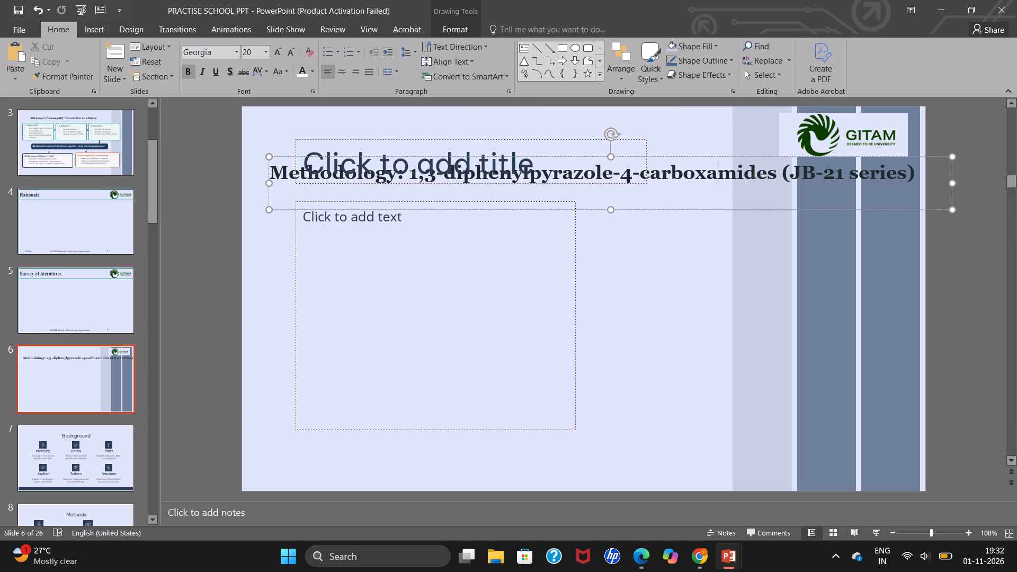
drag(736, 158, 735, 130)
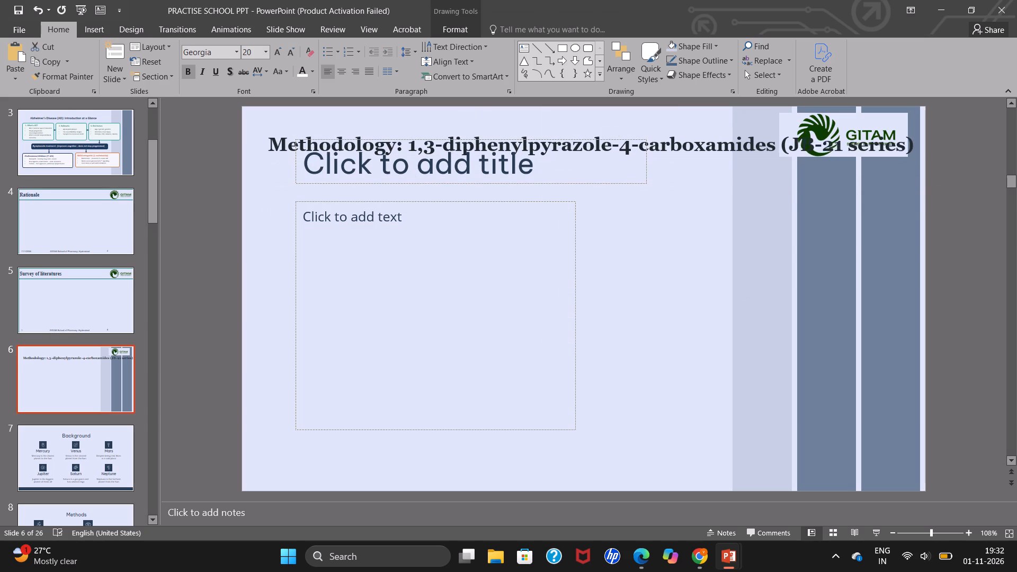
drag(735, 130, 726, 129)
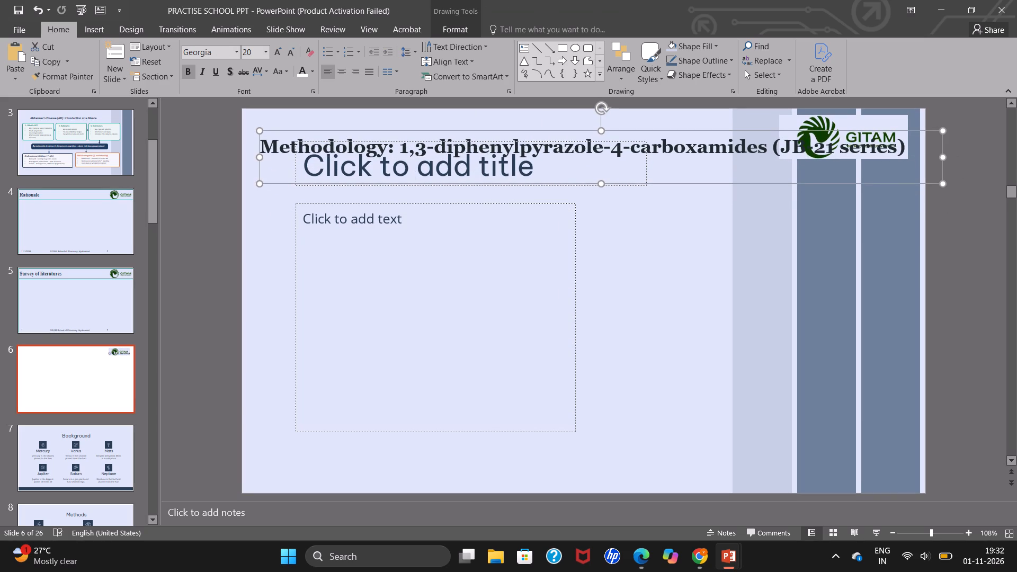
Cut the empty title placeholder behind the JB-21 series title.
click(632, 176)
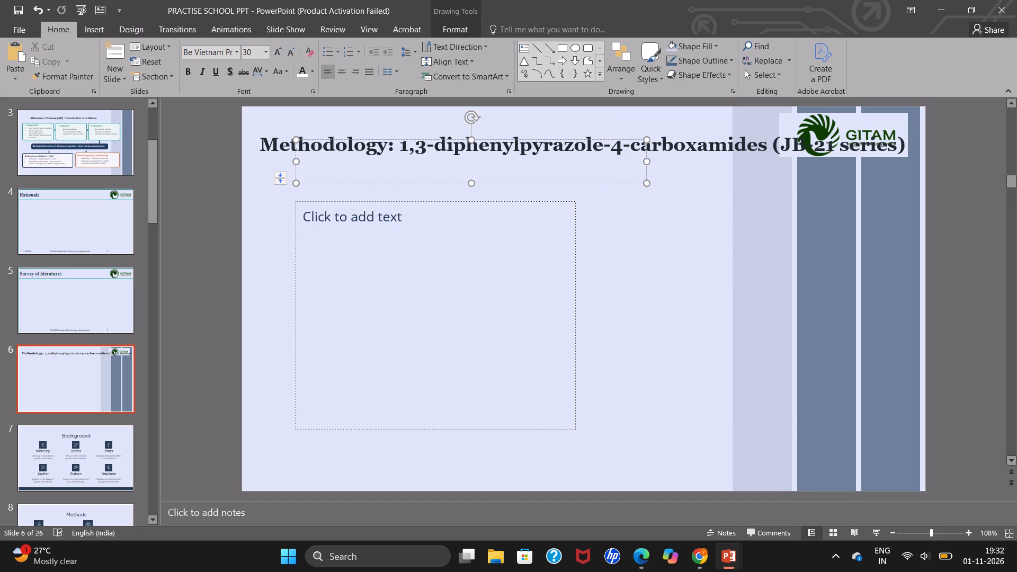
click(688, 306)
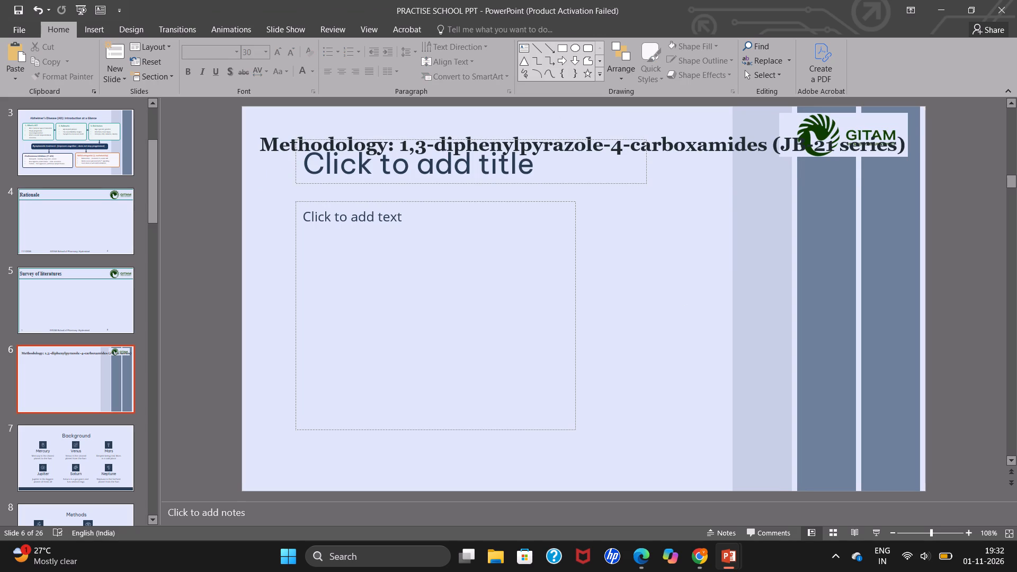
right_click(637, 185)
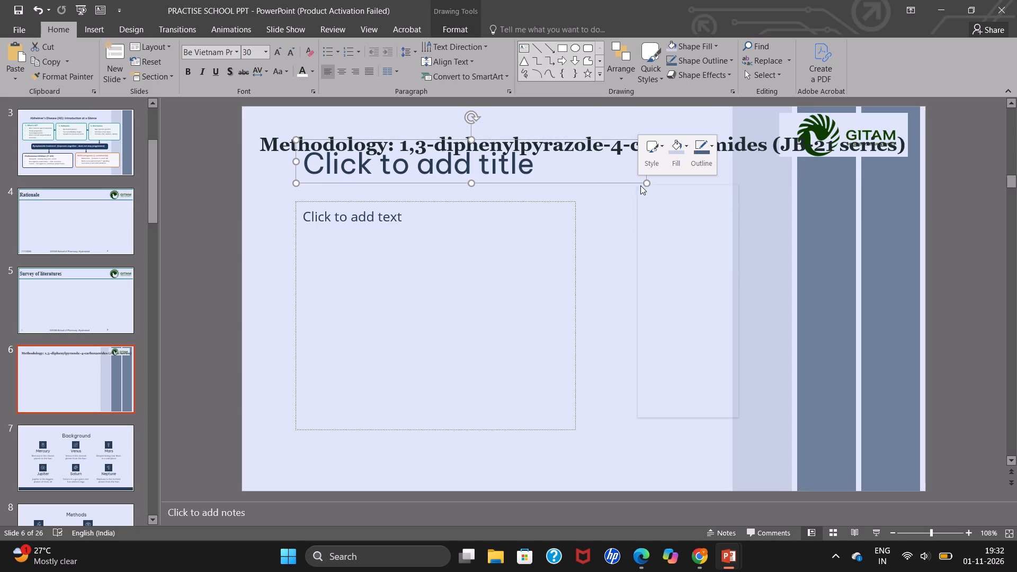
click(662, 194)
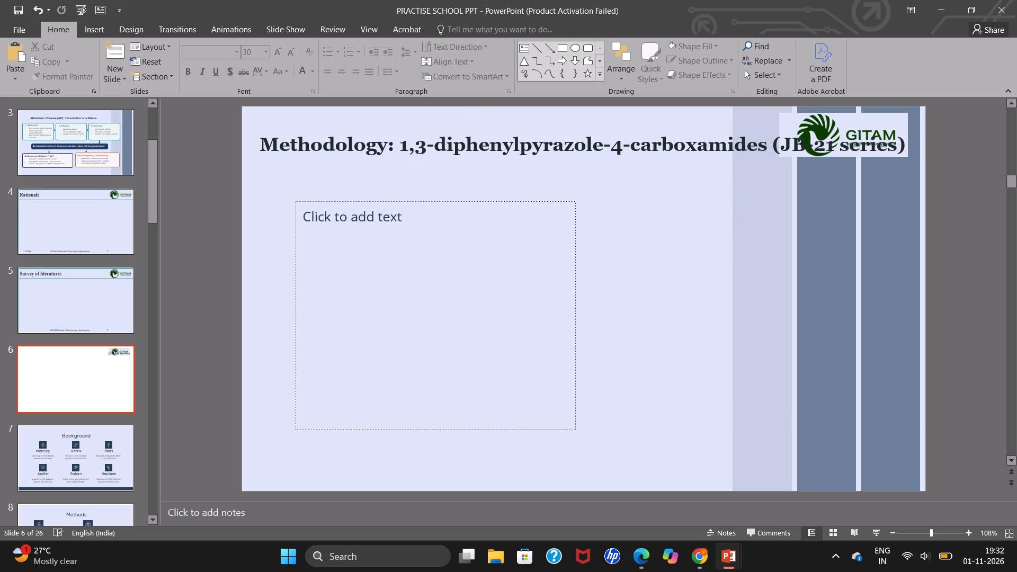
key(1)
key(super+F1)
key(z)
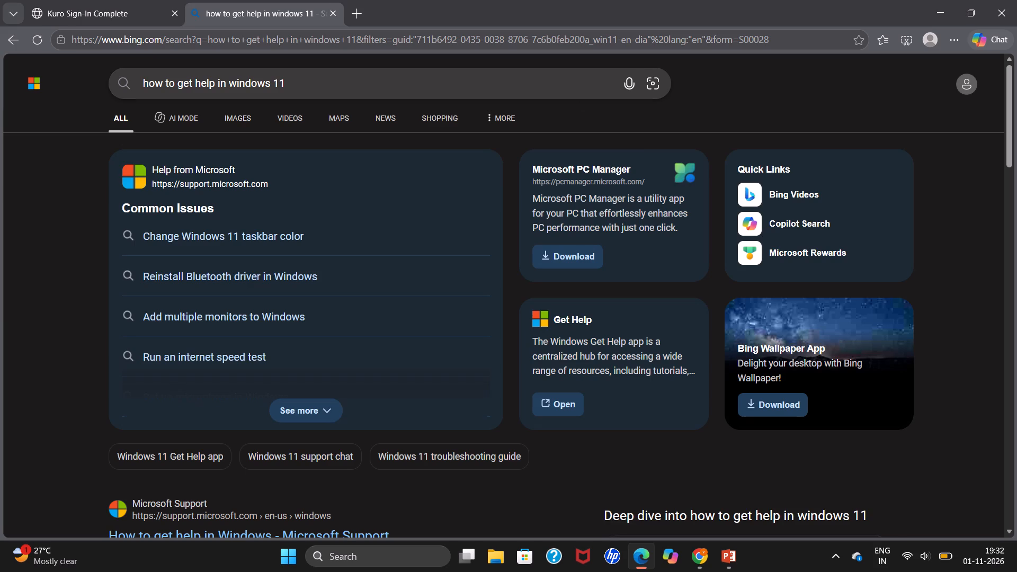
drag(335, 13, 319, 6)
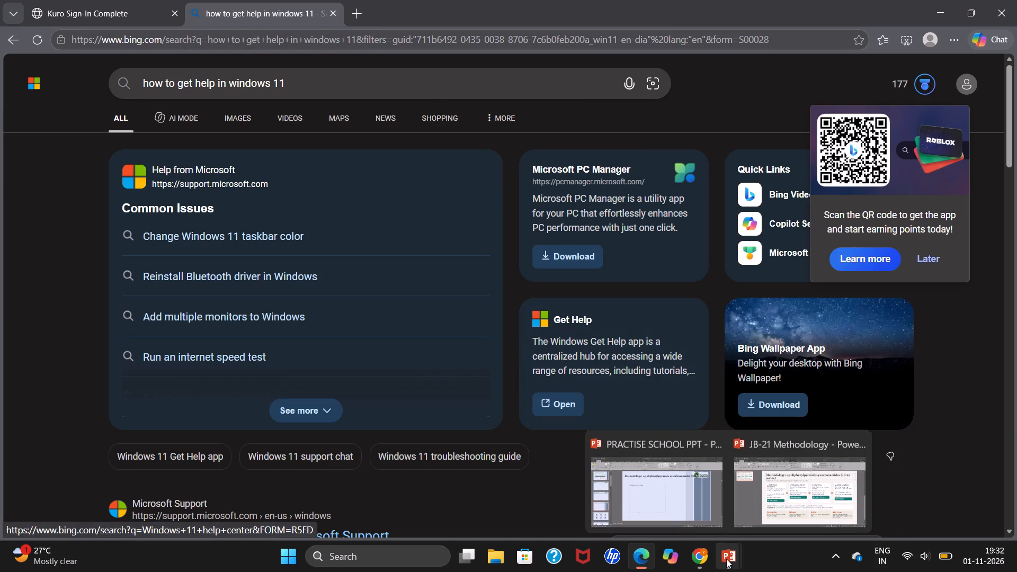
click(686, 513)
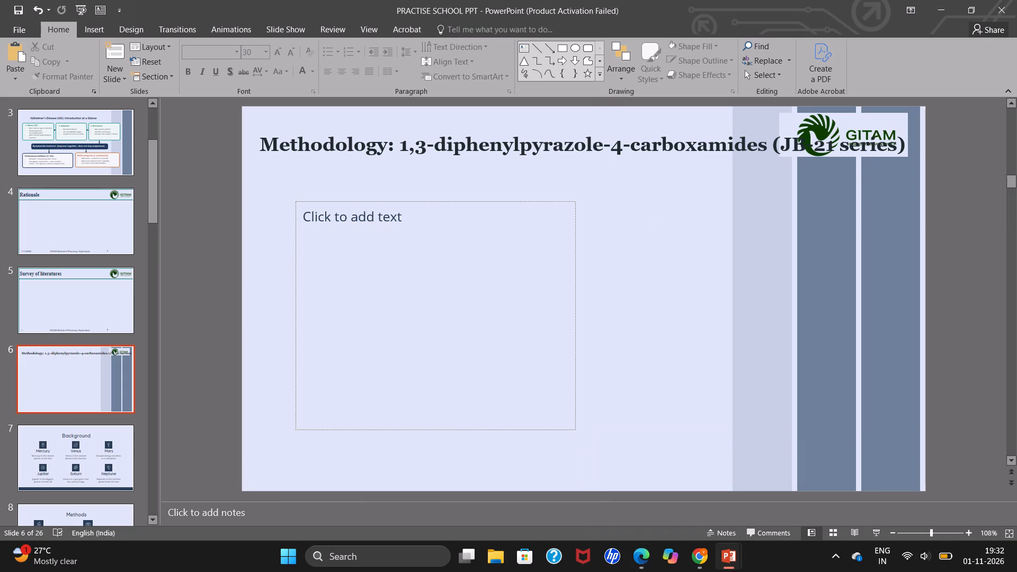
Narrow the JB-21 series title box so its text wraps onto two lines clear of the GITAM logo.
click(751, 149)
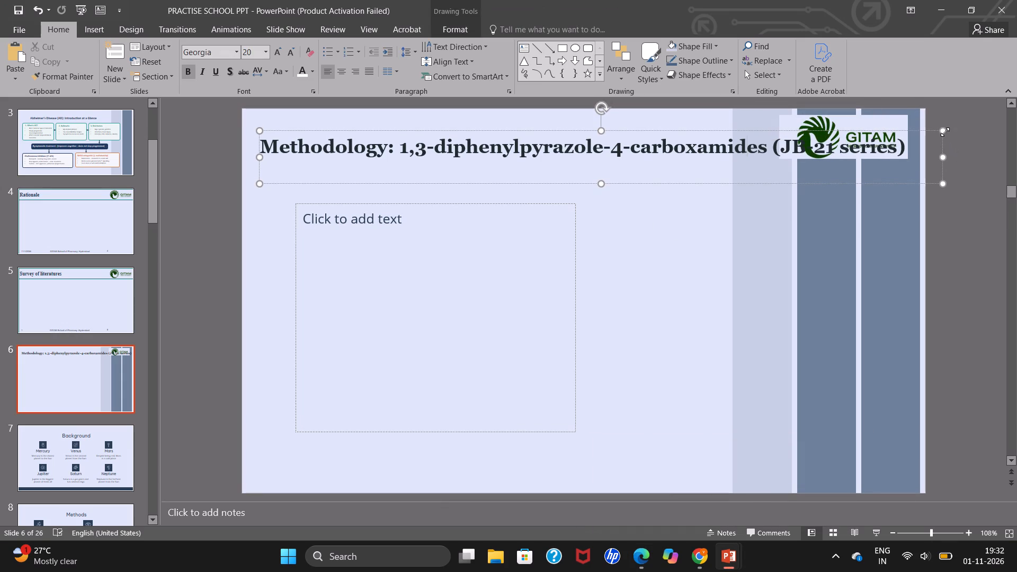
drag(945, 132, 764, 148)
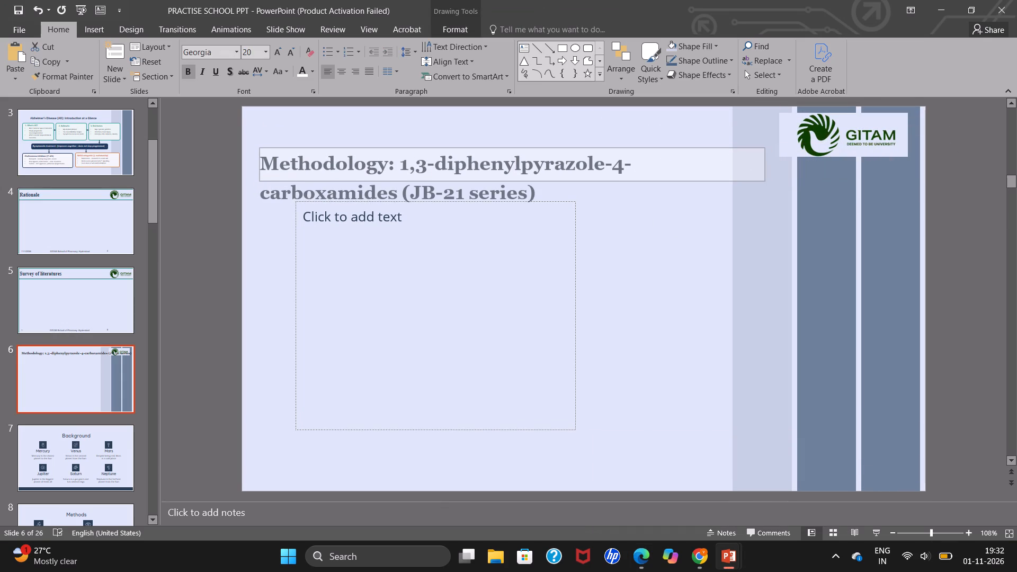
Resize the JB-21 series title box so its text fits on one line, and raise it level with the GITAM logo.
drag(764, 148, 744, 146)
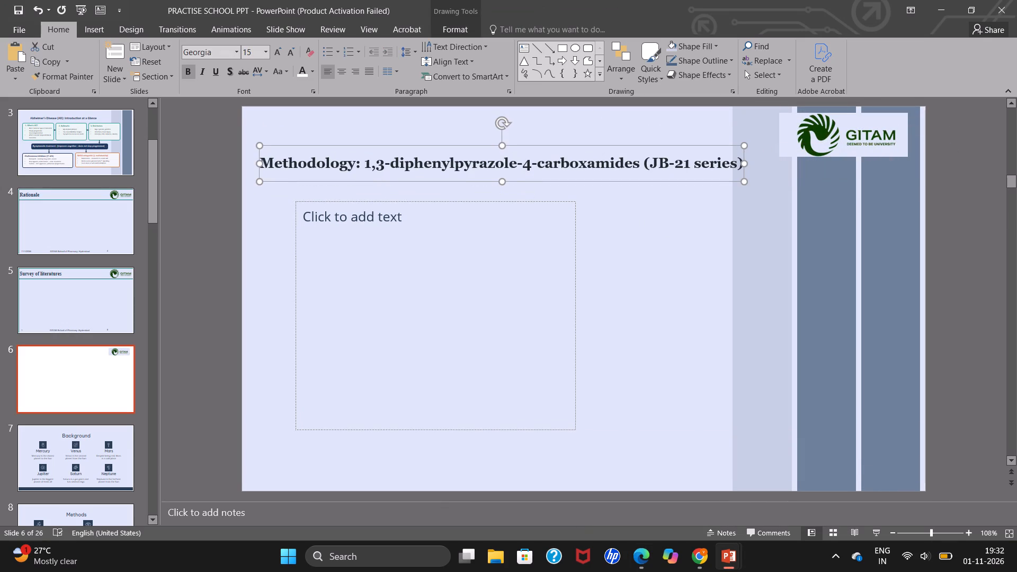
drag(745, 164, 753, 164)
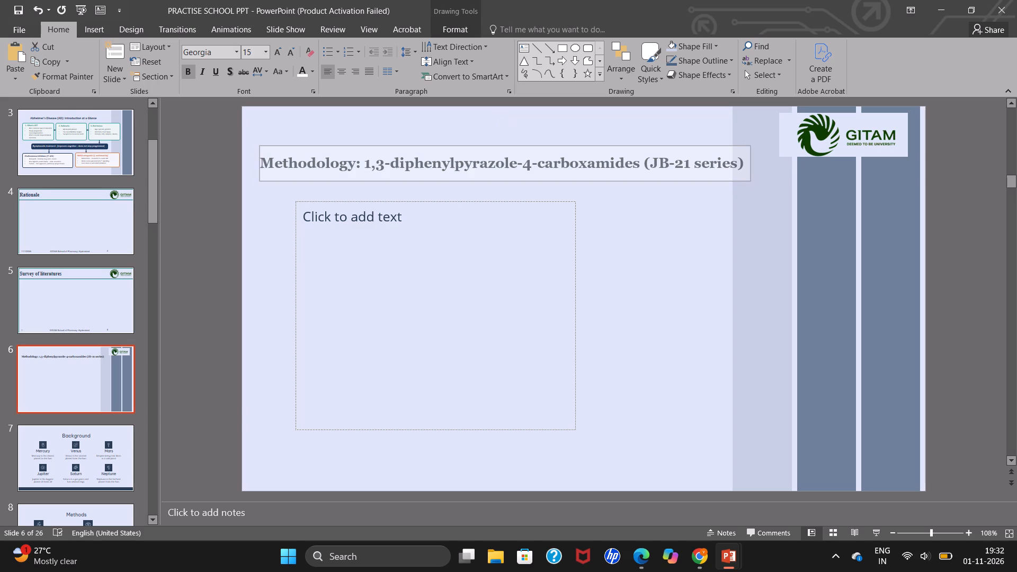
drag(753, 164, 782, 170)
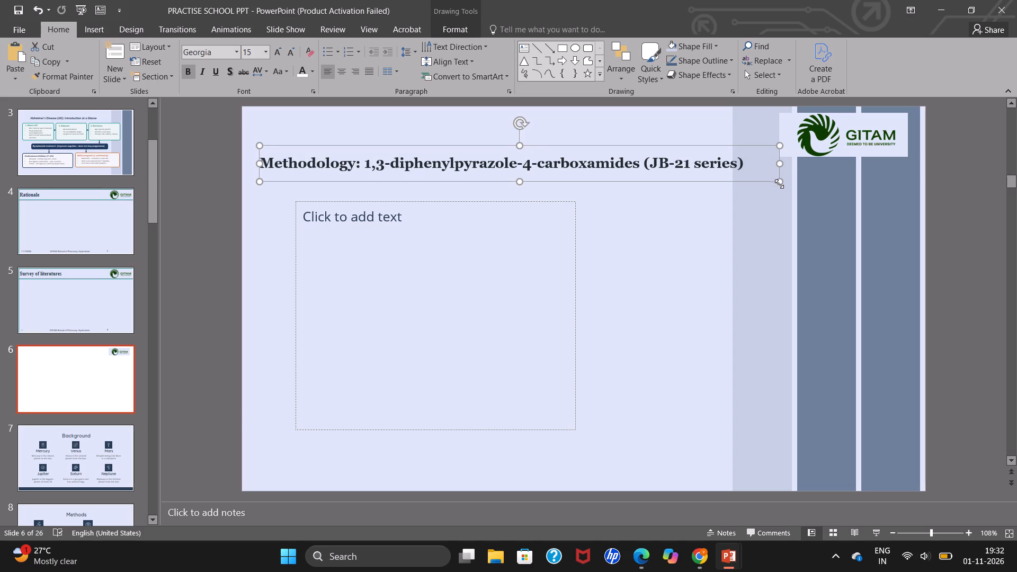
drag(760, 152, 754, 133)
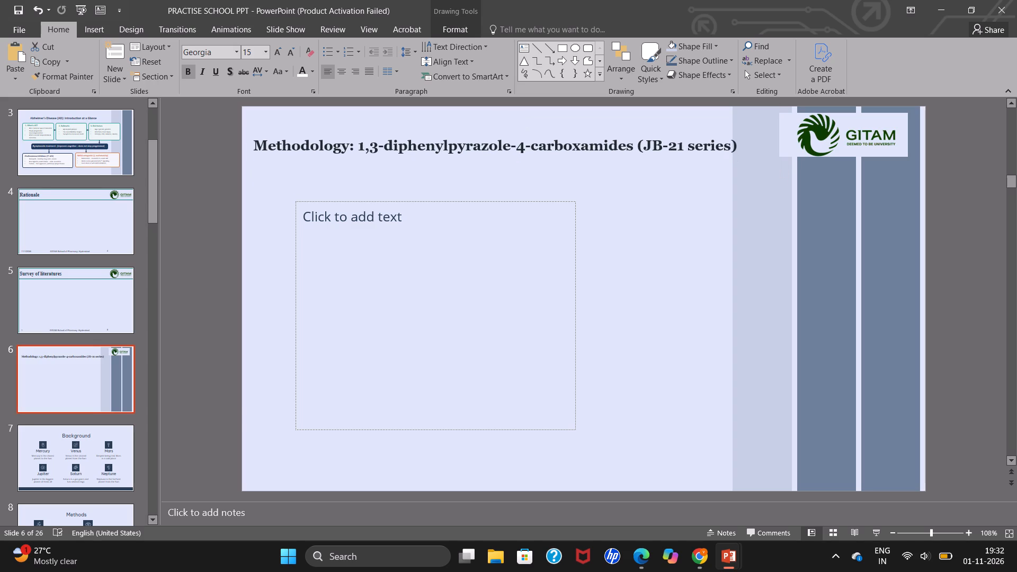
drag(754, 133, 761, 131)
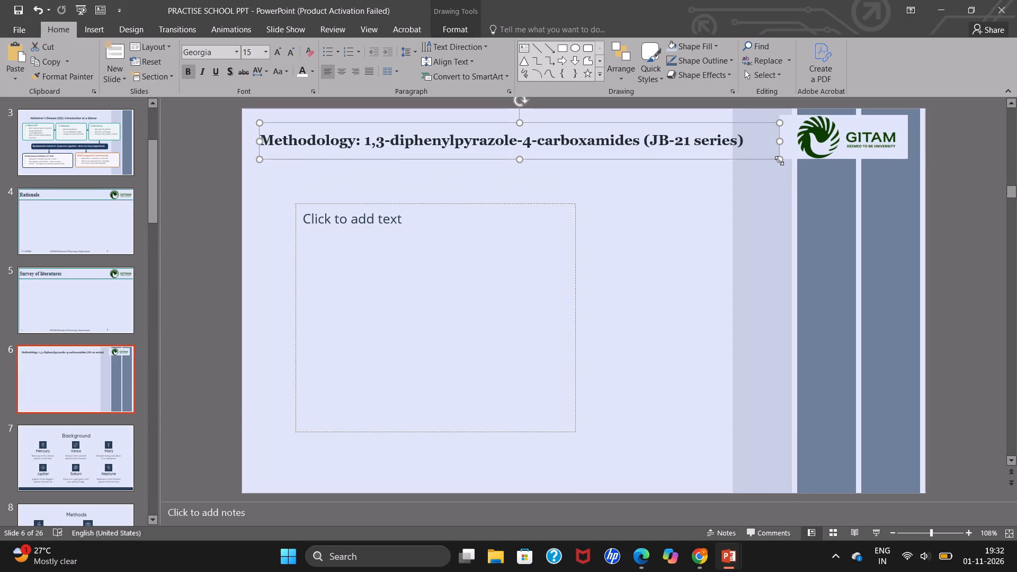
Enlarge the title box so its text grows and wraps onto two lines, positioned just clear of the GITAM logo.
drag(779, 160, 803, 182)
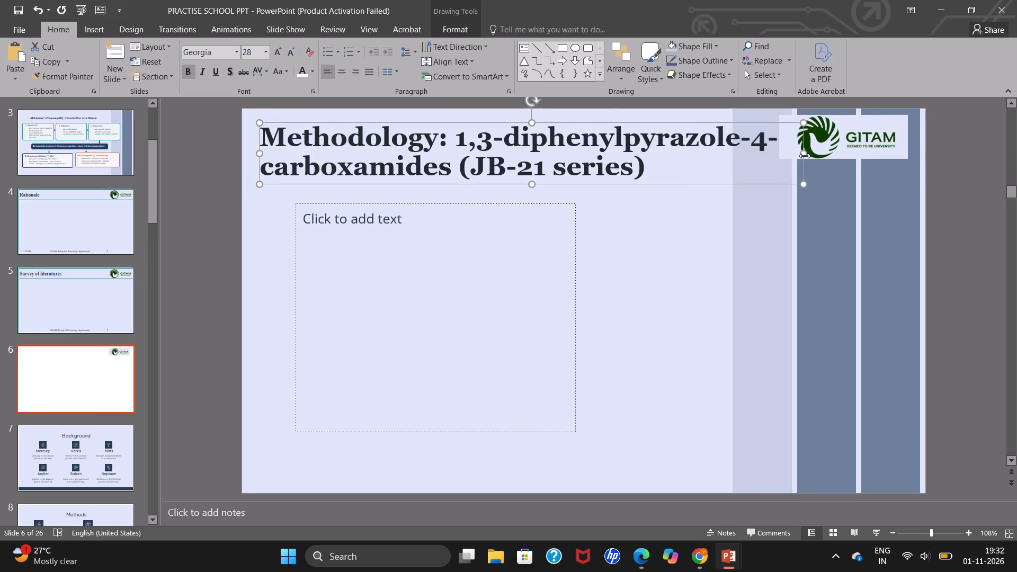
drag(805, 186, 754, 183)
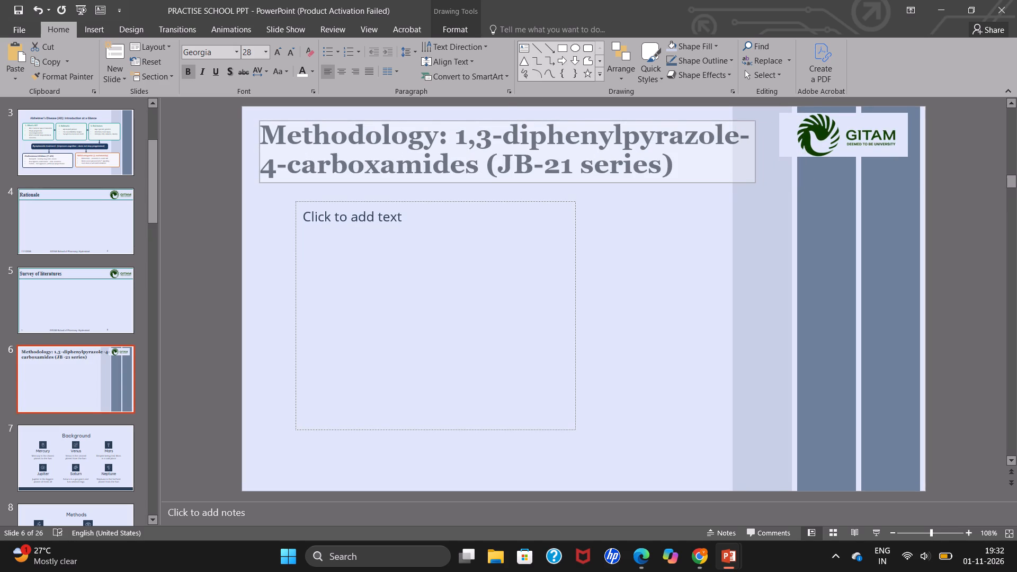
drag(754, 183, 754, 183)
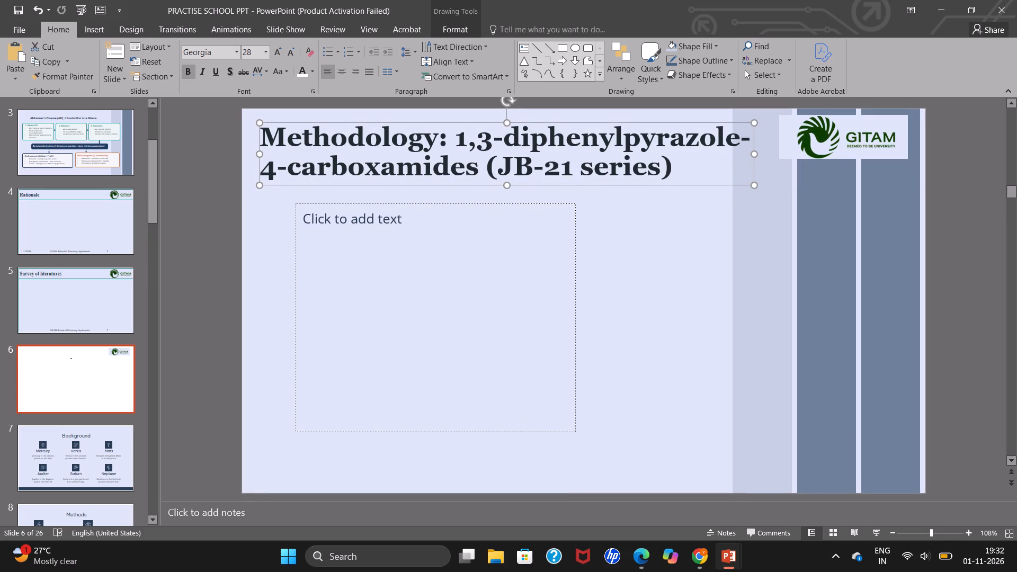
click(679, 256)
click(677, 175)
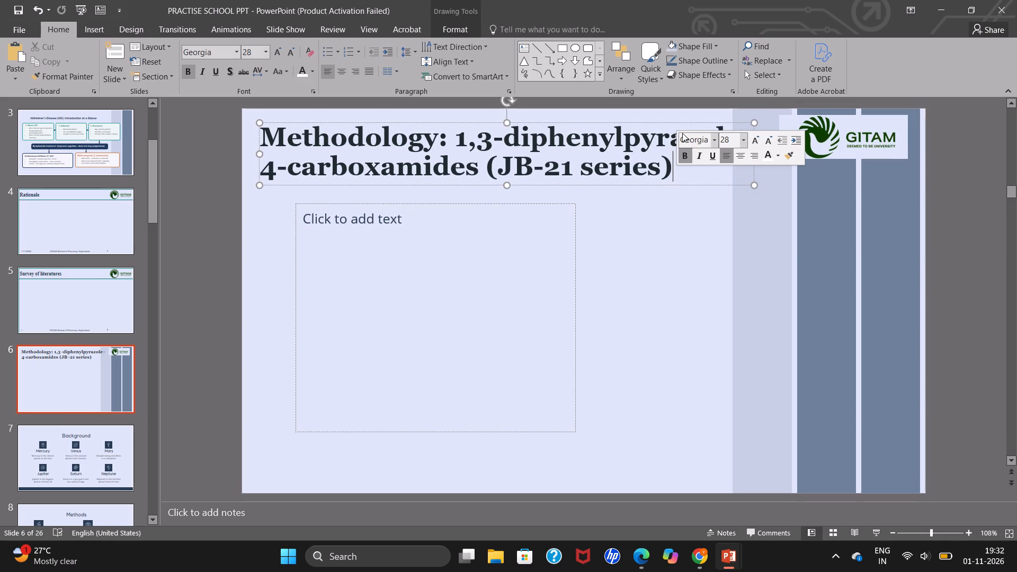
drag(673, 123, 680, 132)
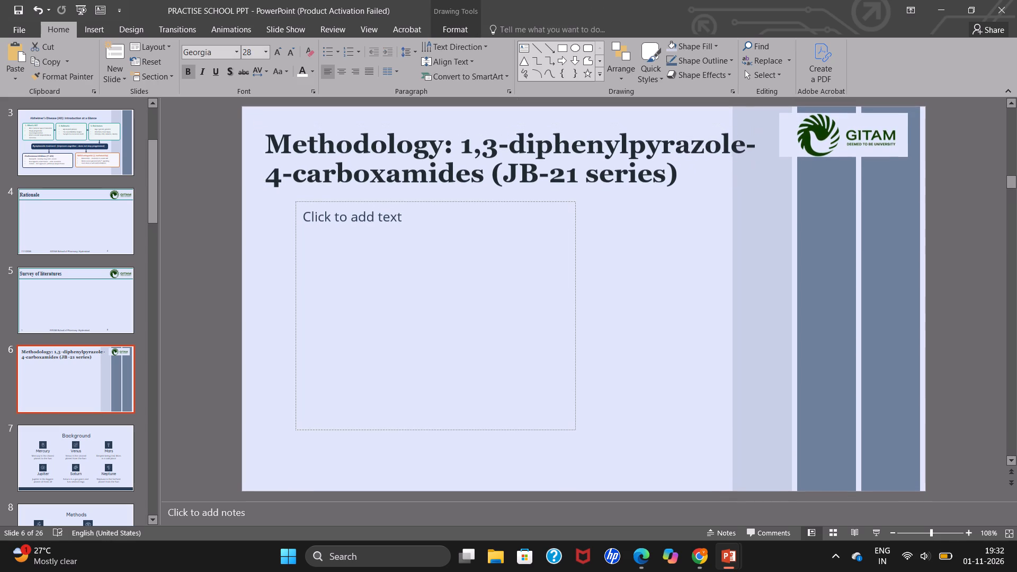
drag(680, 132, 680, 128)
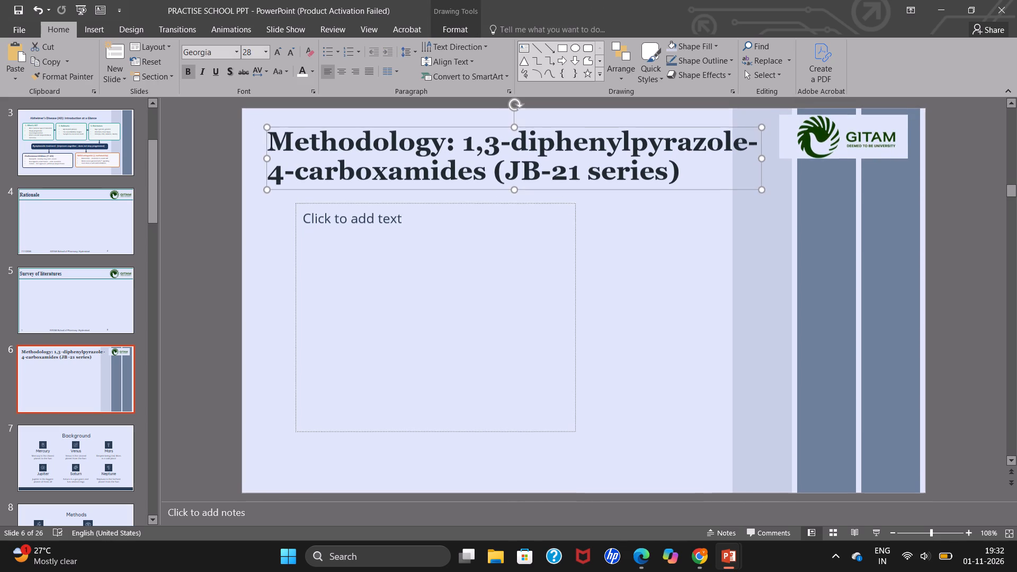
drag(763, 192, 746, 188)
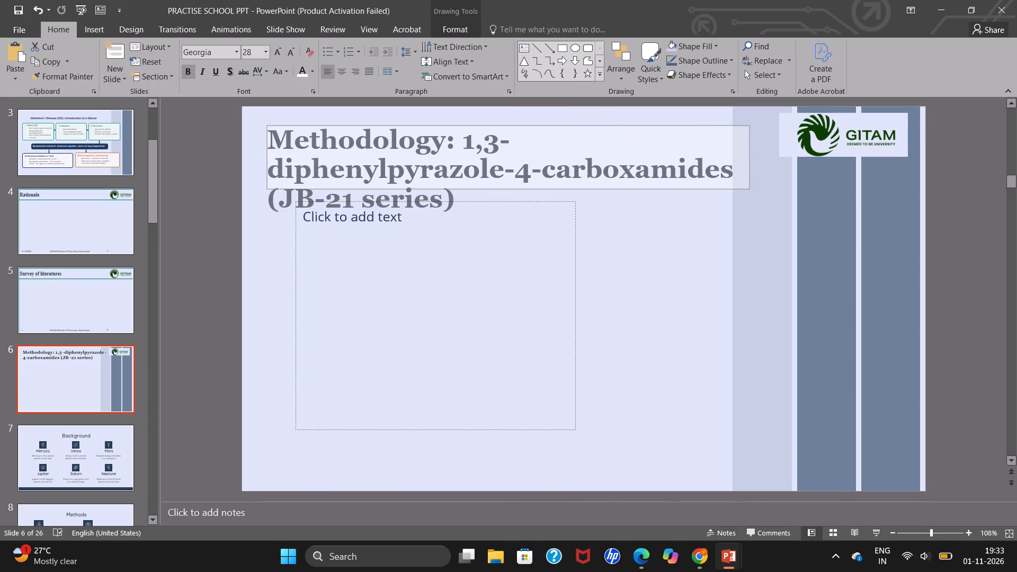
drag(746, 188, 739, 187)
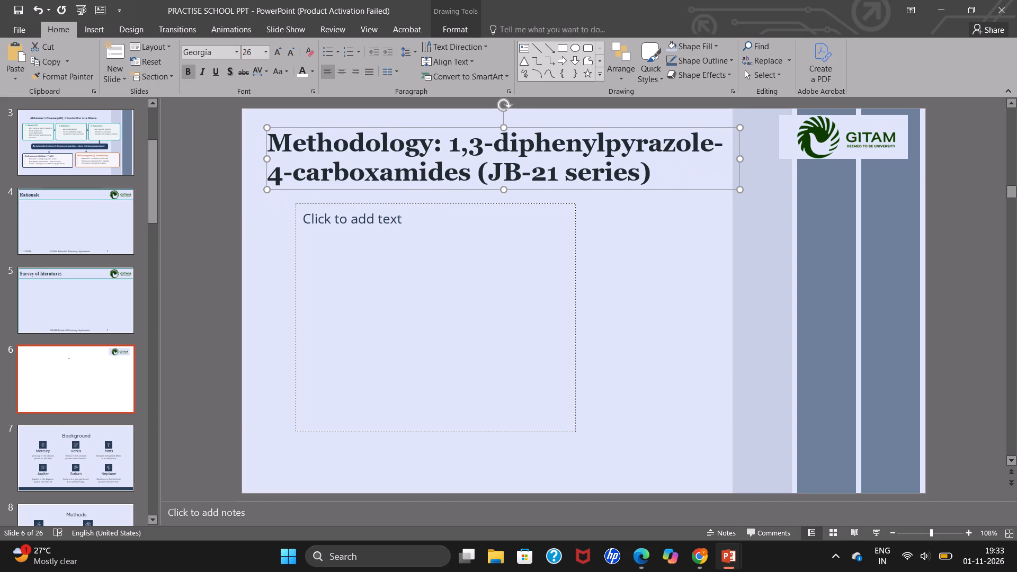
click(686, 230)
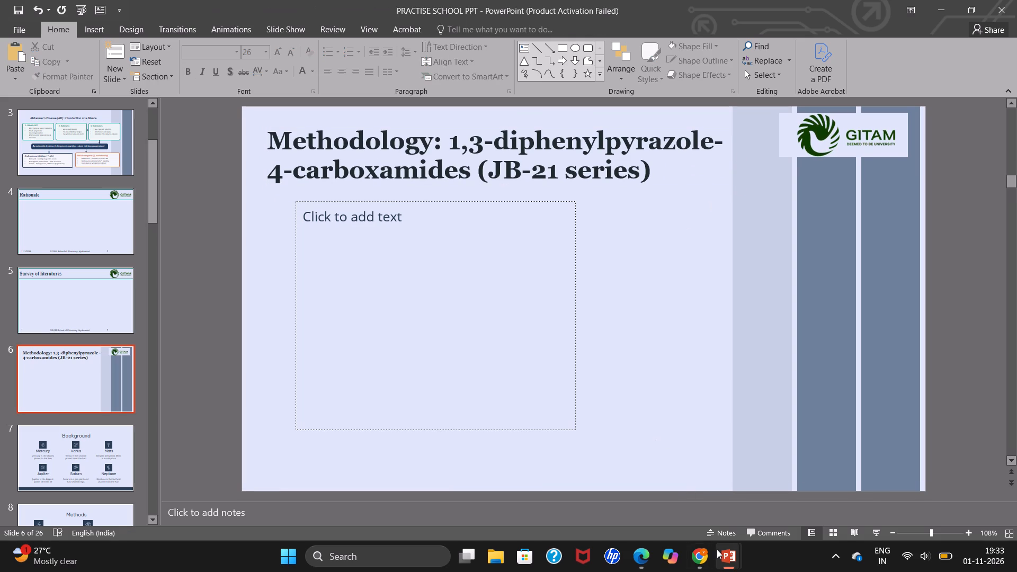
Copy the white background shape of the Hydrazone formation card from the JB-21 Methodology deck onto the practice school slide.
click(805, 499)
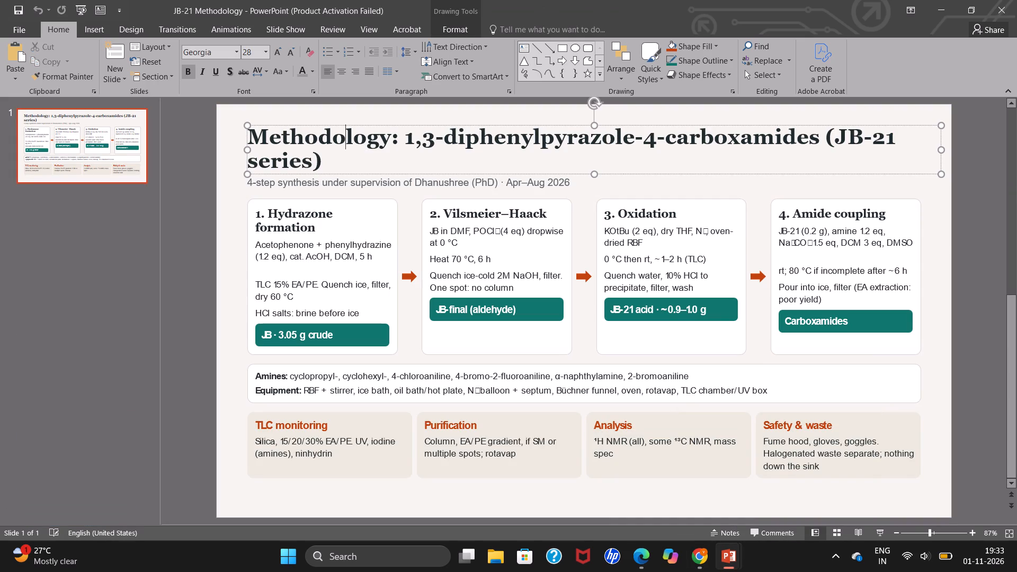
click(381, 210)
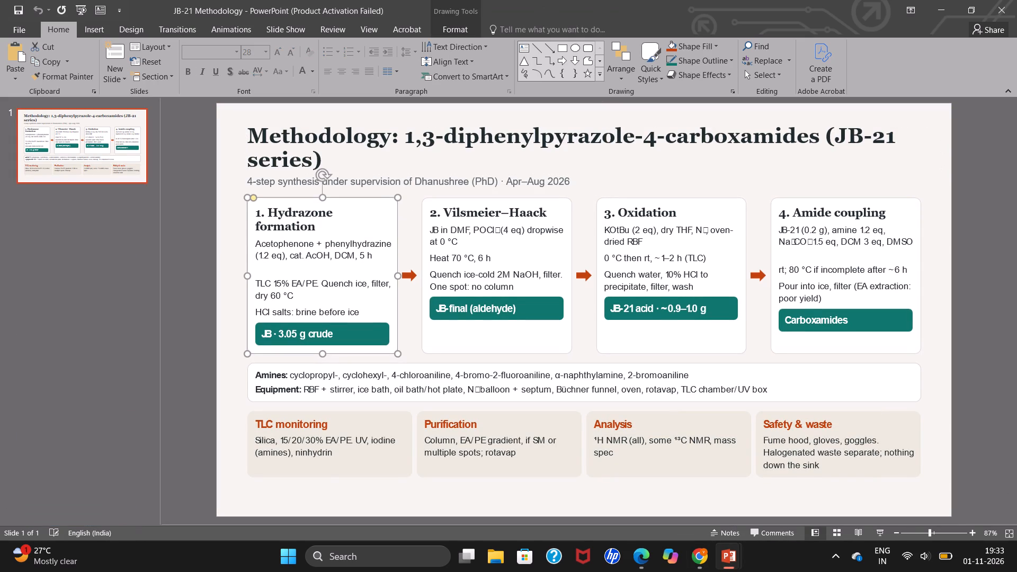
key(ctrl+c)
click(682, 500)
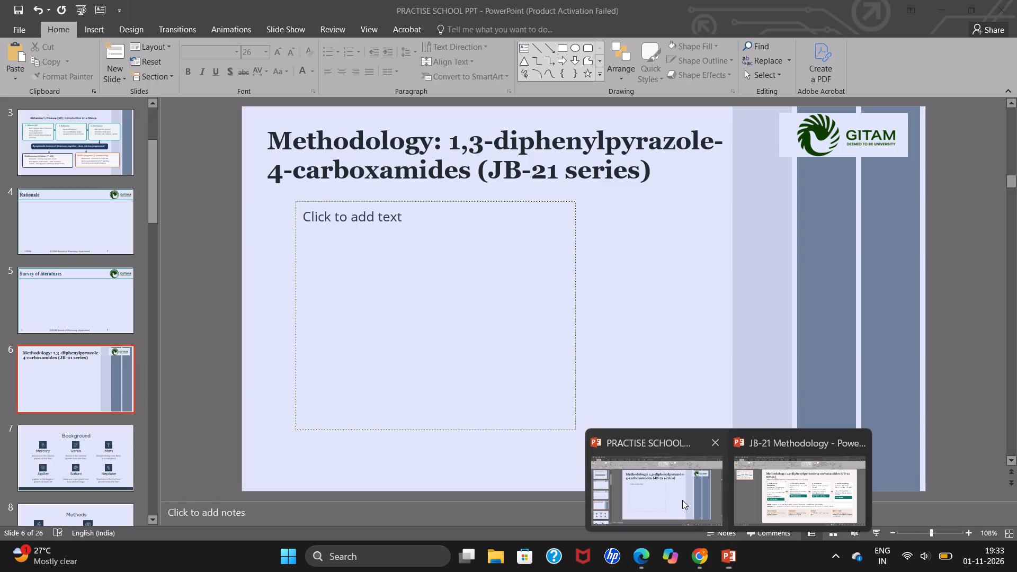
key(ctrl+v)
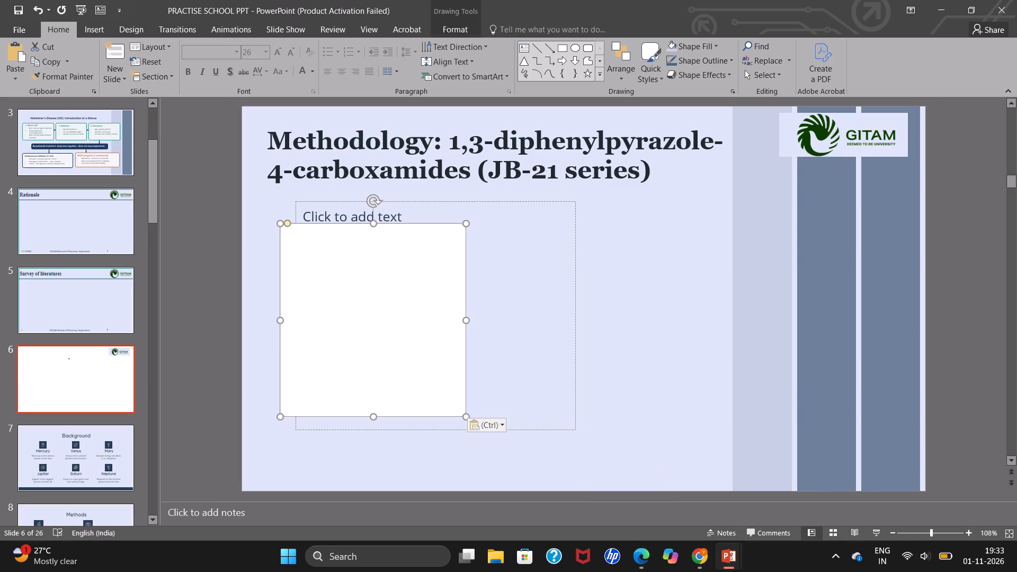
Move the pasted white card directly beneath the title and shrink it to make room for the other cards.
drag(423, 261, 416, 229)
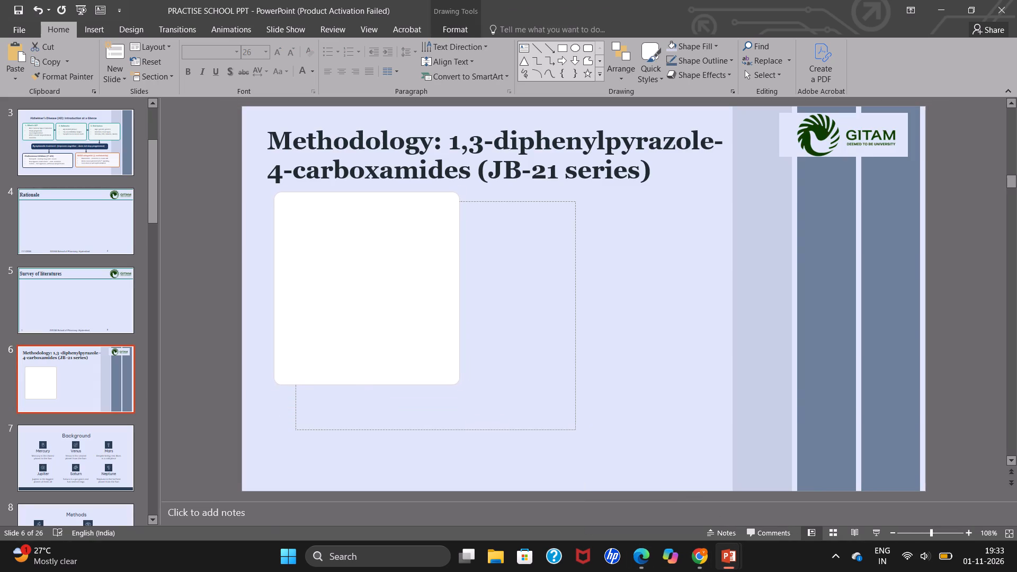
drag(458, 386, 414, 326)
Cut the empty text placeholder behind the white card.
click(499, 321)
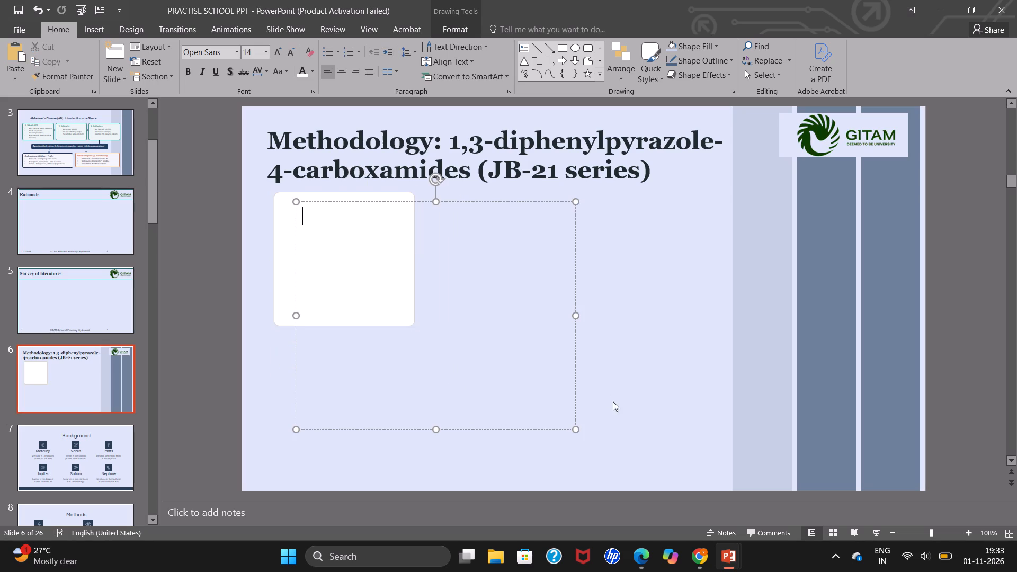
right_click(577, 390)
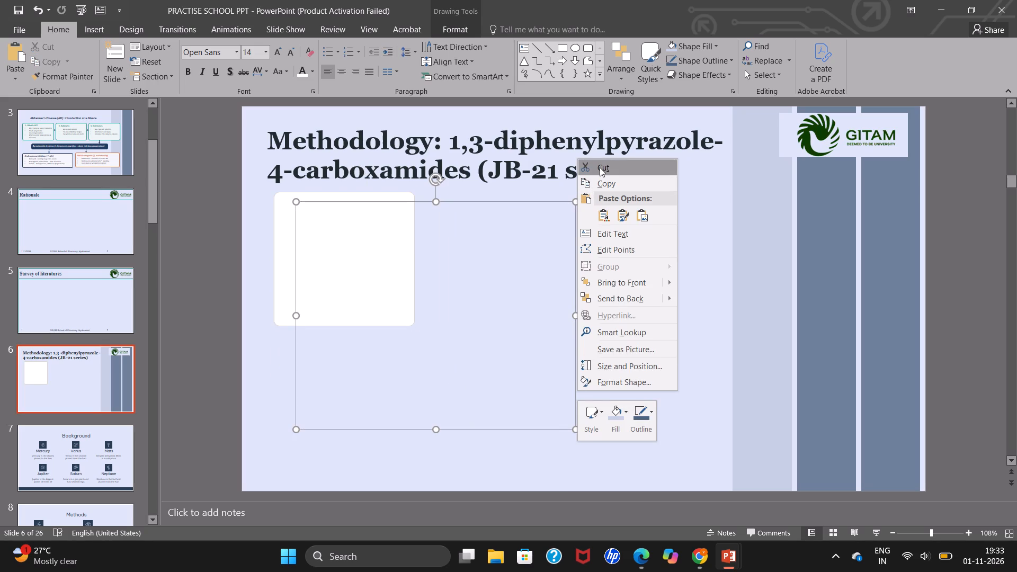
click(602, 167)
Shift the white card so its left edge lines up with the start of the title text.
drag(403, 279, 402, 279)
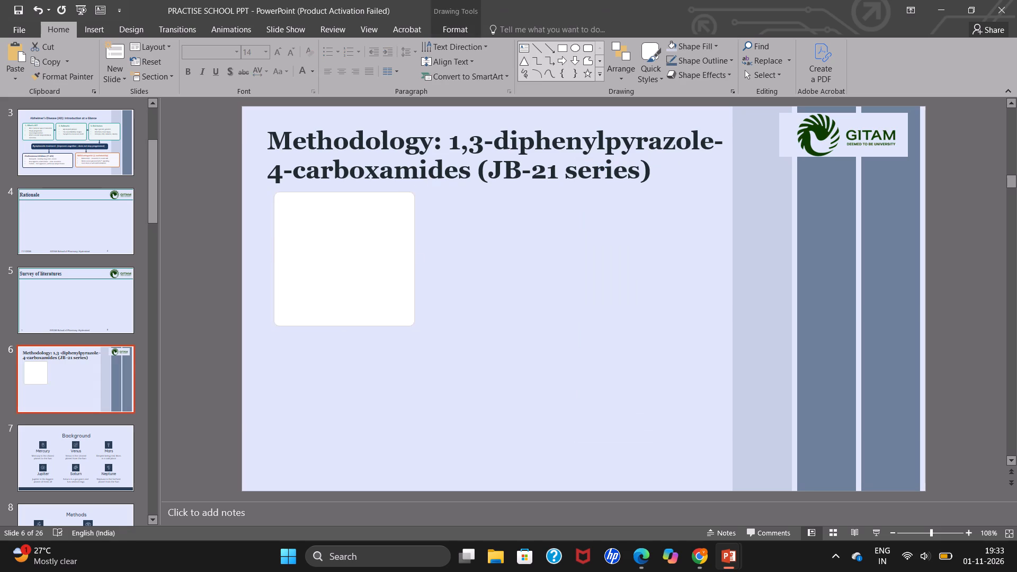
drag(402, 279, 394, 282)
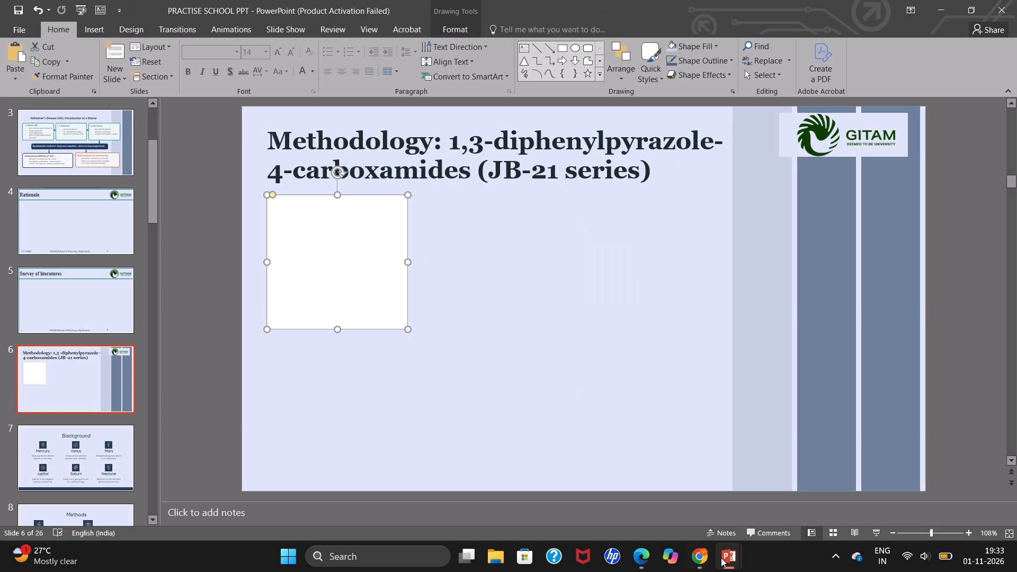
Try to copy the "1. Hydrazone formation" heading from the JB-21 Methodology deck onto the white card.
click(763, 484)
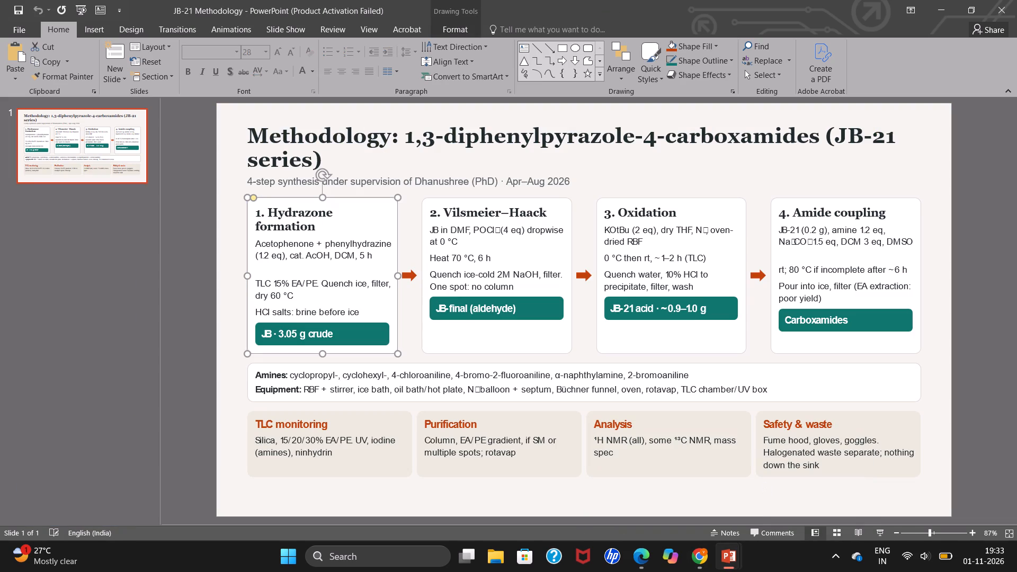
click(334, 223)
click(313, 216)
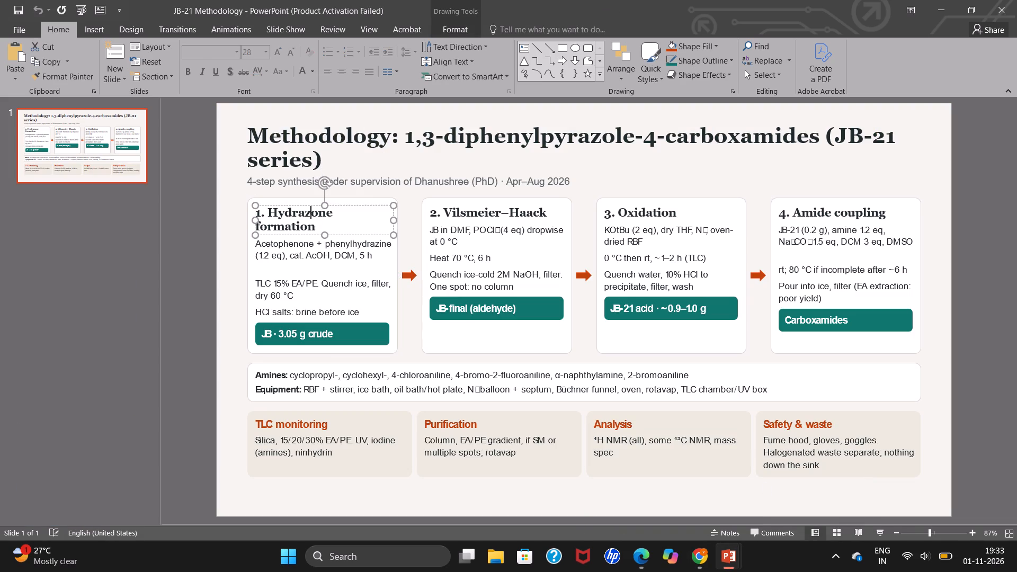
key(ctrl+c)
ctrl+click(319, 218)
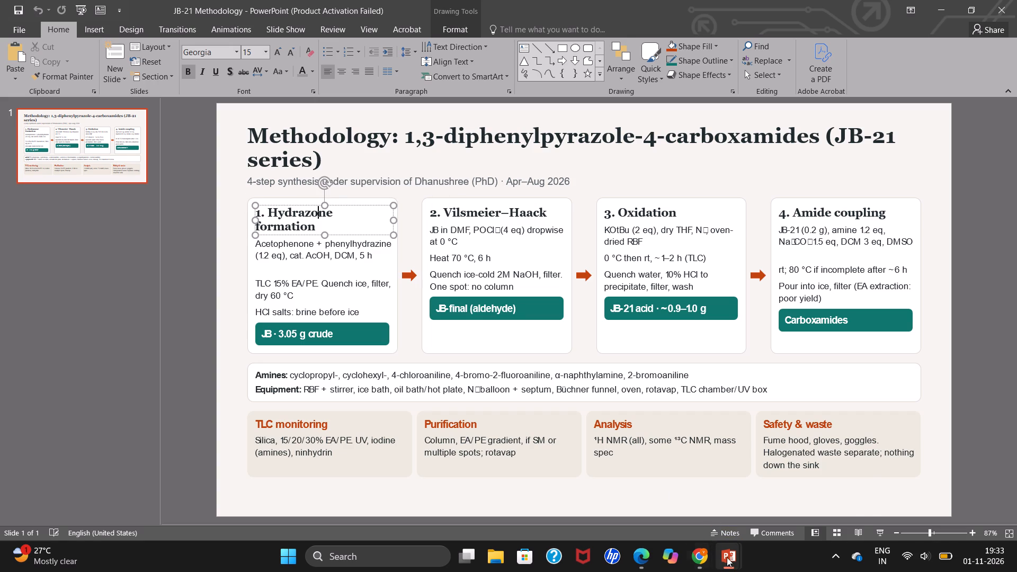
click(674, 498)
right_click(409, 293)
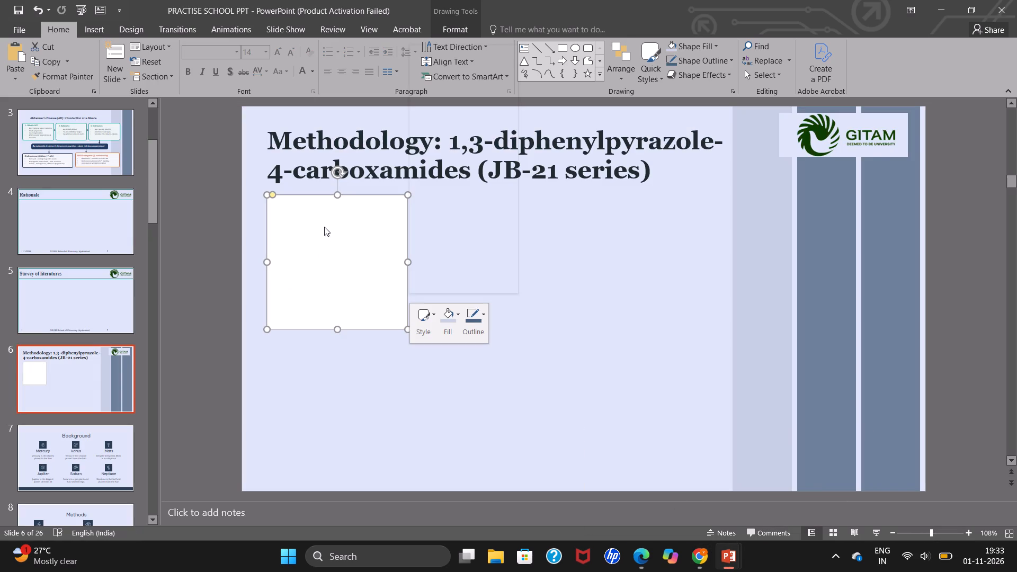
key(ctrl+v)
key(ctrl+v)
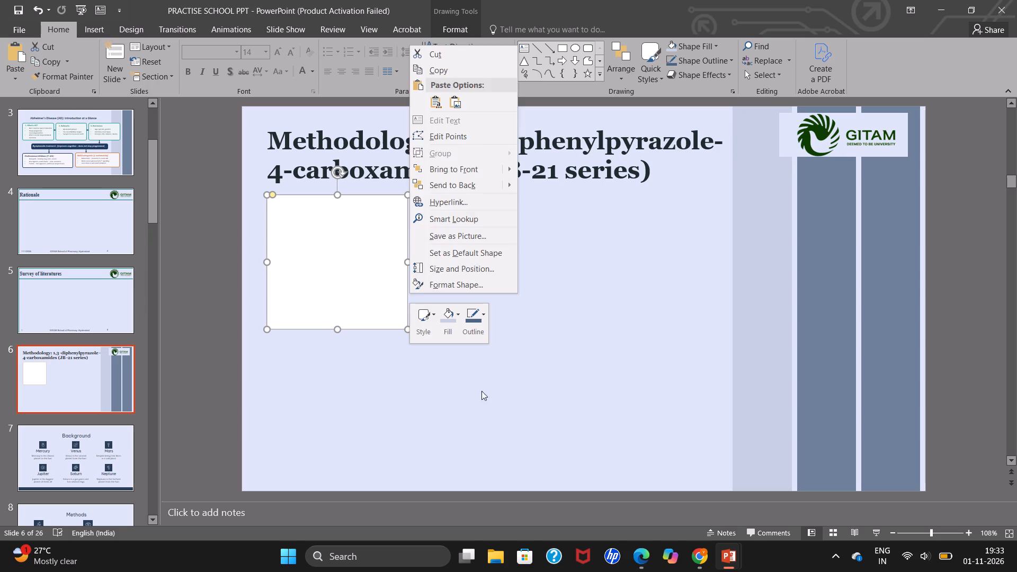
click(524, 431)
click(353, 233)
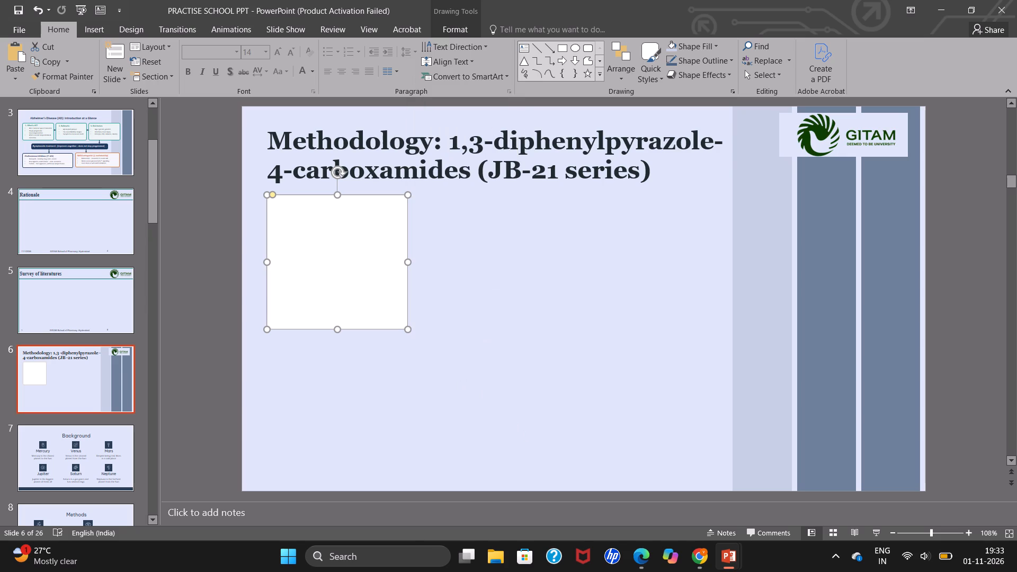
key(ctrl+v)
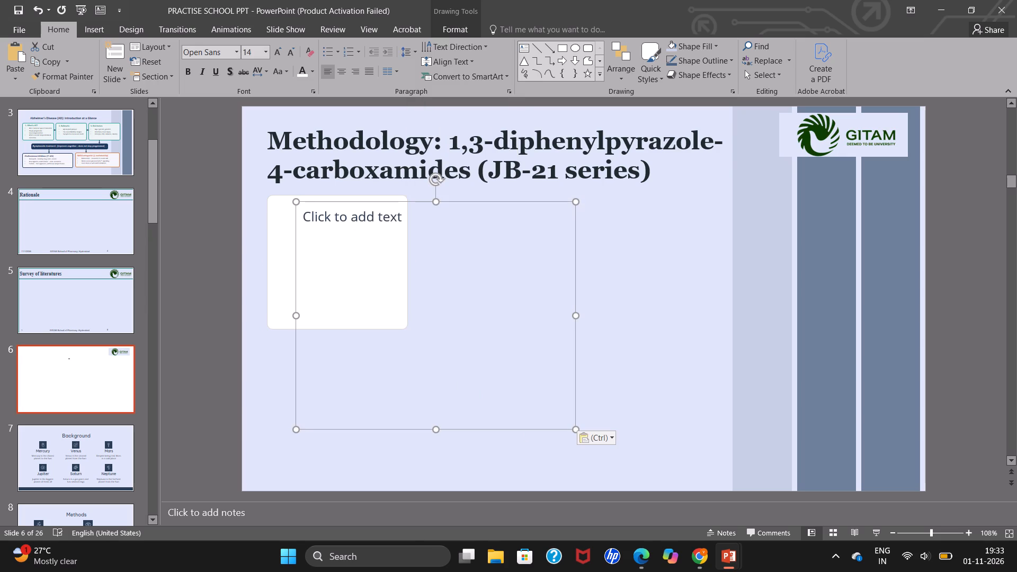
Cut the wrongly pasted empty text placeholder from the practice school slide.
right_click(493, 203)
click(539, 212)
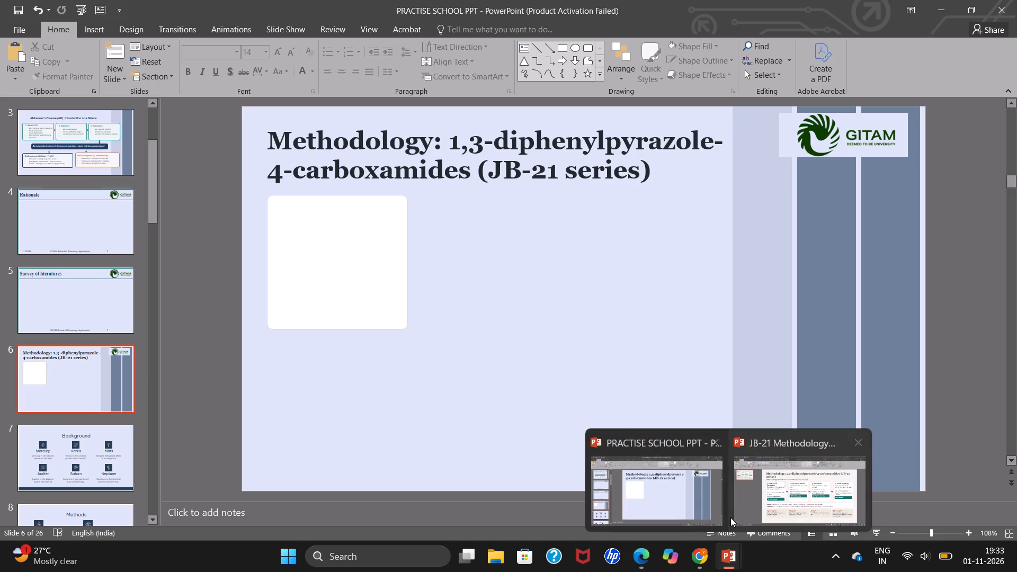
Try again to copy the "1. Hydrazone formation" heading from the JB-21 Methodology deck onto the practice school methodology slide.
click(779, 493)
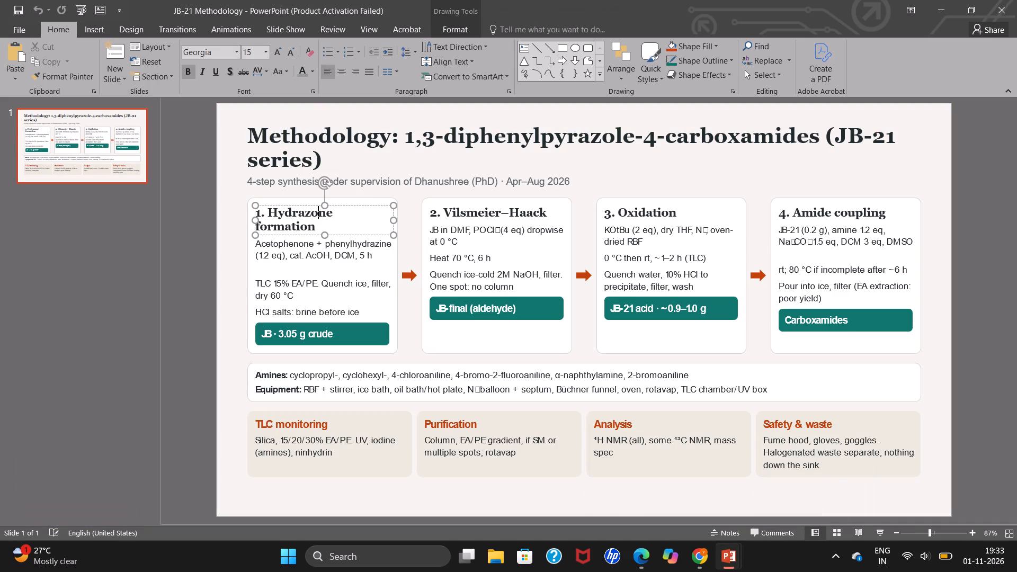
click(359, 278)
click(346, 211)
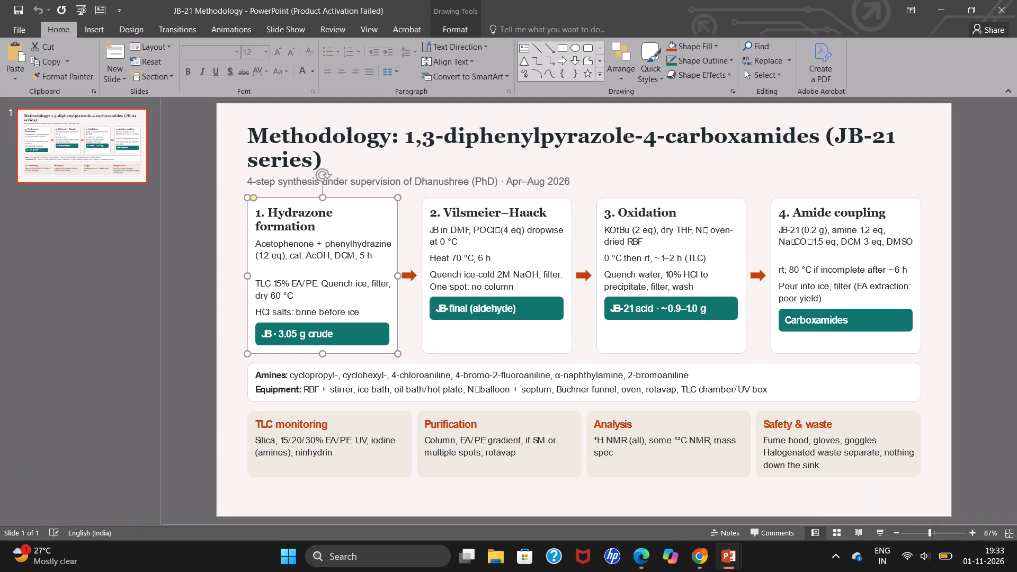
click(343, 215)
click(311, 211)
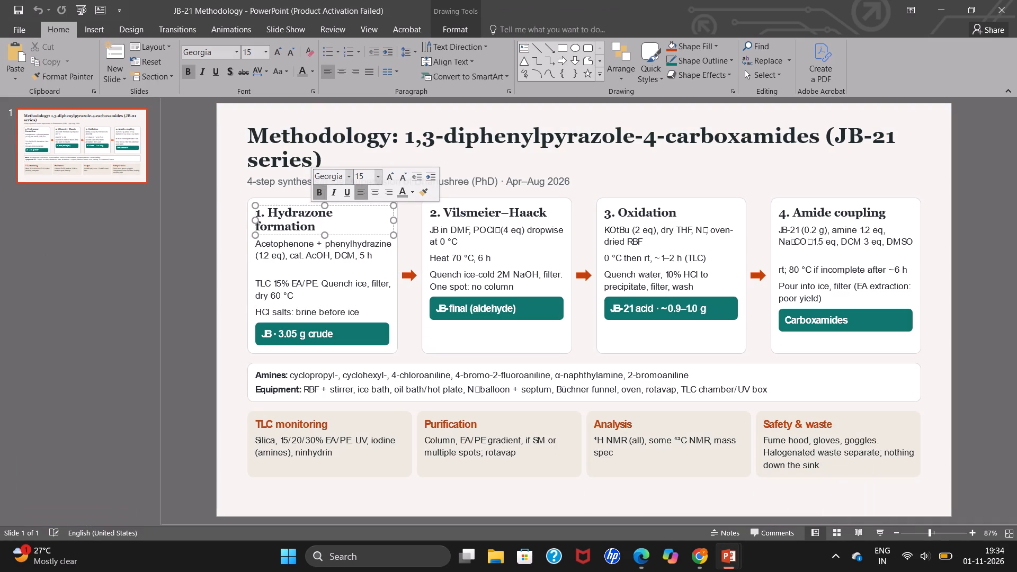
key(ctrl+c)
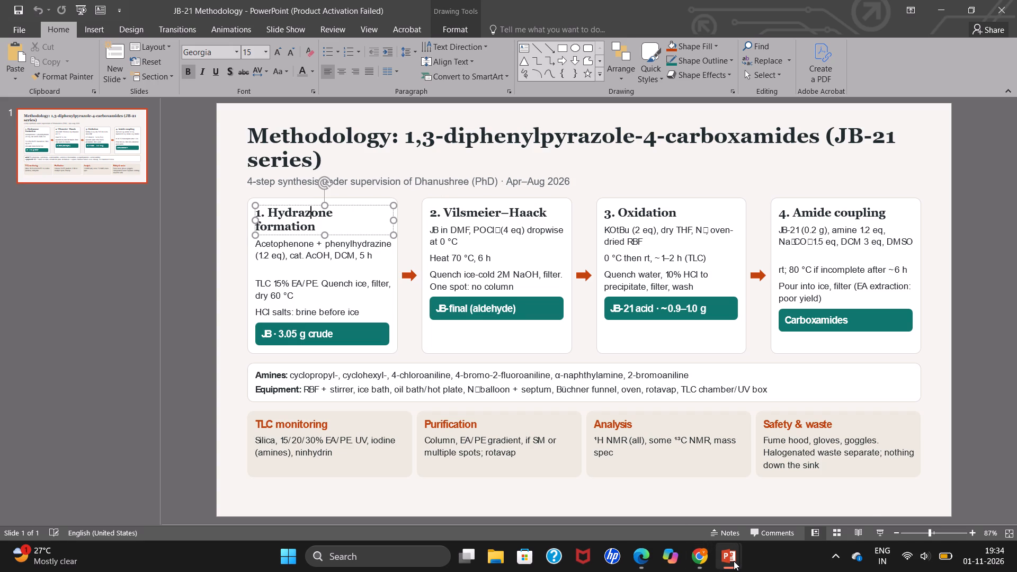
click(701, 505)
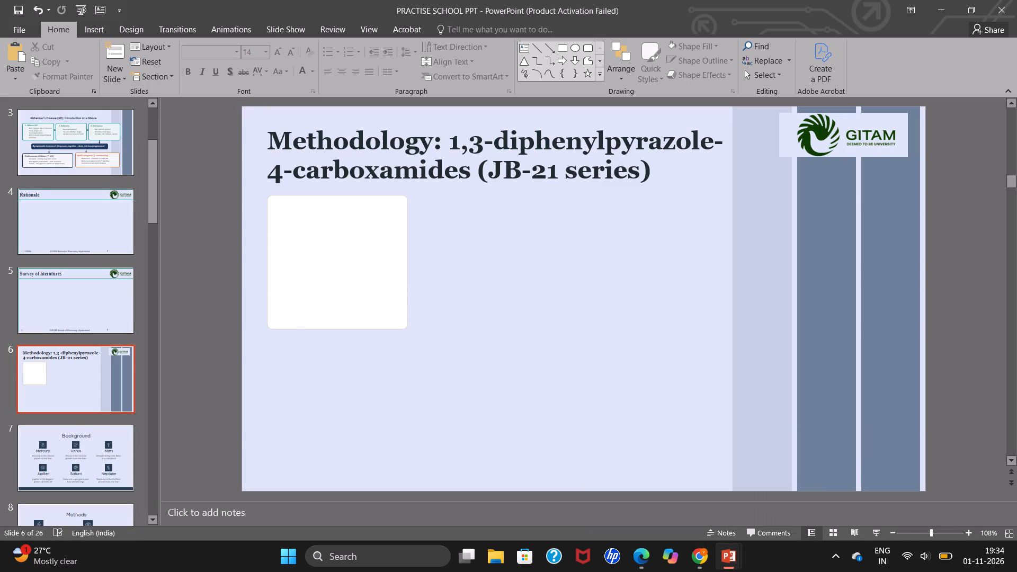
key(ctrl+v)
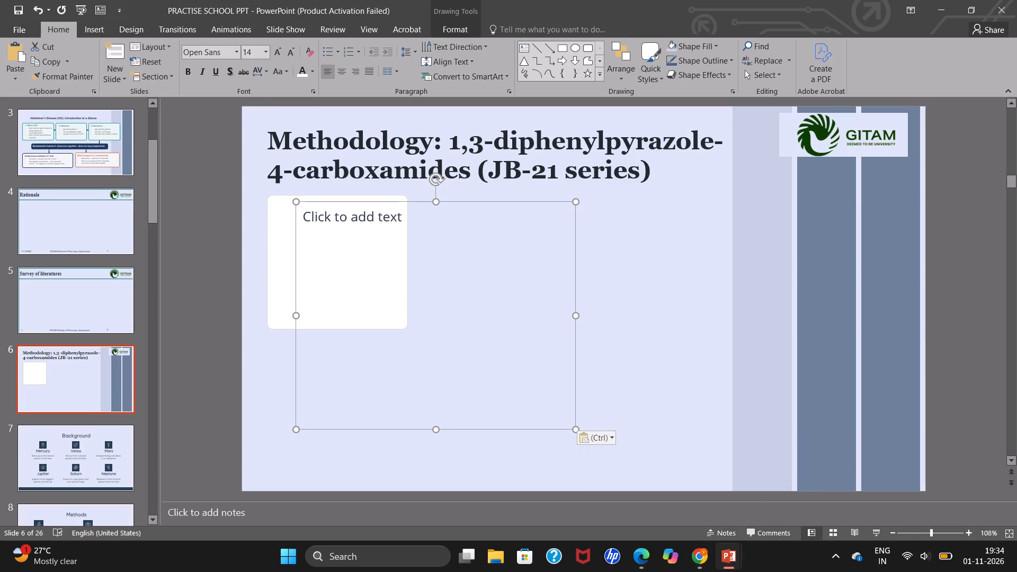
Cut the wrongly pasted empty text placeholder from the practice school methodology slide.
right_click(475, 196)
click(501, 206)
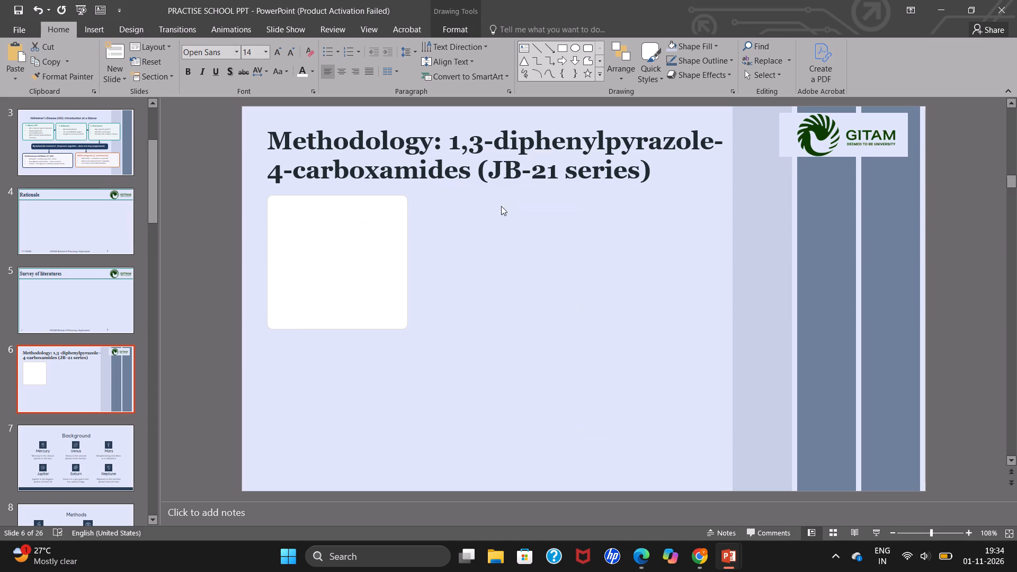
Capture a screenshot of the whole JB-21 Methodology slide in its own deck with nothing selected on it.
click(697, 508)
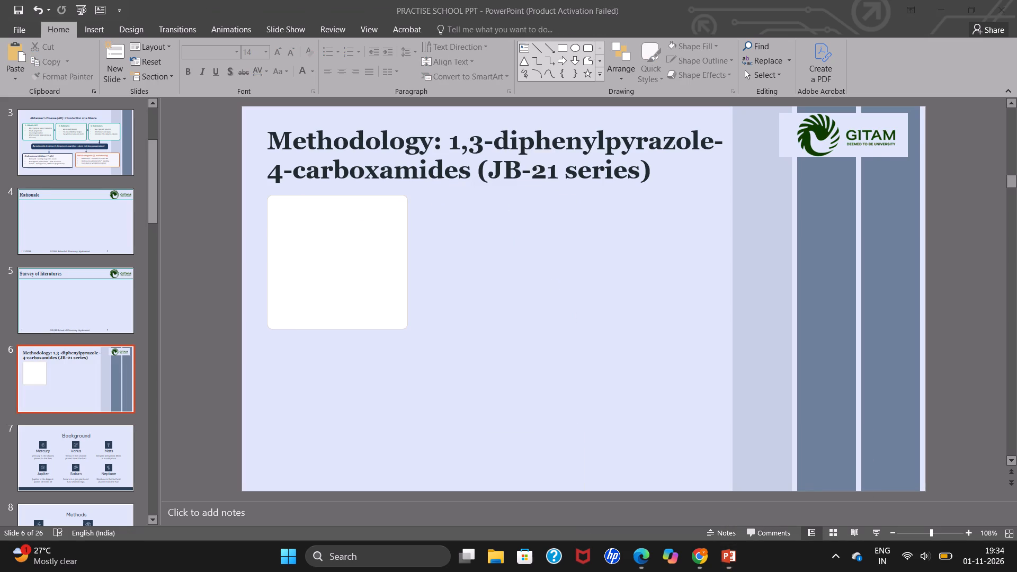
click(791, 493)
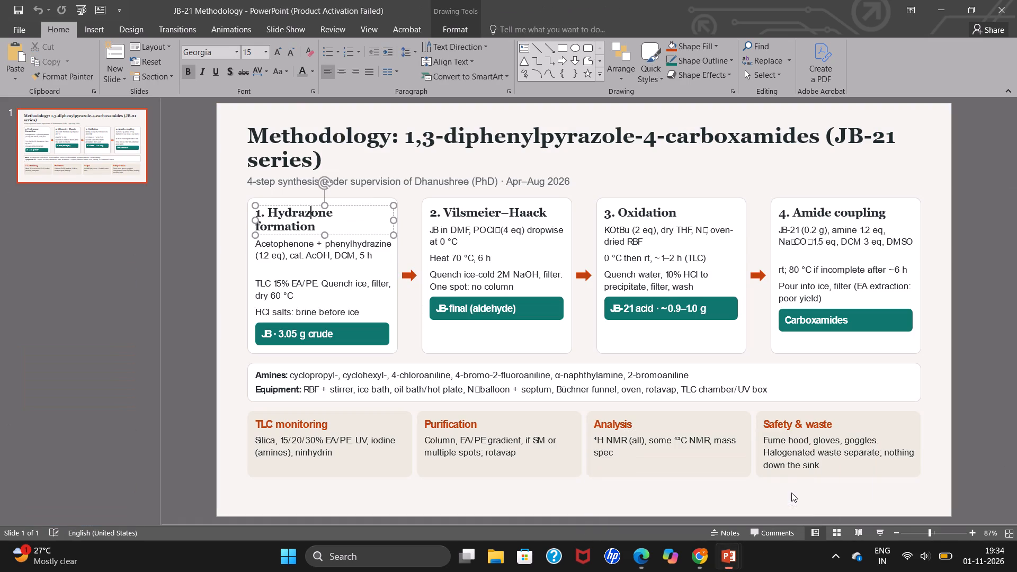
click(264, 107)
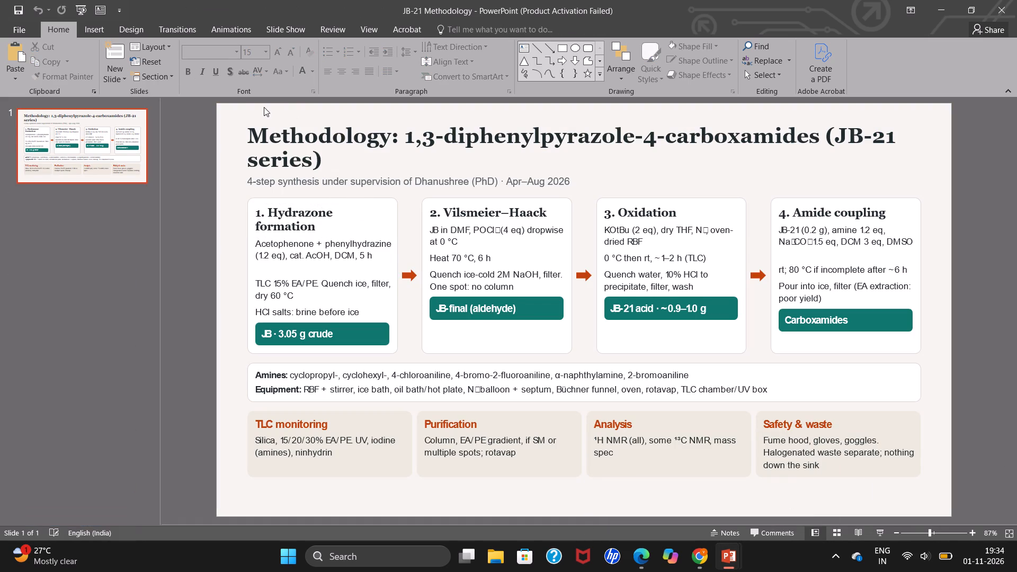
double_click(231, 111)
double_click(217, 123)
click(358, 155)
click(251, 289)
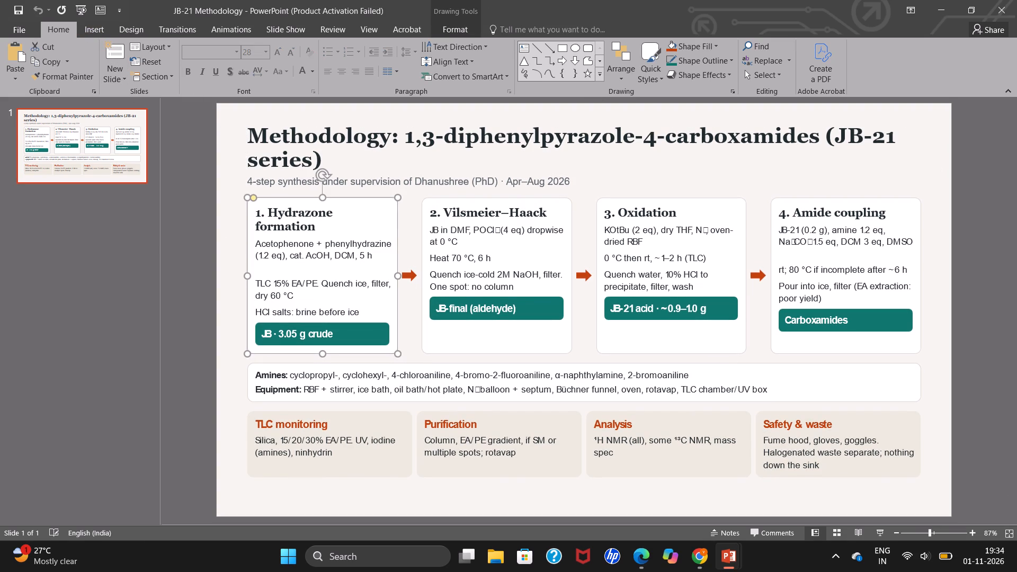
click(235, 179)
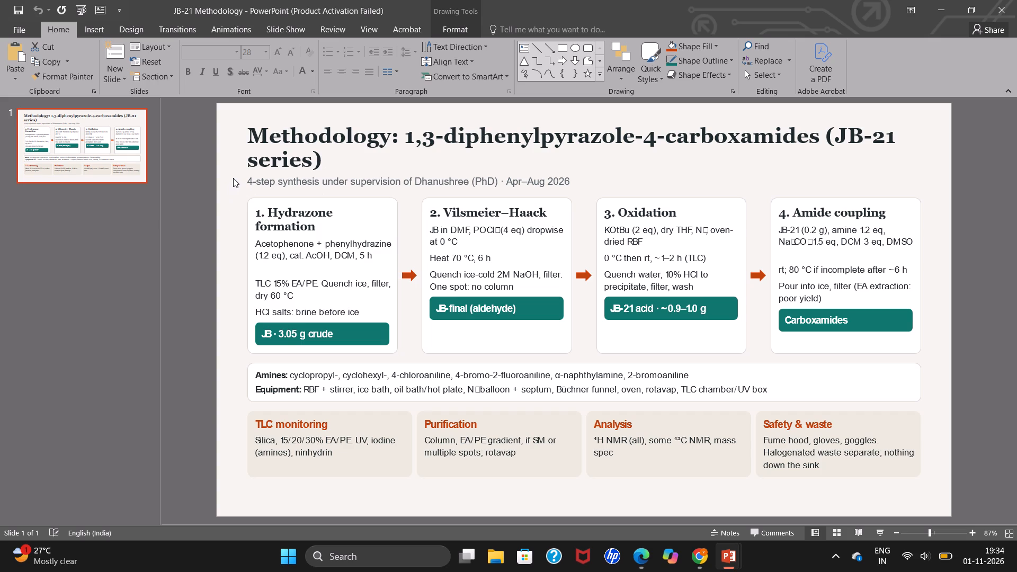
key(ctrl+Print)
key(ctrl+shift+Print)
key(ctrl+shift+Print)
key(ctrl+shift+Print)
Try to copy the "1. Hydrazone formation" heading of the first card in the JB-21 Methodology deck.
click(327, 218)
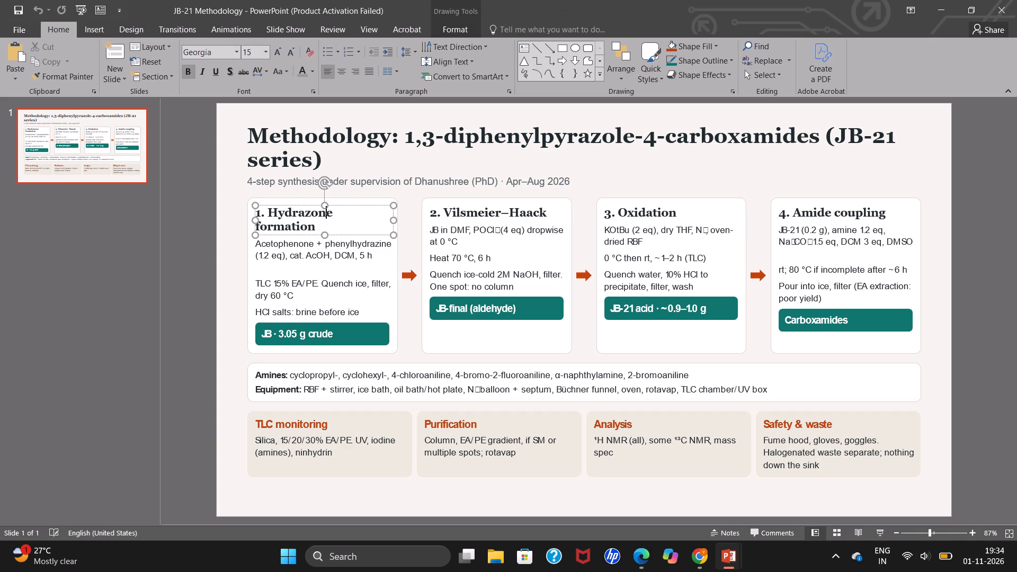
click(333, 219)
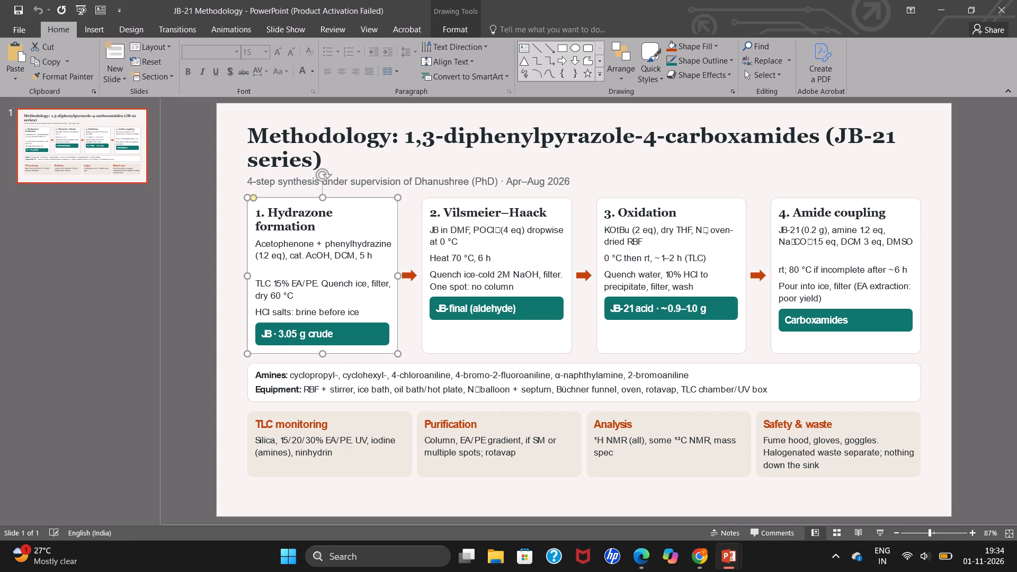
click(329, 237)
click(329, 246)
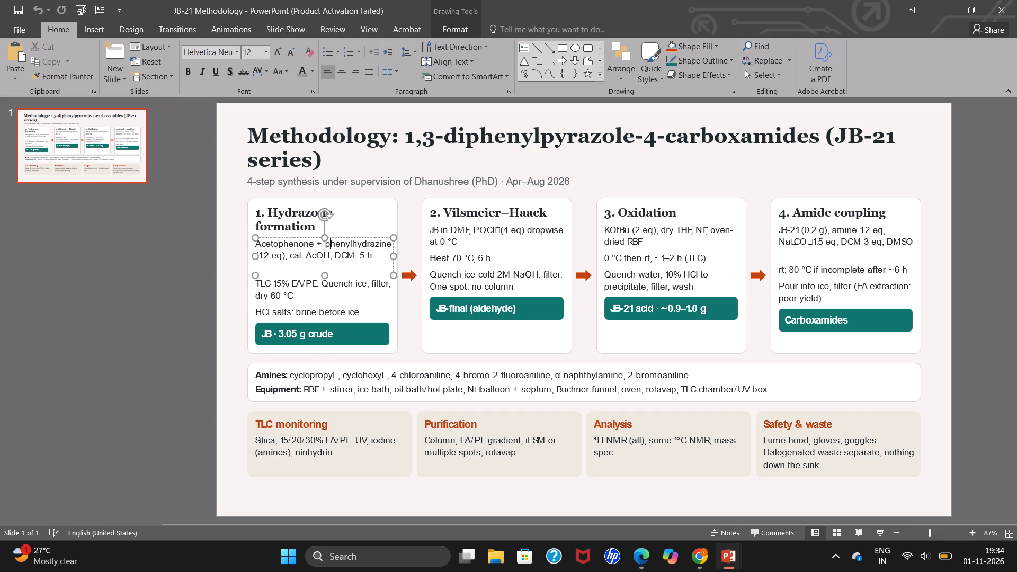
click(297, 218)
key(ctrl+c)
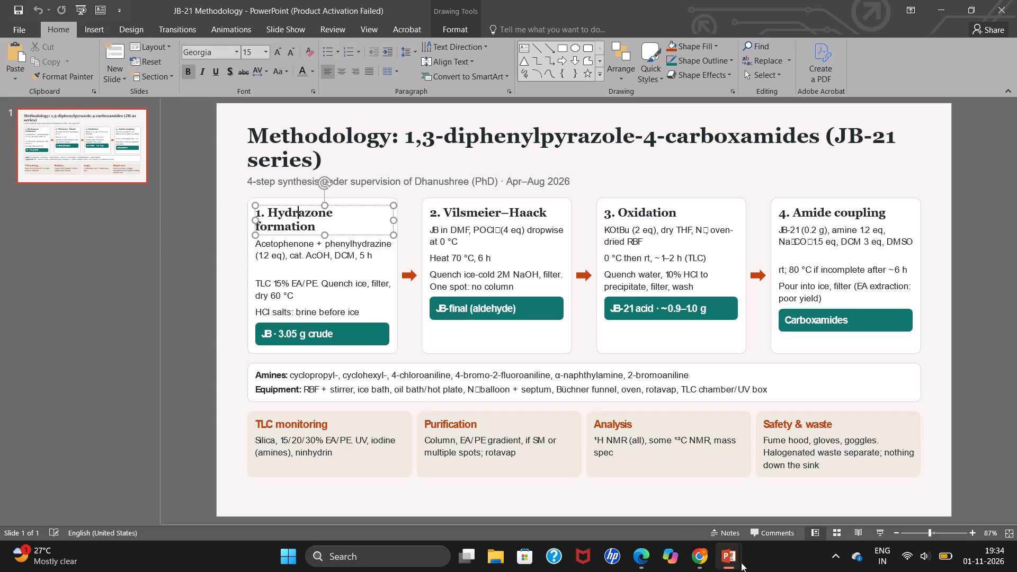
Paste the captured JB-21 Methodology screenshot onto slide 6 of the practice school deck.
click(656, 491)
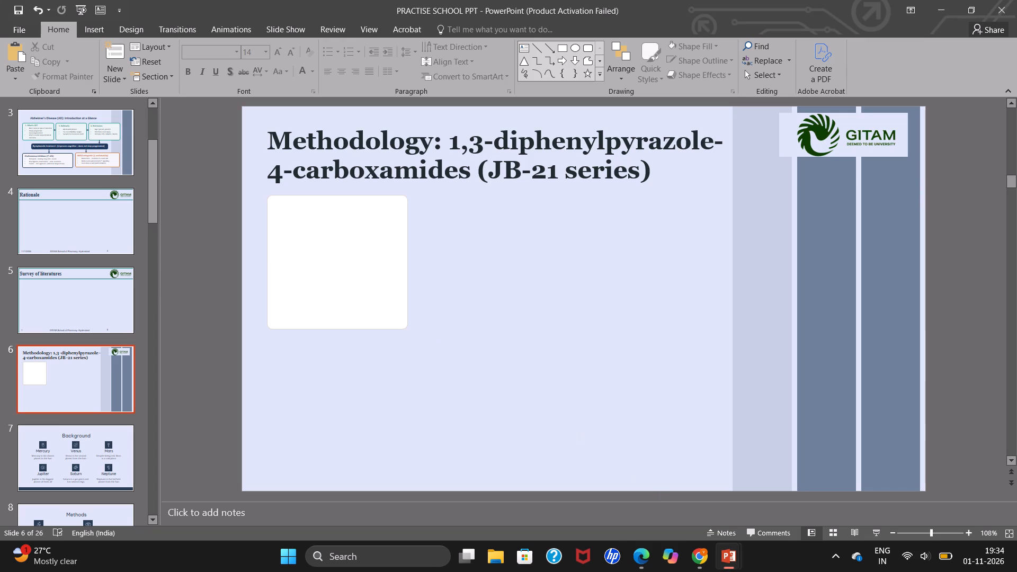
click(370, 276)
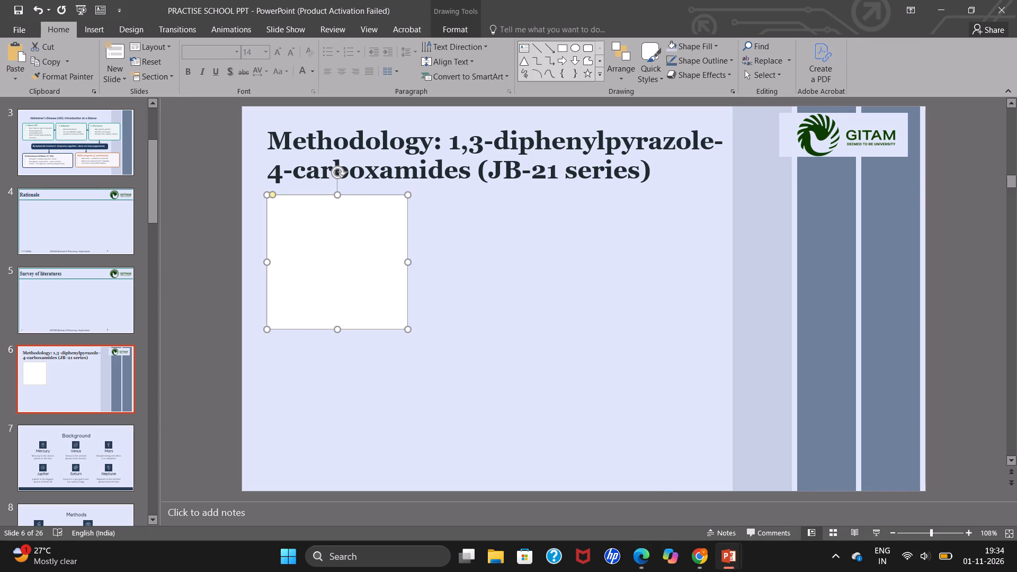
click(324, 211)
key(ctrl+v)
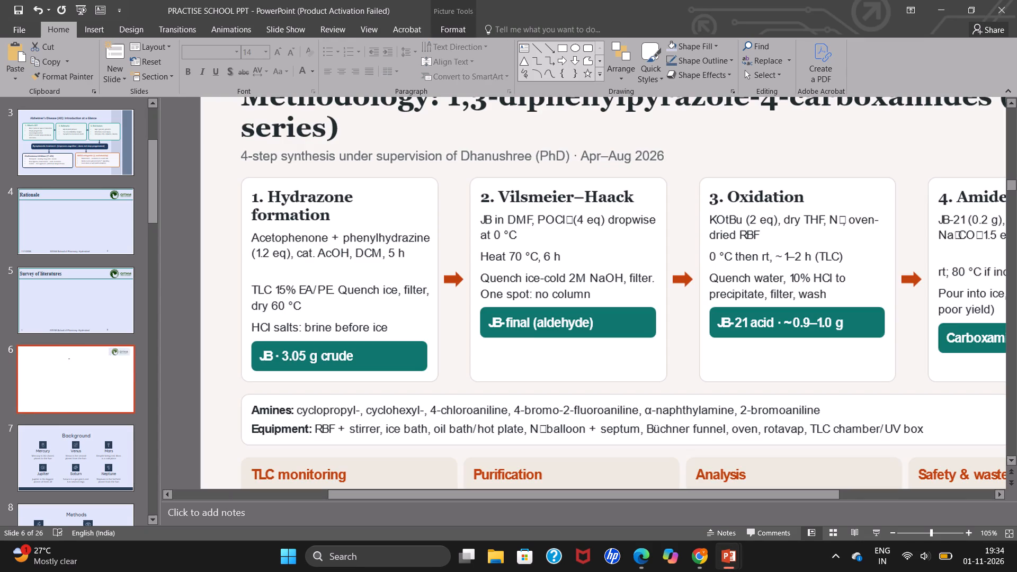
Shrink the pasted screenshot slightly from its upper-left corner.
ctrl+scroll(479, 256, down, 4)
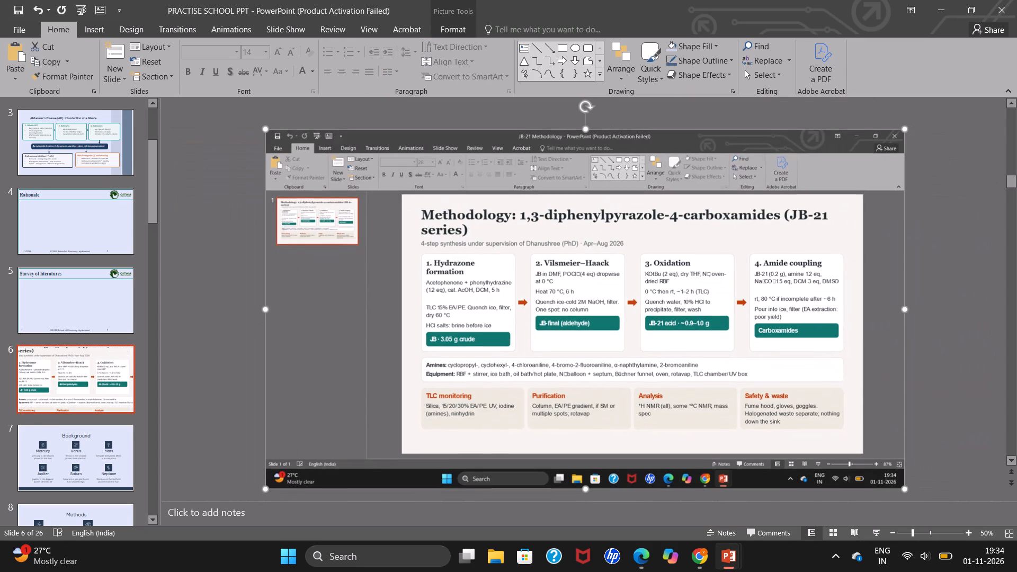
drag(265, 129, 274, 122)
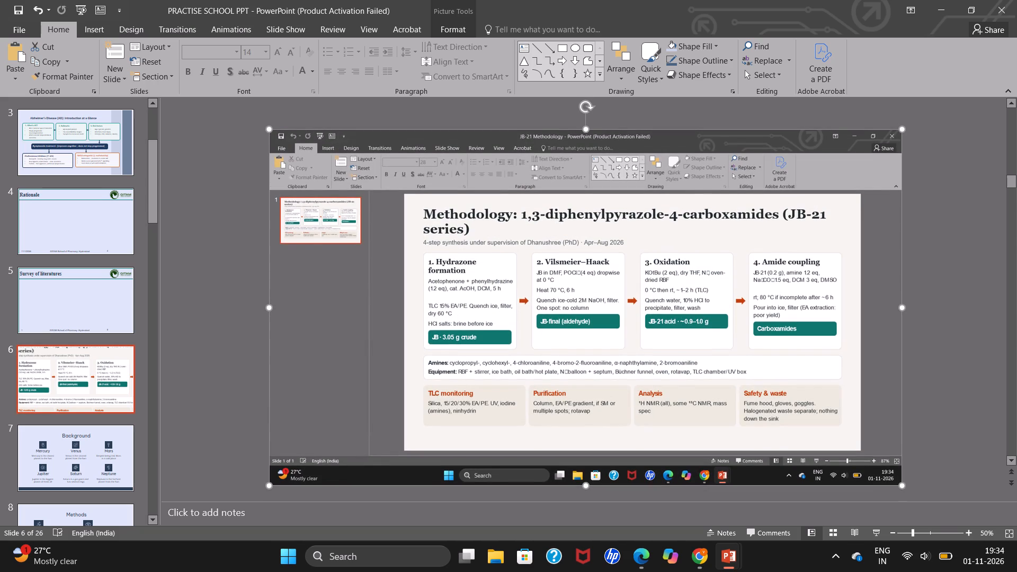
Crop the screenshot to the JB-21 slide area, trimming the surrounding program window and taskbar, and stretch the picture wider to the left.
right_click(589, 129)
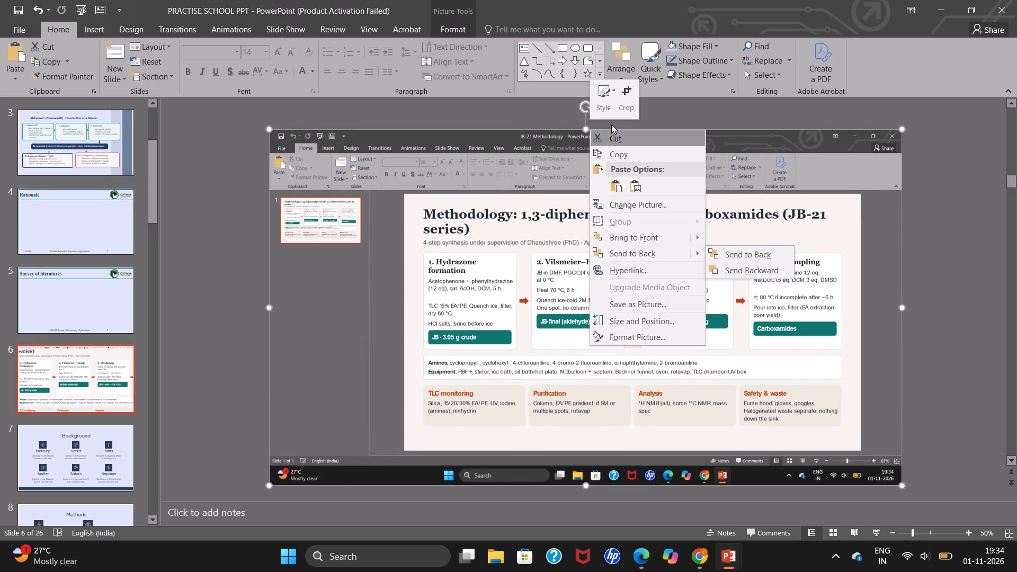
click(622, 101)
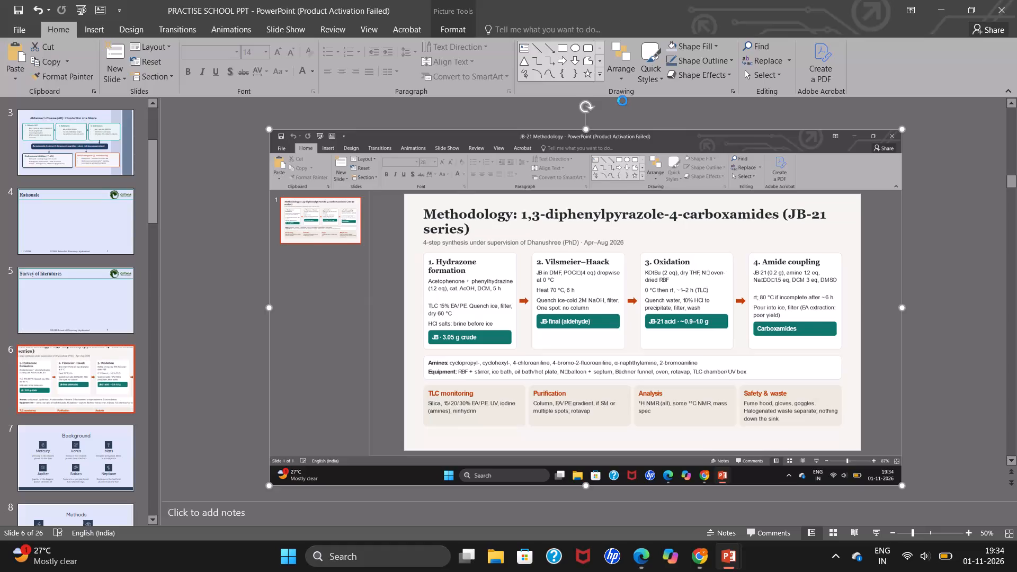
drag(587, 124, 603, 187)
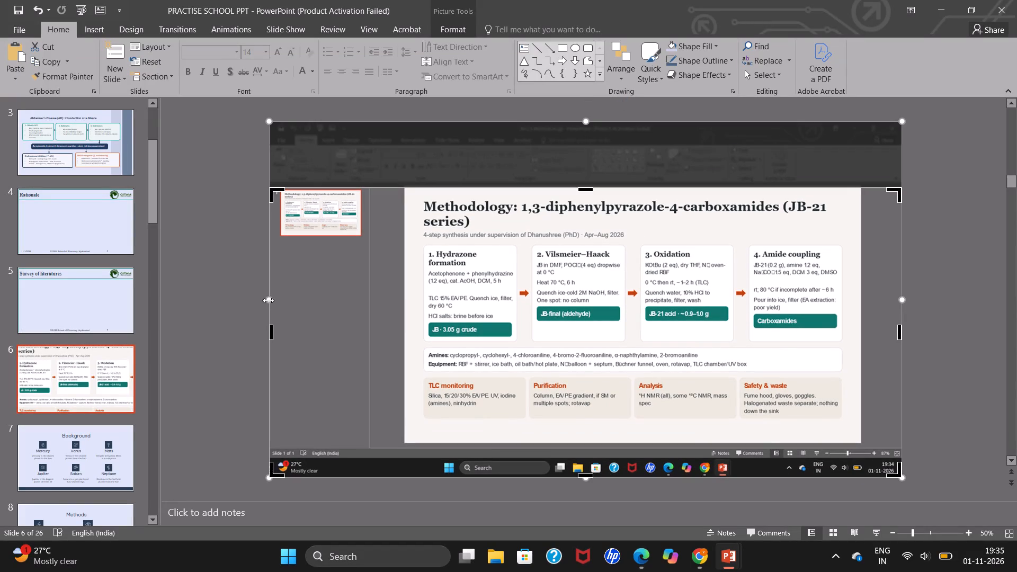
drag(268, 300, 261, 292)
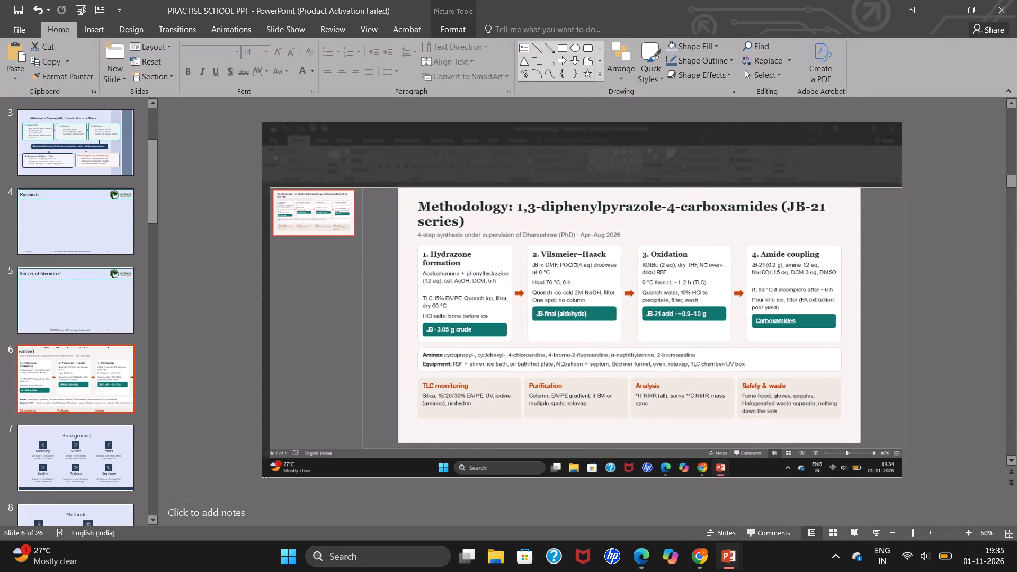
drag(261, 292, 180, 279)
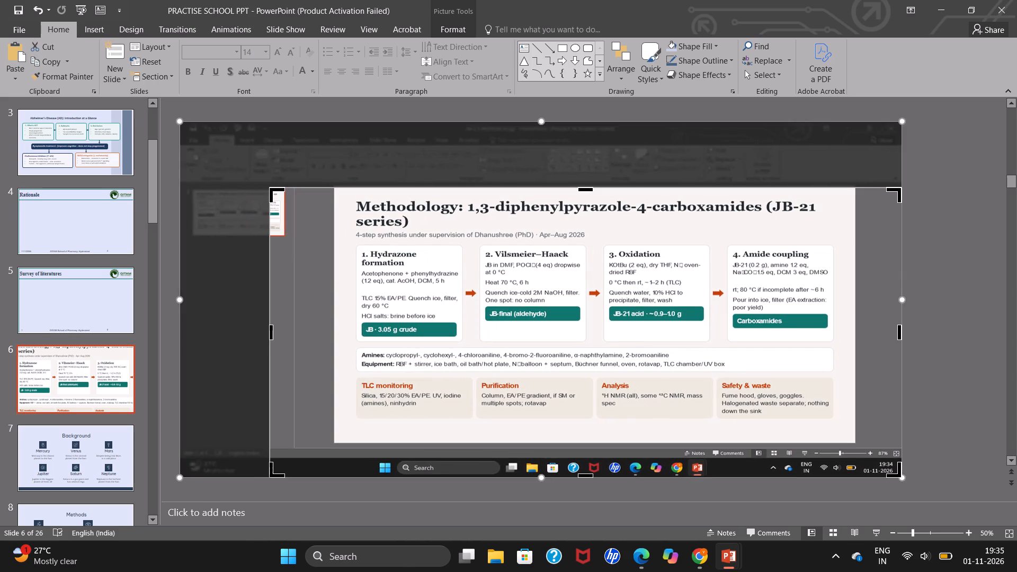
drag(272, 333, 325, 332)
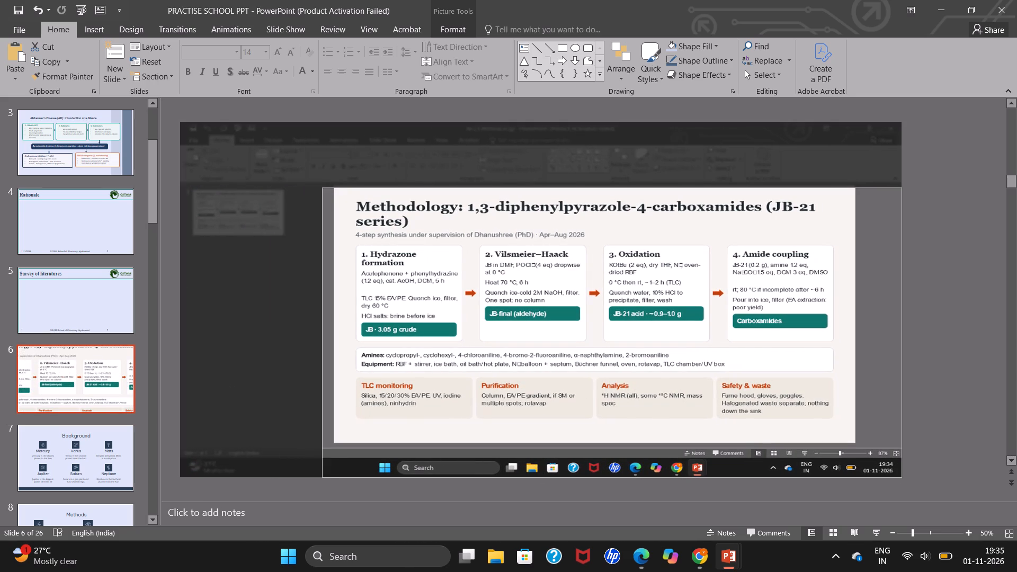
drag(325, 332, 335, 332)
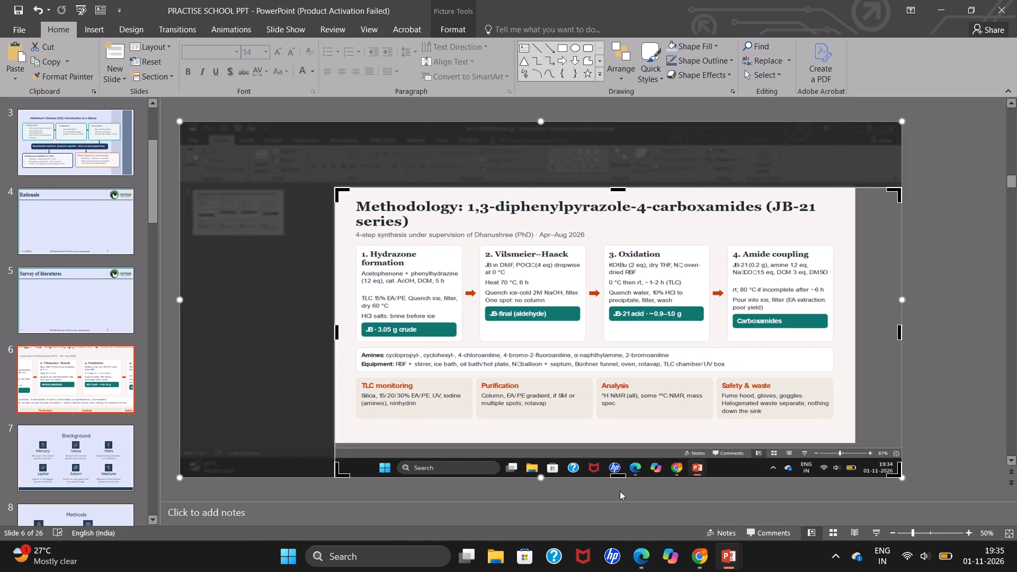
drag(620, 475, 614, 444)
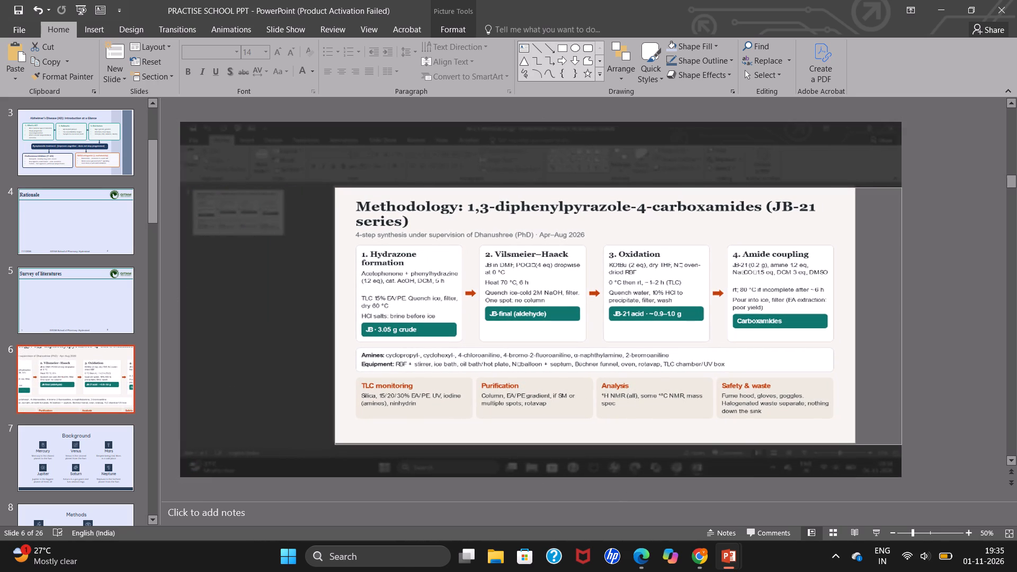
drag(614, 444, 614, 442)
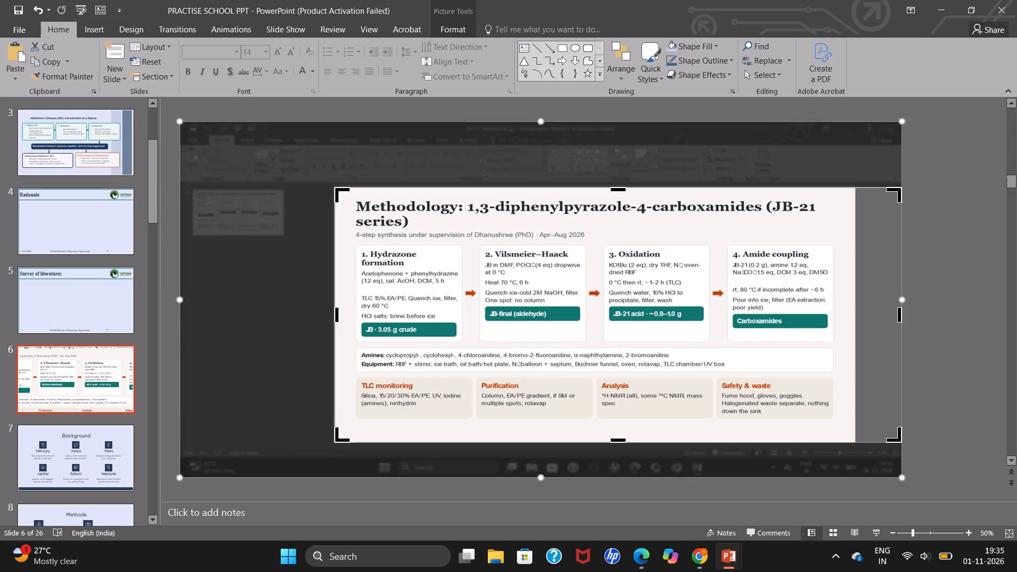
drag(899, 315, 852, 313)
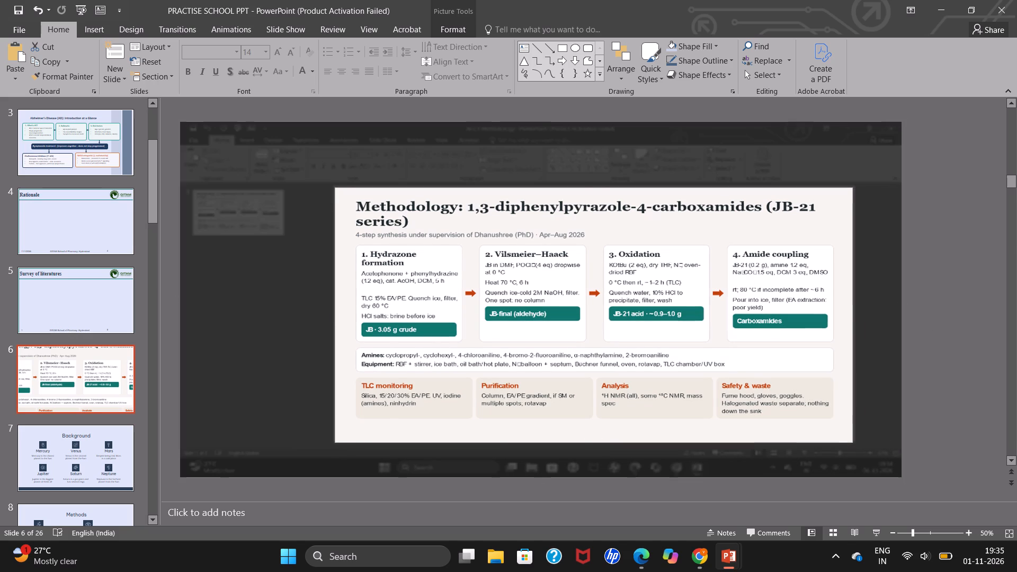
key(Return)
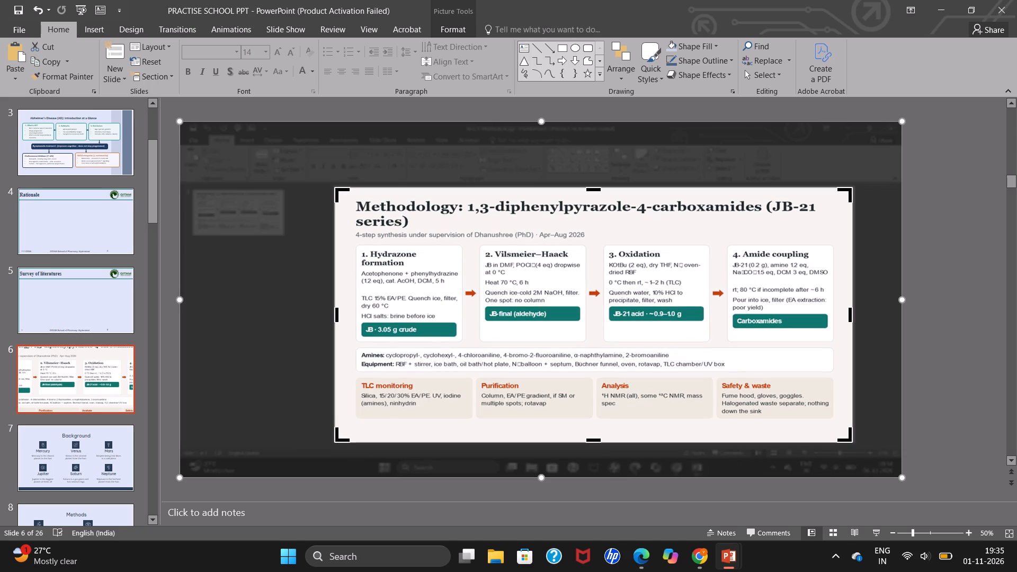
Apply the crop to the JB-21 methodology screenshot on slide 6.
click(927, 294)
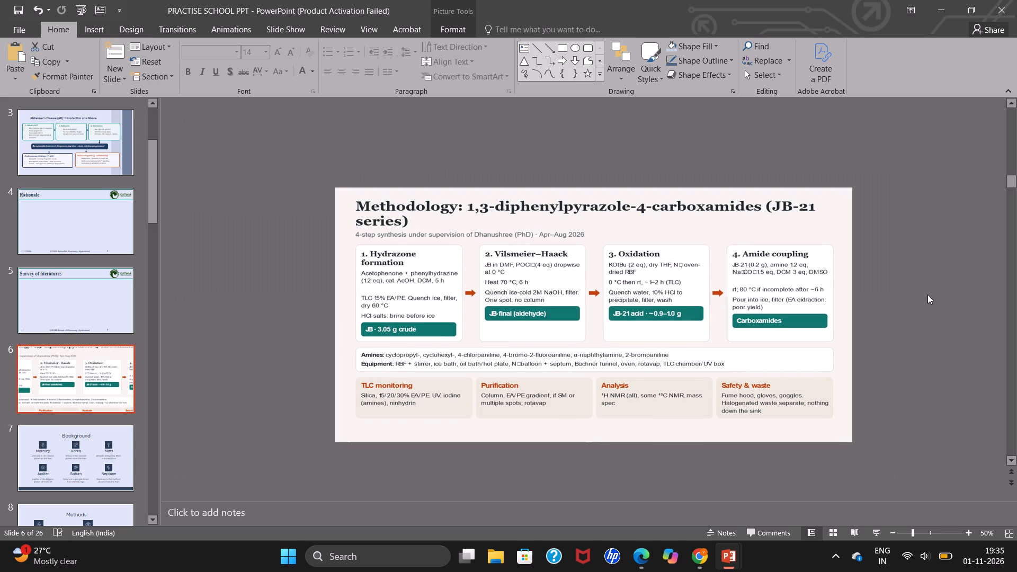
Examine the cropped methodology picture on slide 6 against slides 3 to 5, comparing its size and appearance with theirs.
click(673, 269)
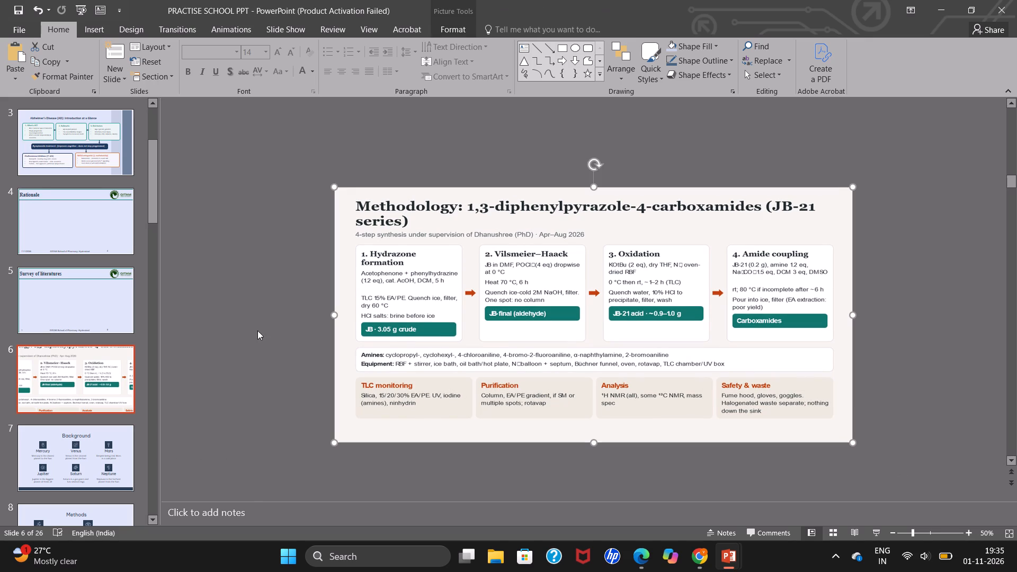
ctrl+scroll(478, 327, up, 2)
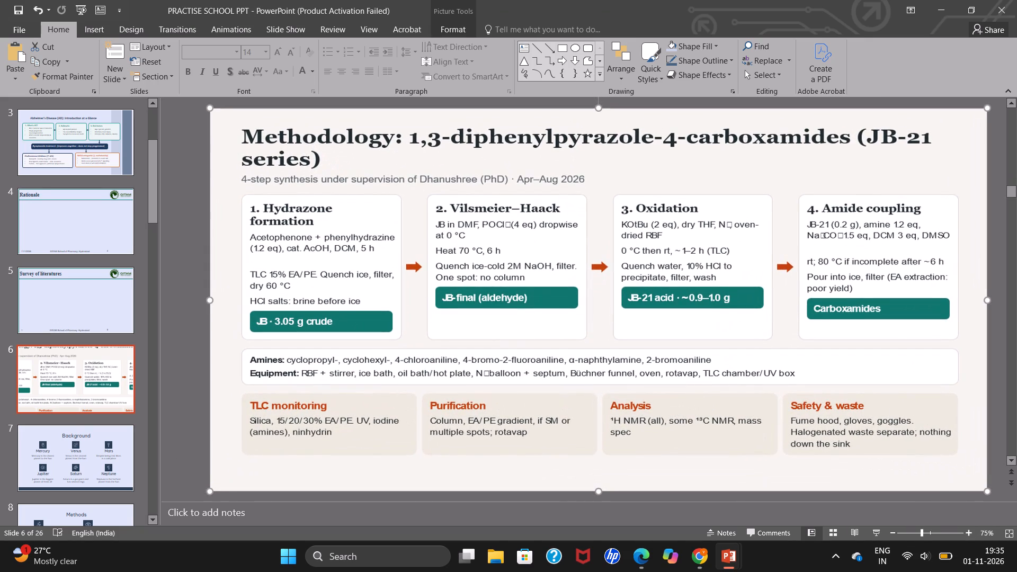
ctrl+scroll(478, 327, down, 1)
scroll(478, 327, down, 1)
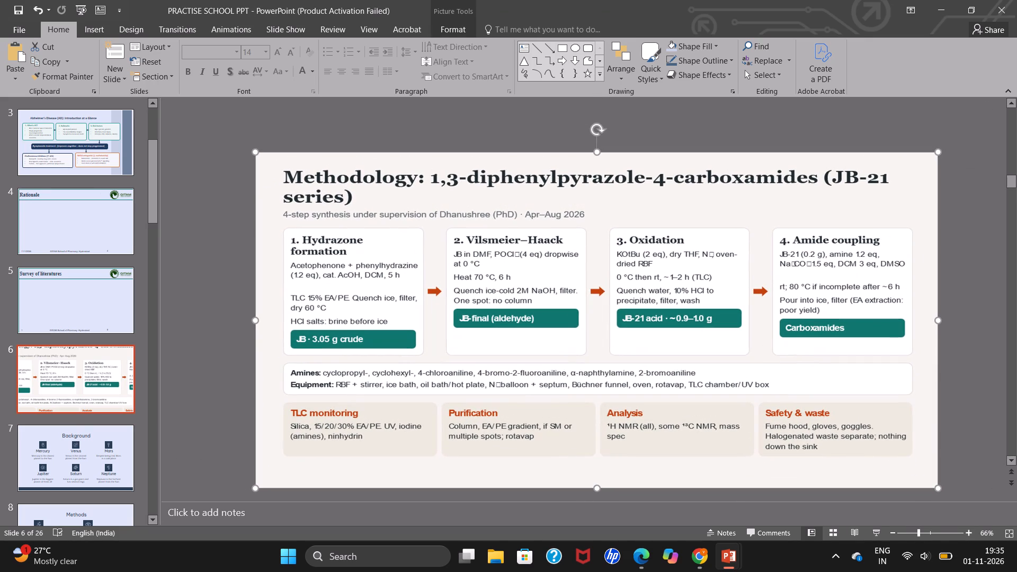
scroll(478, 327, down, 1)
click(126, 309)
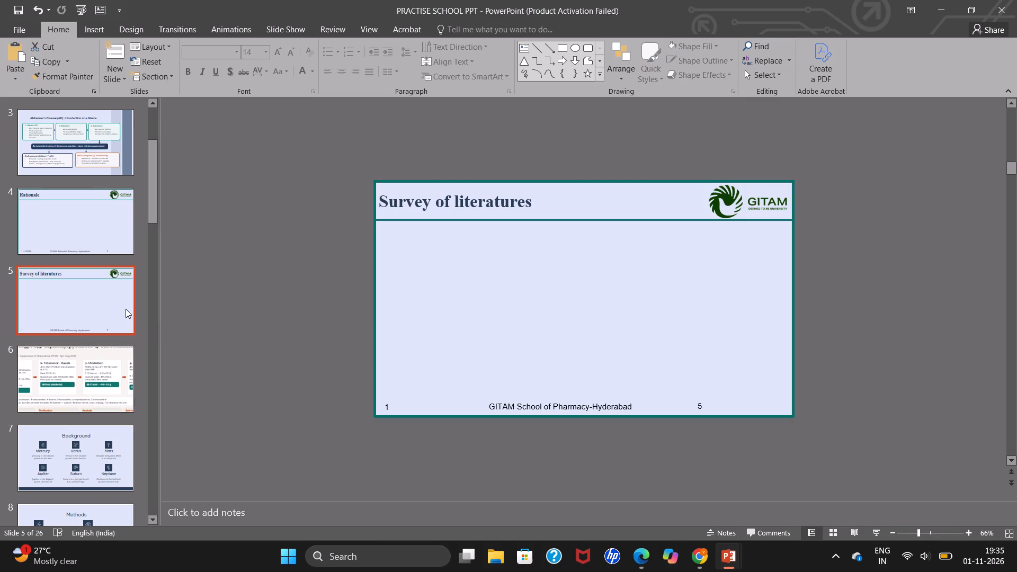
click(104, 225)
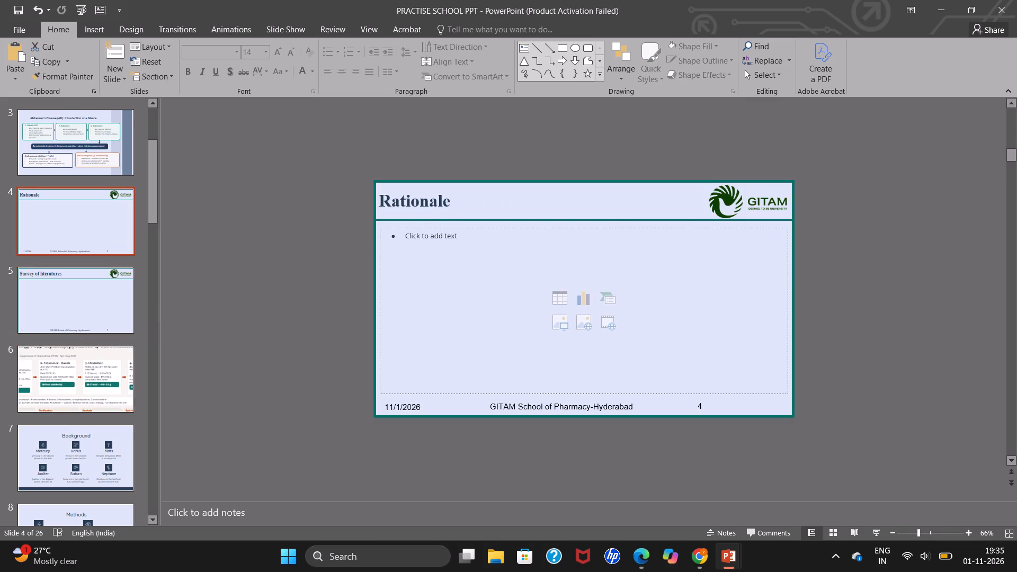
click(104, 117)
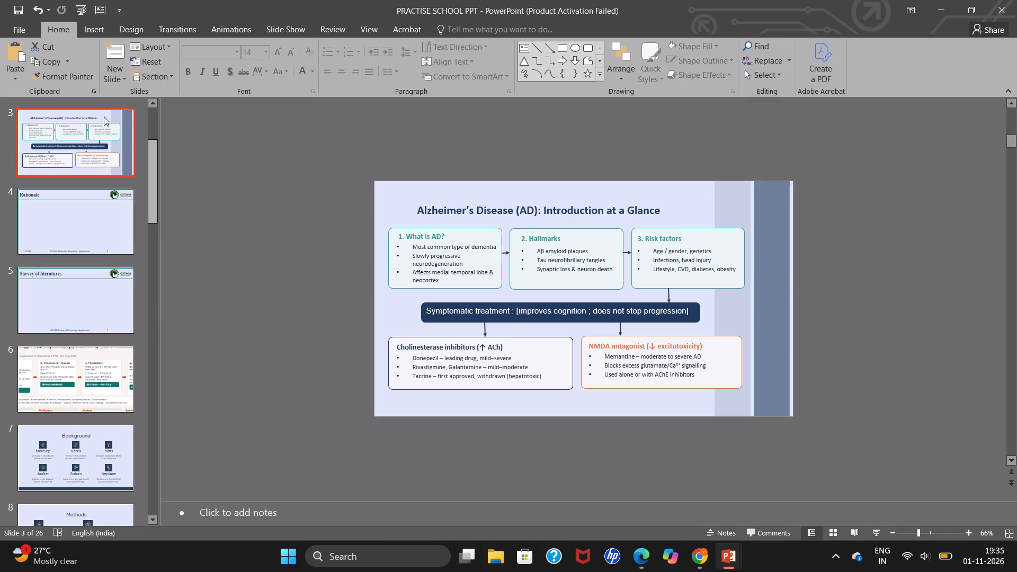
key(Down)
key(Down)
key(Down)
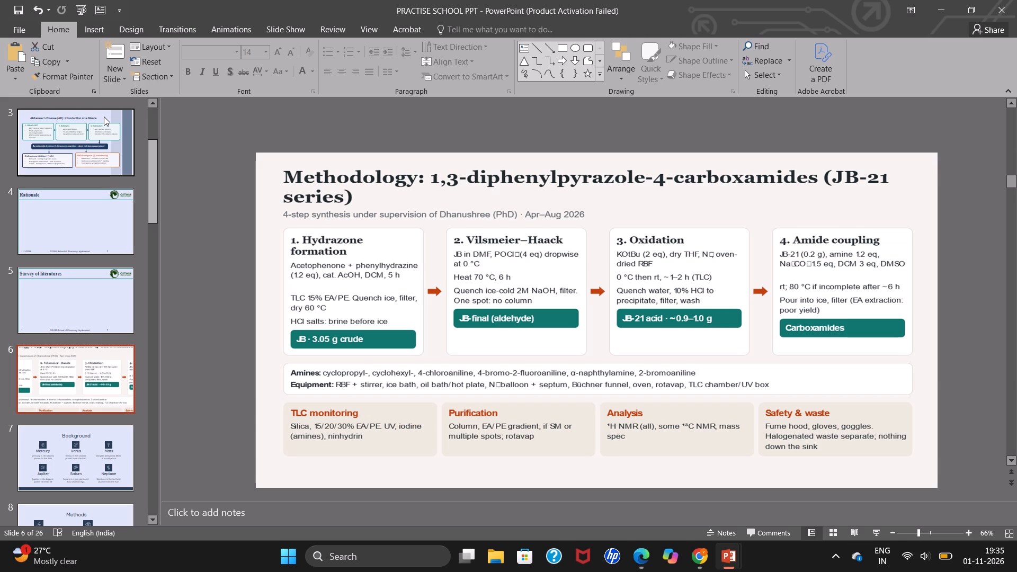
click(273, 186)
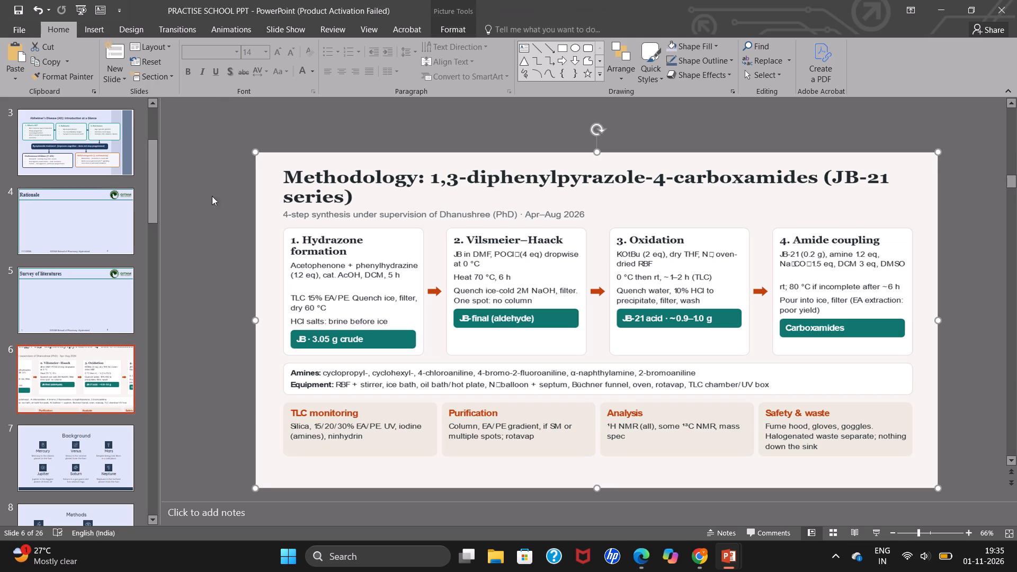
click(204, 198)
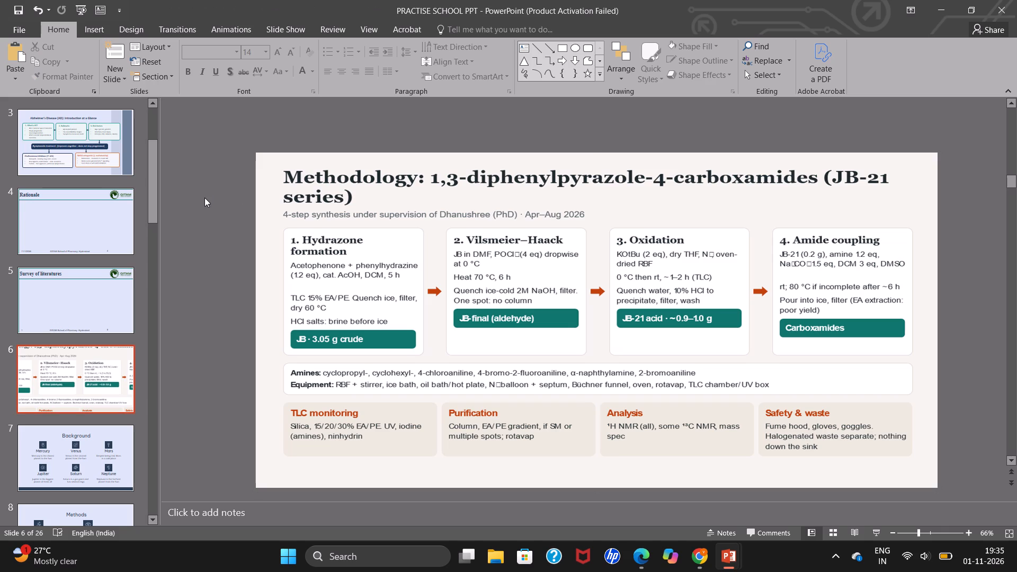
key(Up)
key(Up)
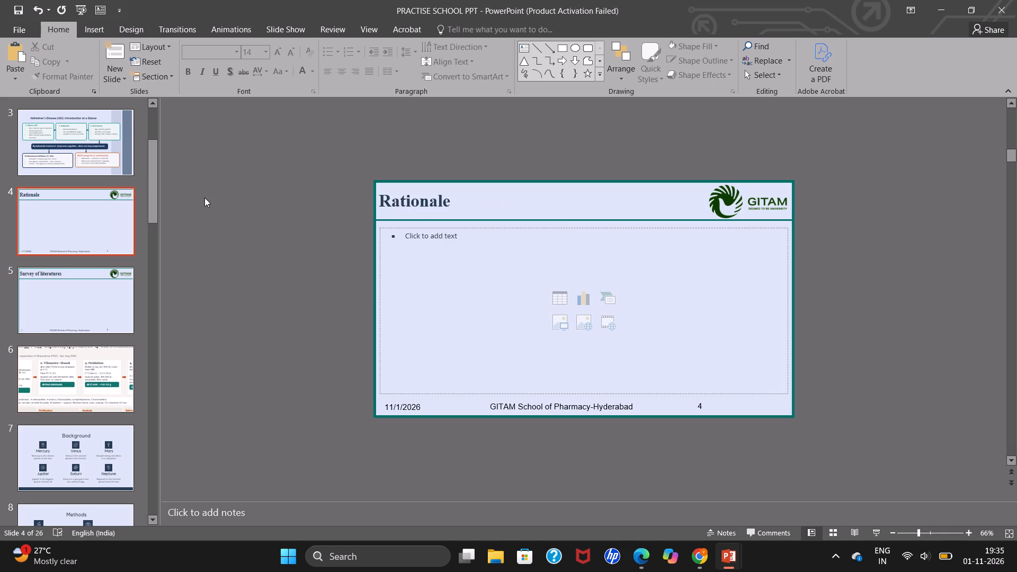
key(Down)
key(Up)
key(Up)
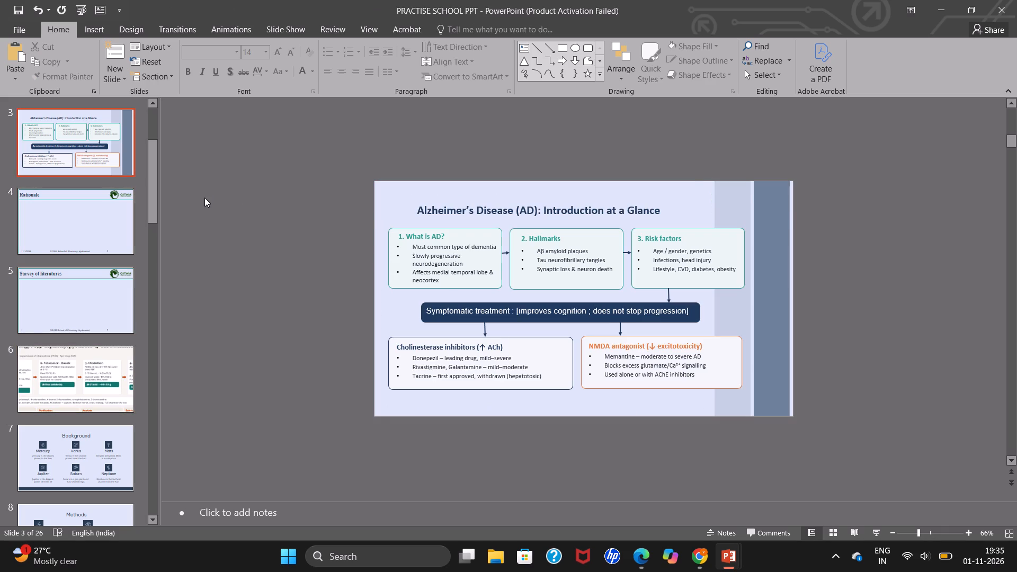
key(Down)
key(Down)
key(Down)
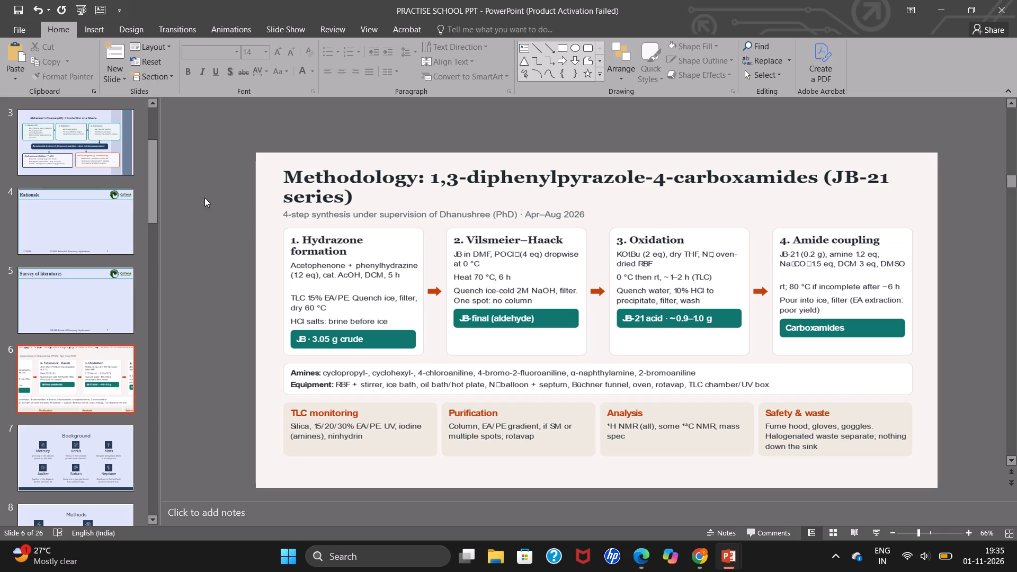
key(Up)
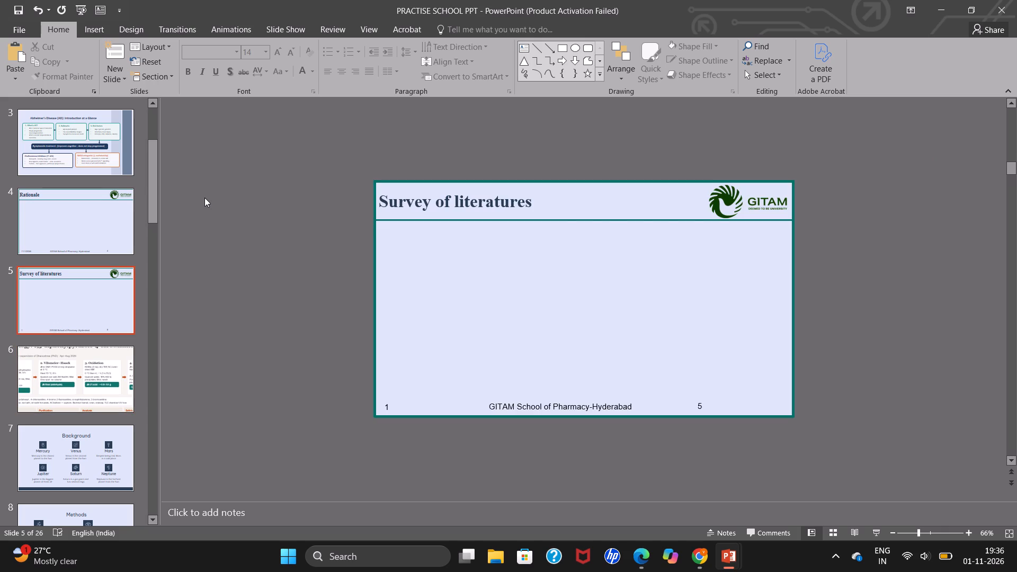
key(Up)
key(Up)
key(Down)
key(Down)
key(Down)
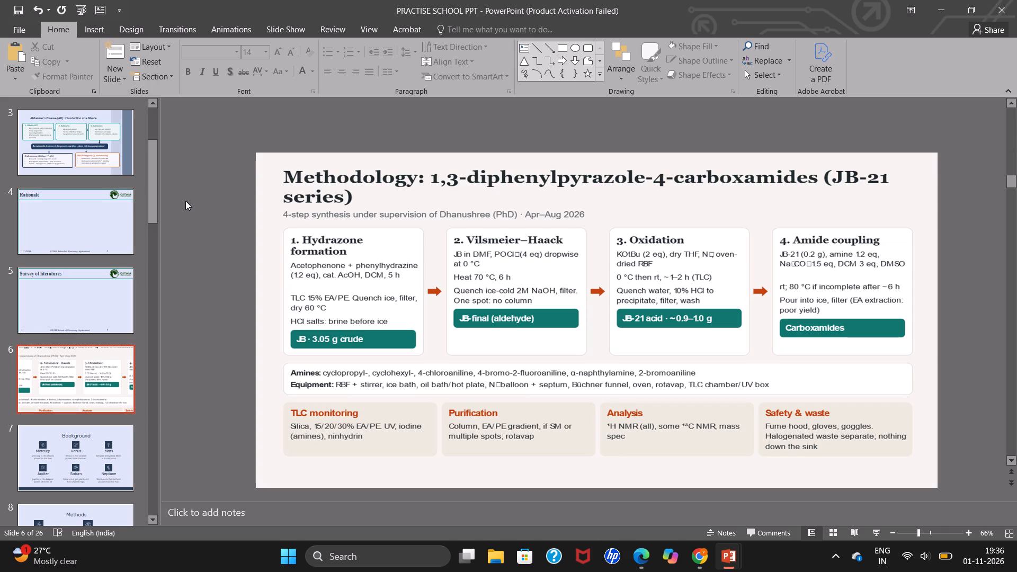
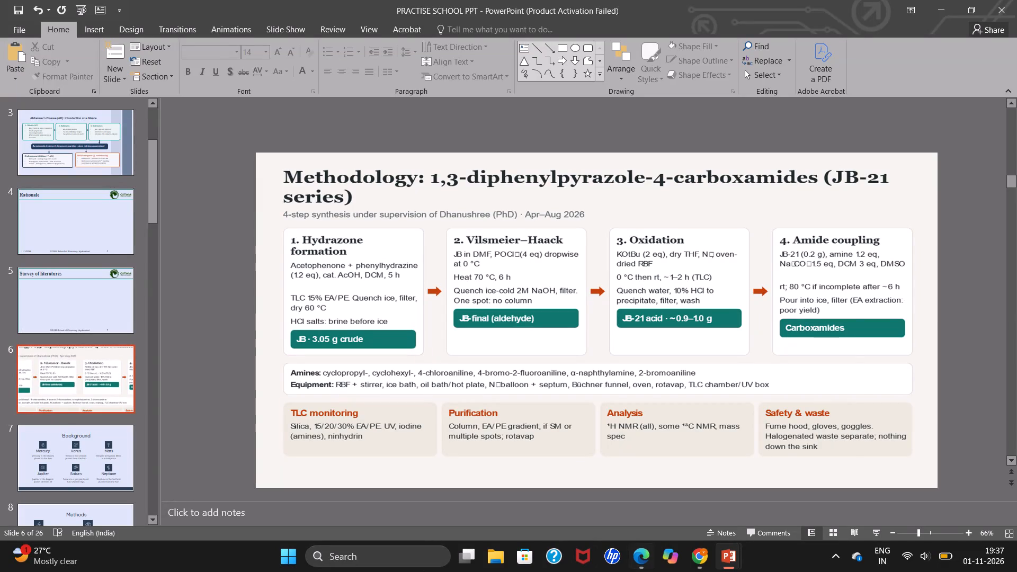
Cut the cropped JB-21 methodology picture from slide 6.
right_click(737, 298)
right_click(737, 298)
click(766, 315)
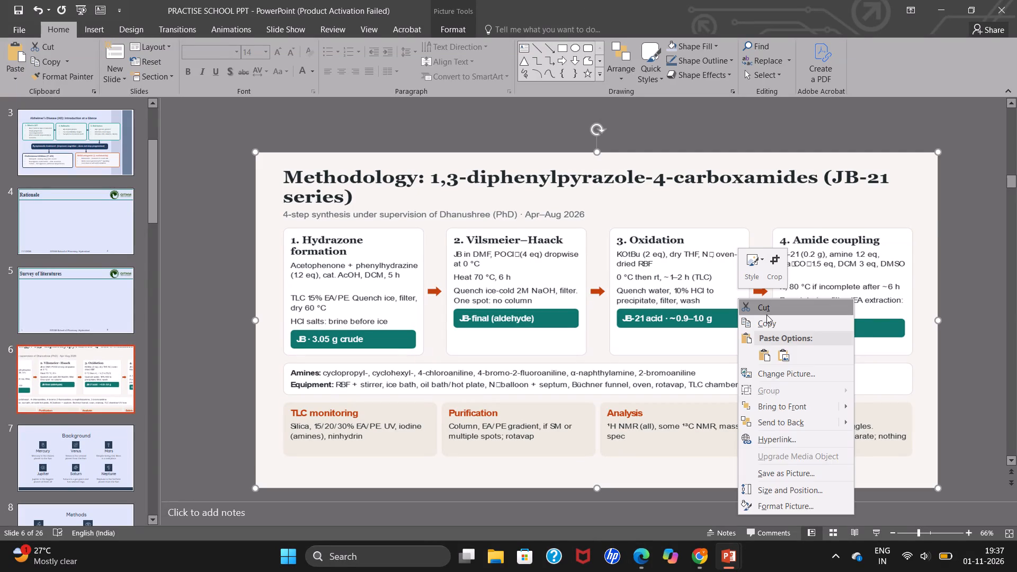
click(537, 245)
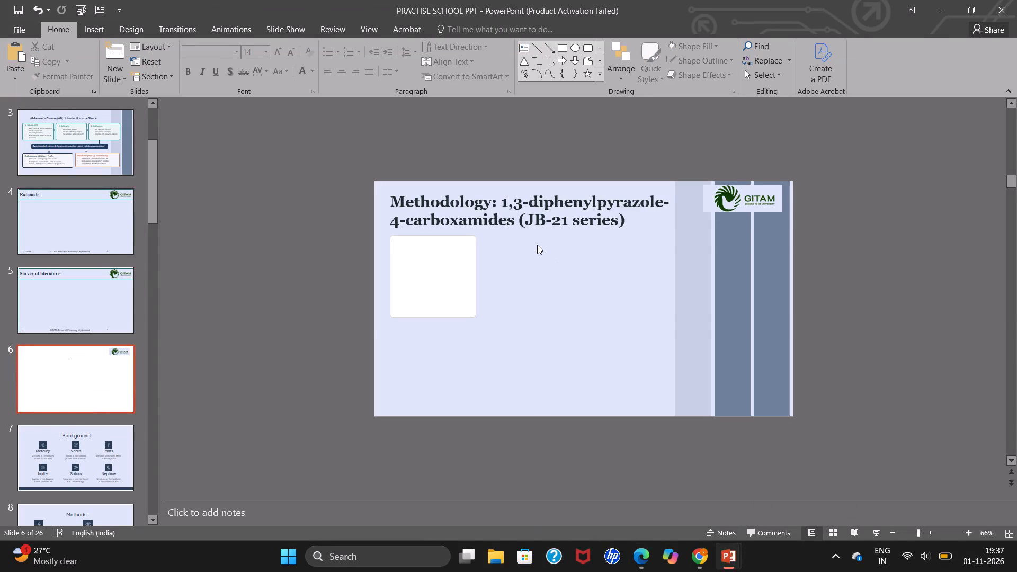
Cut the methodology title text box and the white rounded rectangle from slide 6, keeping the GITAM logo.
click(533, 208)
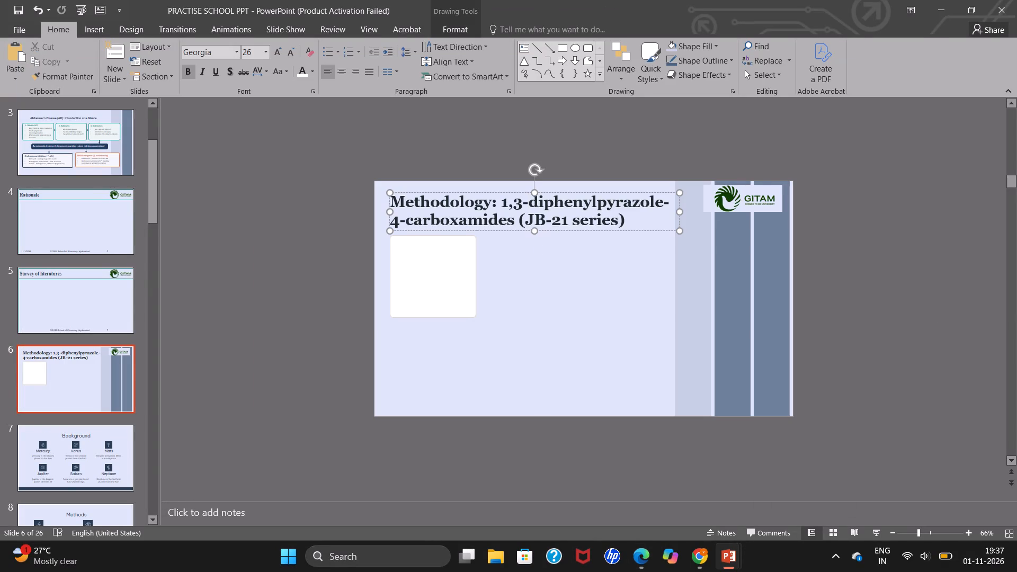
right_click(649, 214)
right_click(644, 221)
right_click(614, 223)
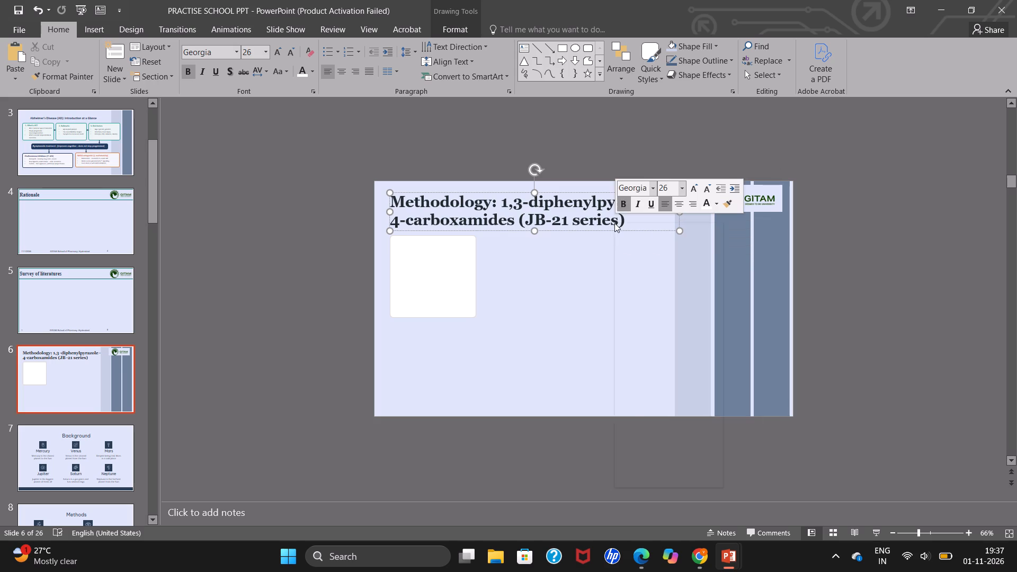
click(525, 238)
right_click(408, 193)
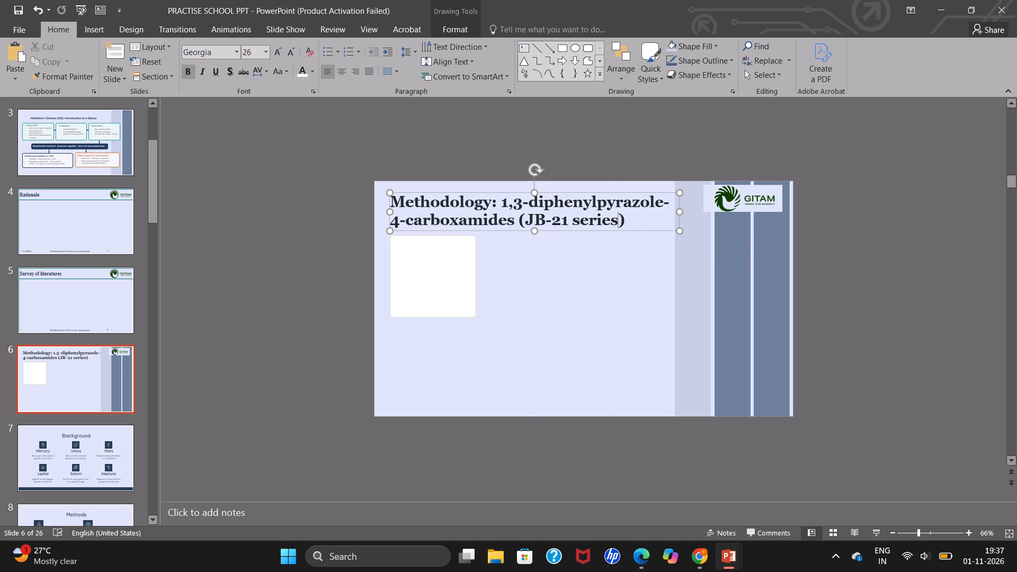
click(448, 208)
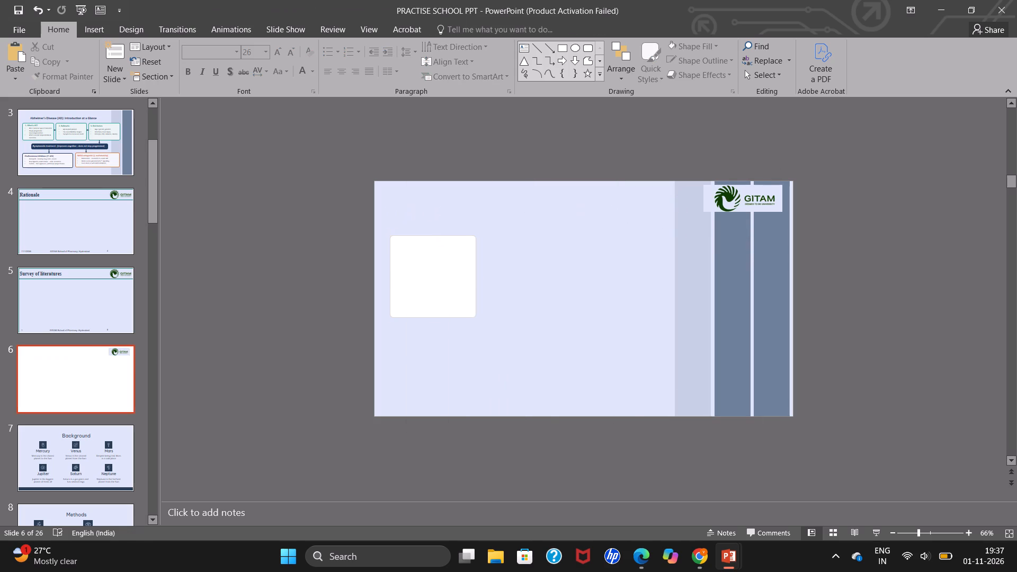
right_click(440, 248)
click(460, 256)
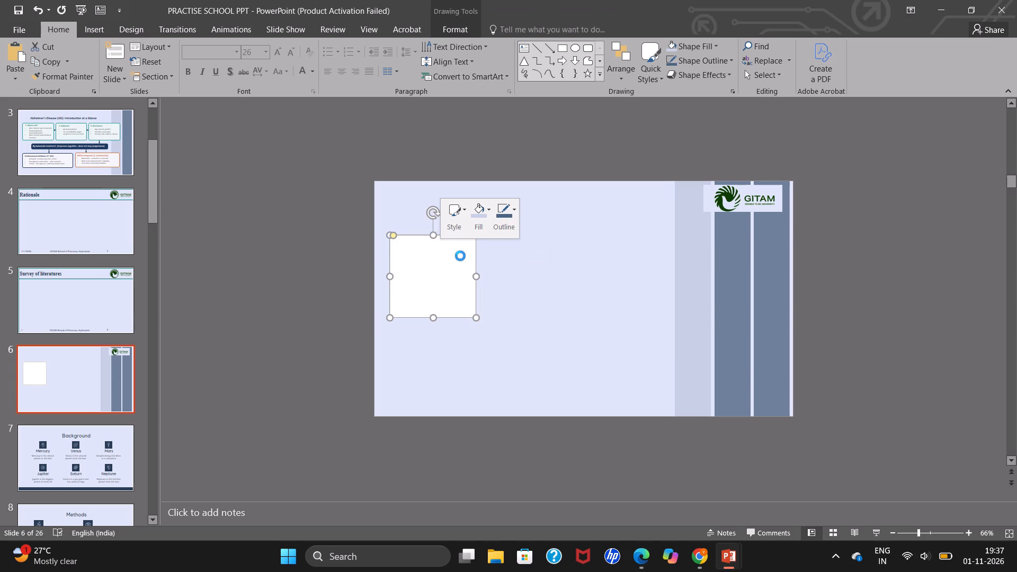
Copy the GITAM logo from slide 6 and switch to the JB-21 Methodology presentation.
right_click(773, 194)
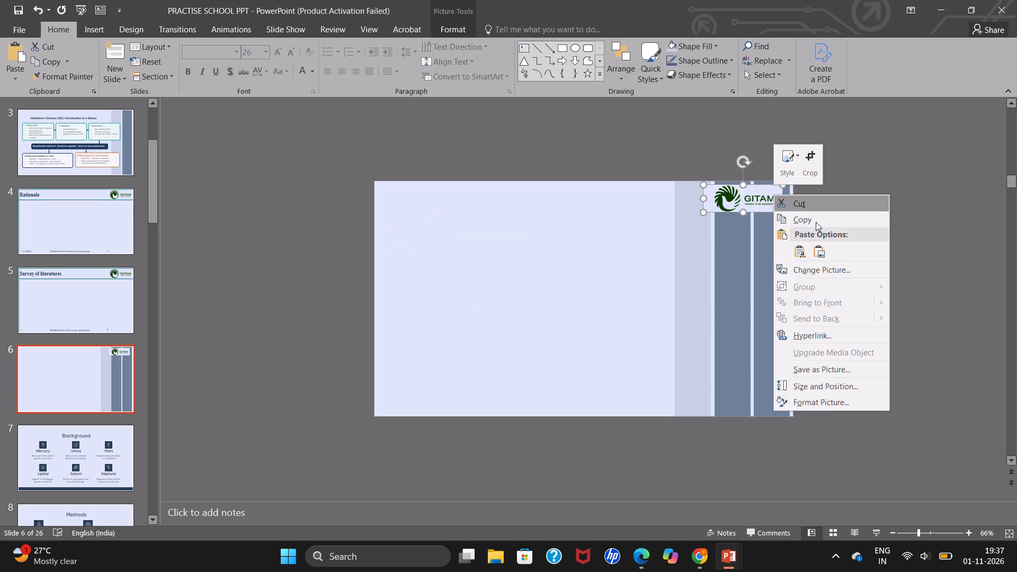
click(816, 222)
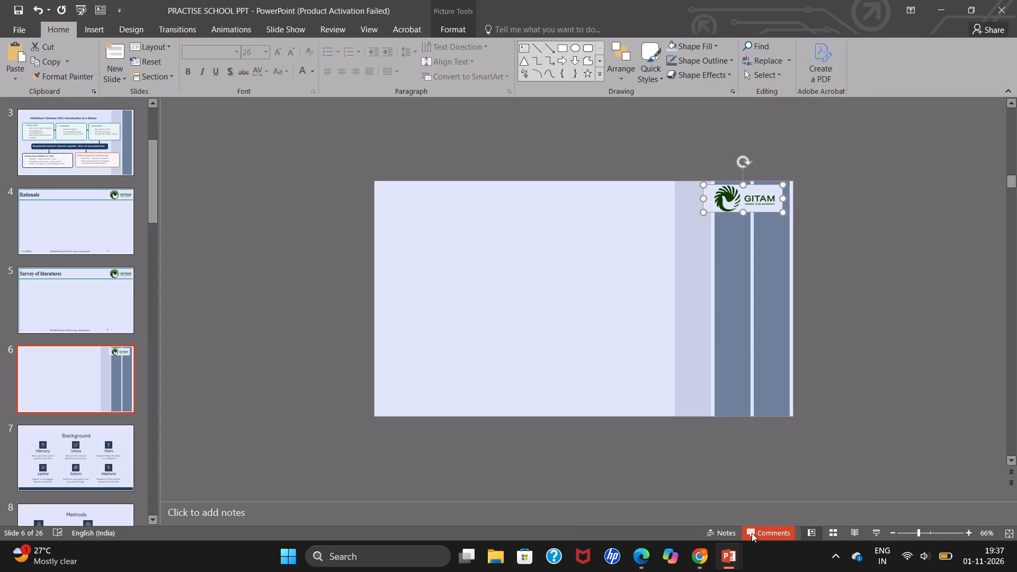
click(793, 501)
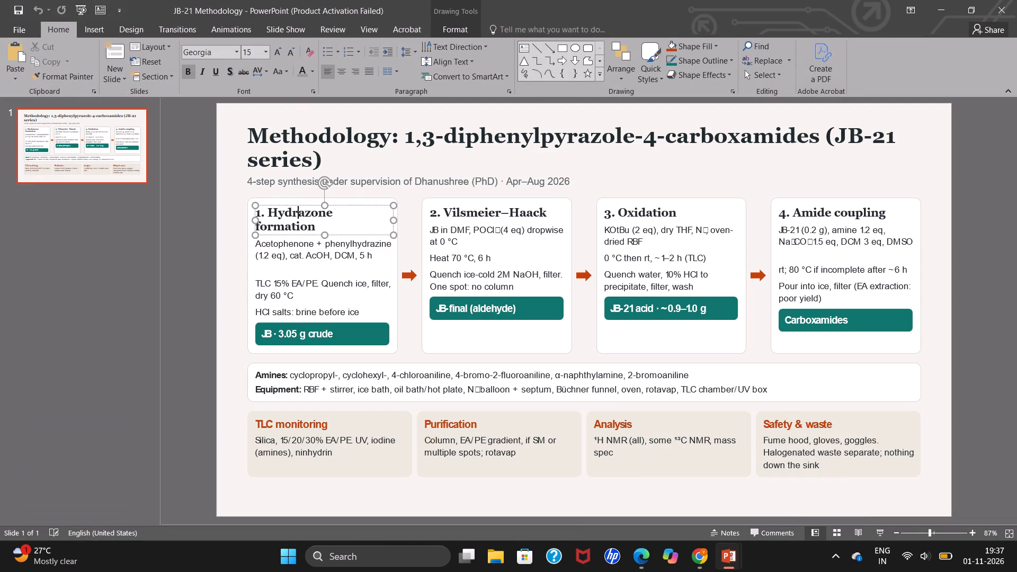
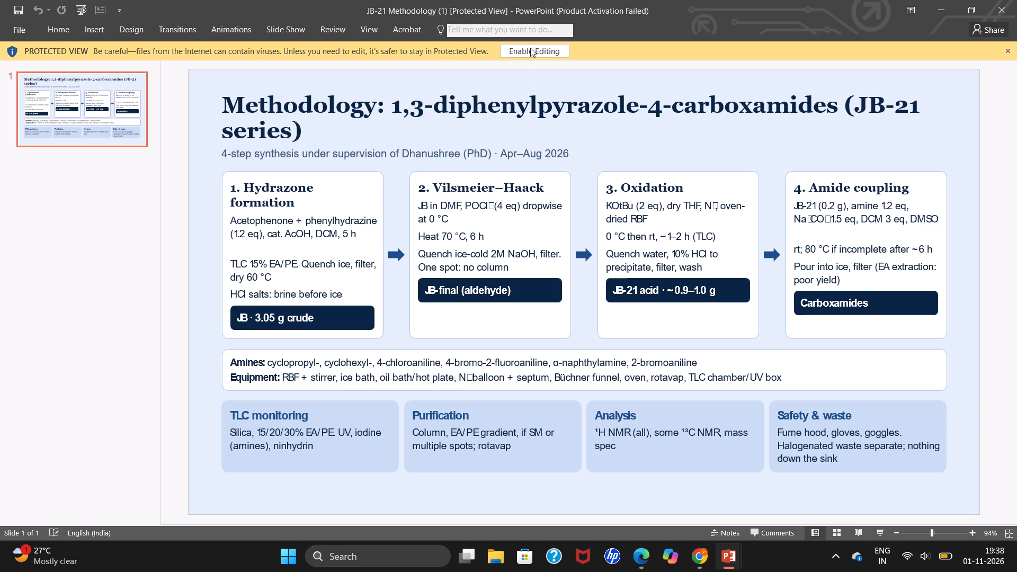
Enable editing in the protected JB-21 Methodology presentation.
click(530, 48)
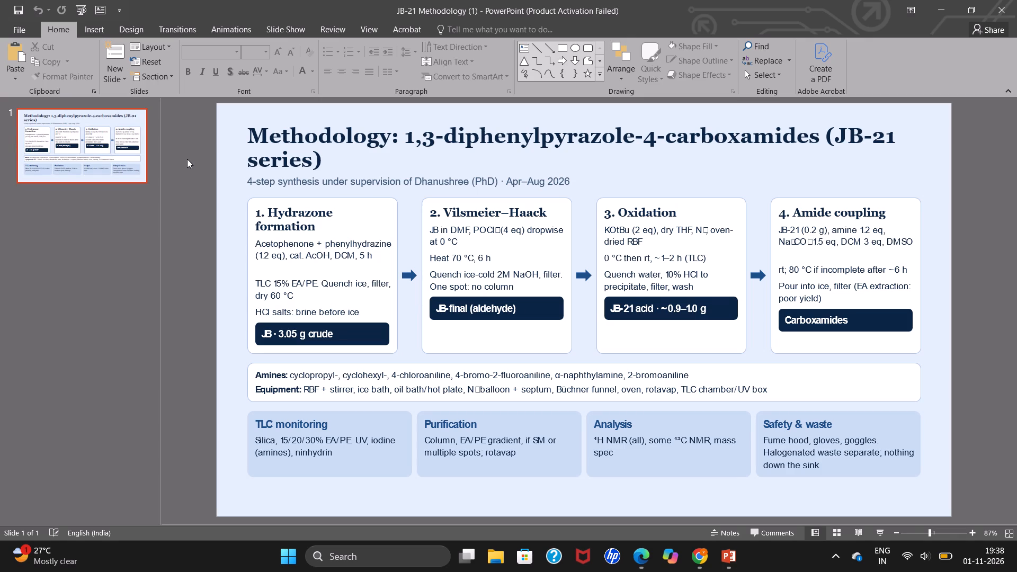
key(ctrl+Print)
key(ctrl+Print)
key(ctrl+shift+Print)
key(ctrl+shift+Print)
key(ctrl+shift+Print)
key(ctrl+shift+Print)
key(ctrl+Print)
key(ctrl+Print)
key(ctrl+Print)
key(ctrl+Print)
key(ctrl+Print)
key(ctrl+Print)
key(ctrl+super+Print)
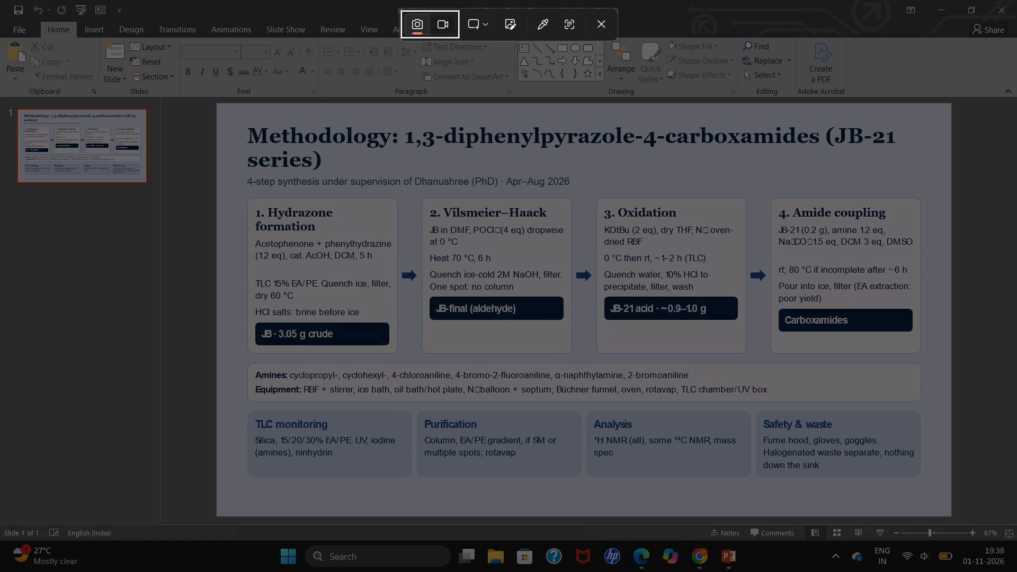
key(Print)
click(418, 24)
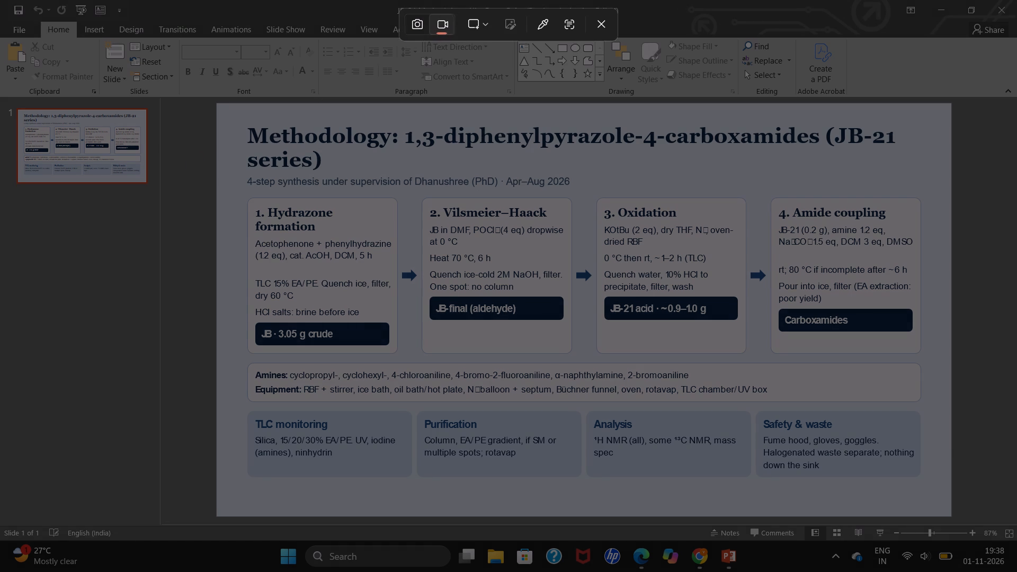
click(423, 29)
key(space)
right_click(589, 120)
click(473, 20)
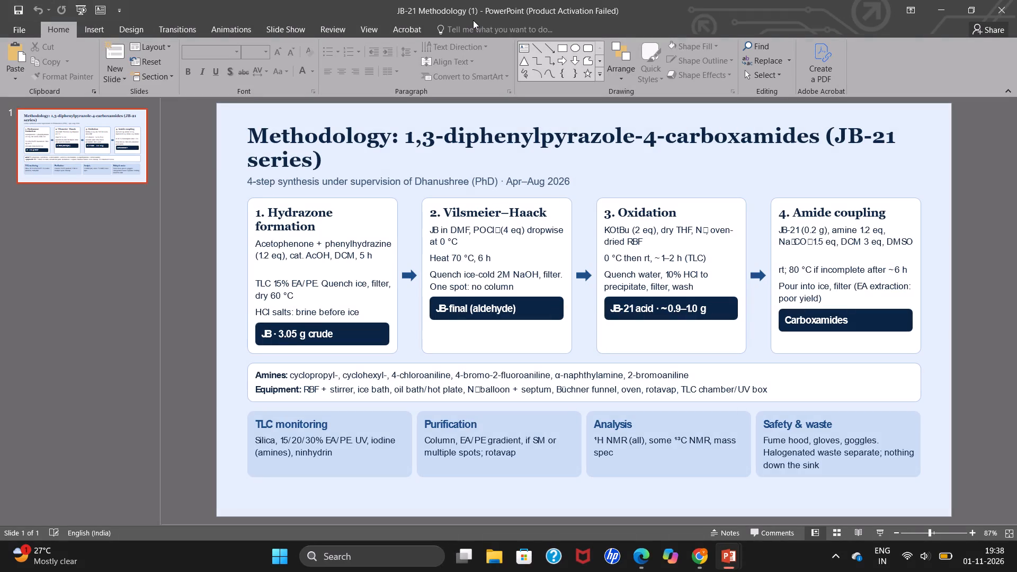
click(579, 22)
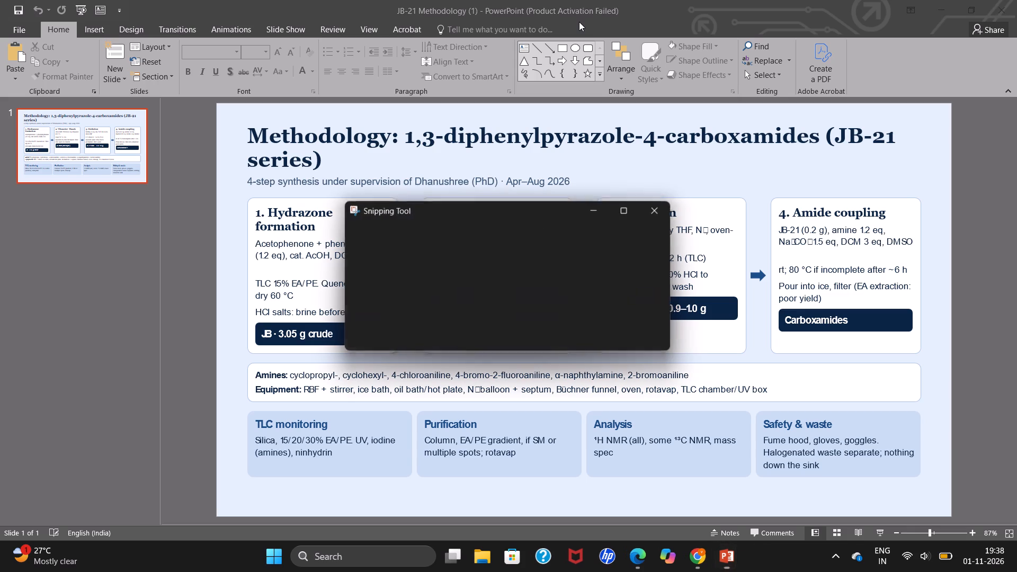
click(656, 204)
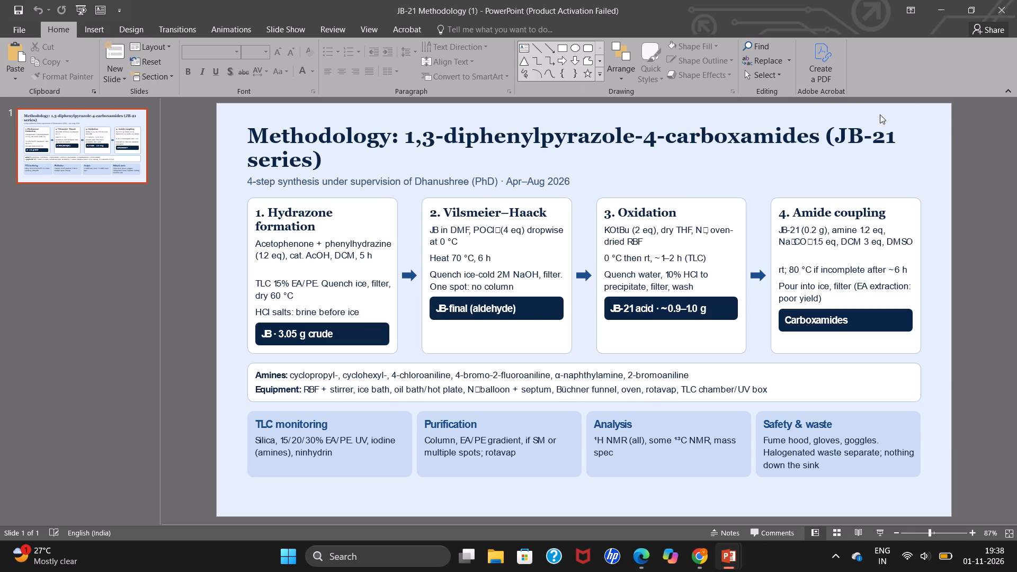
Capture a full-screen screenshot of the JB-21 Methodology slide.
key(ctrl+Print)
key(ctrl+shift+Print)
key(ctrl+alt+Print)
key(ctrl+Print)
key(ctrl+Print)
click(971, 238)
key(super+Print)
key(super+Print)
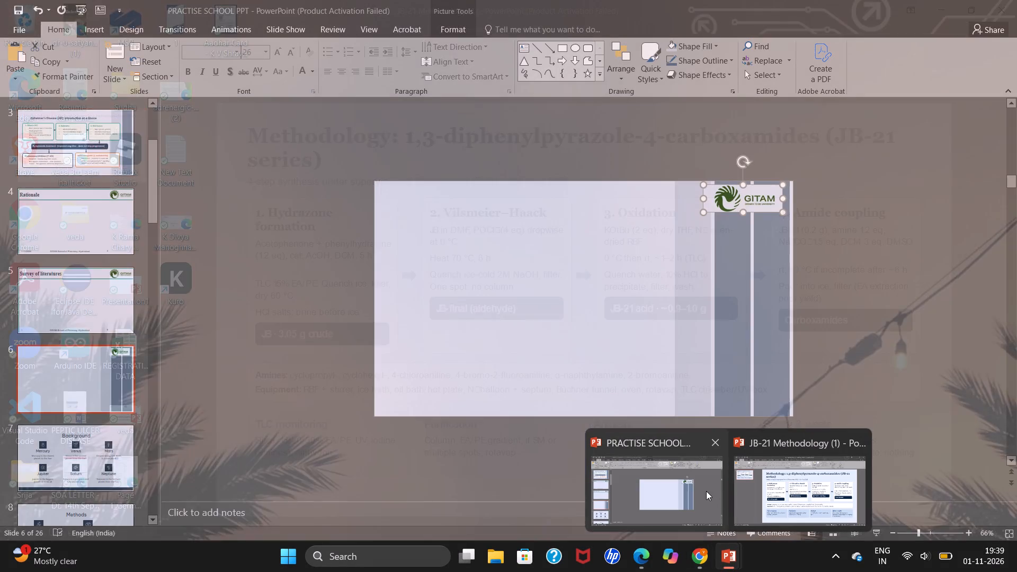
Switch to the PRACTISE SCHOOL PPT deck, paste the screenshot onto slide 6 and shift it slightly.
click(706, 491)
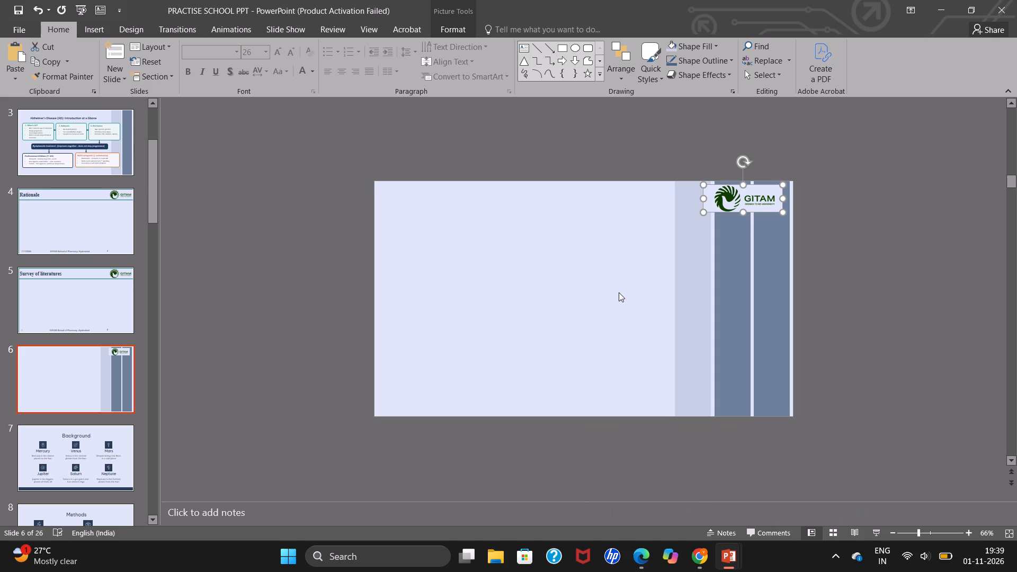
key(ctrl+v)
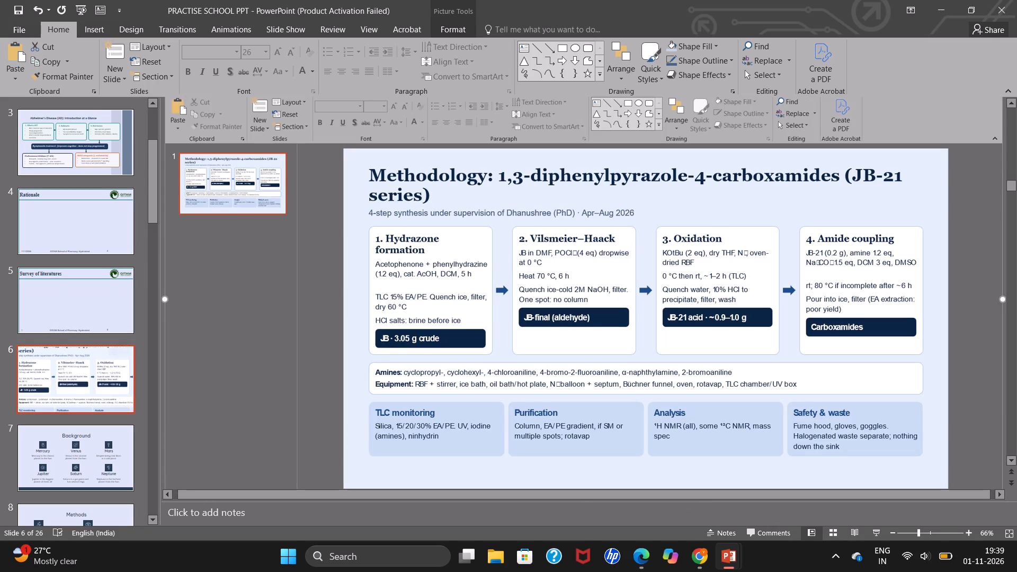
click(679, 269)
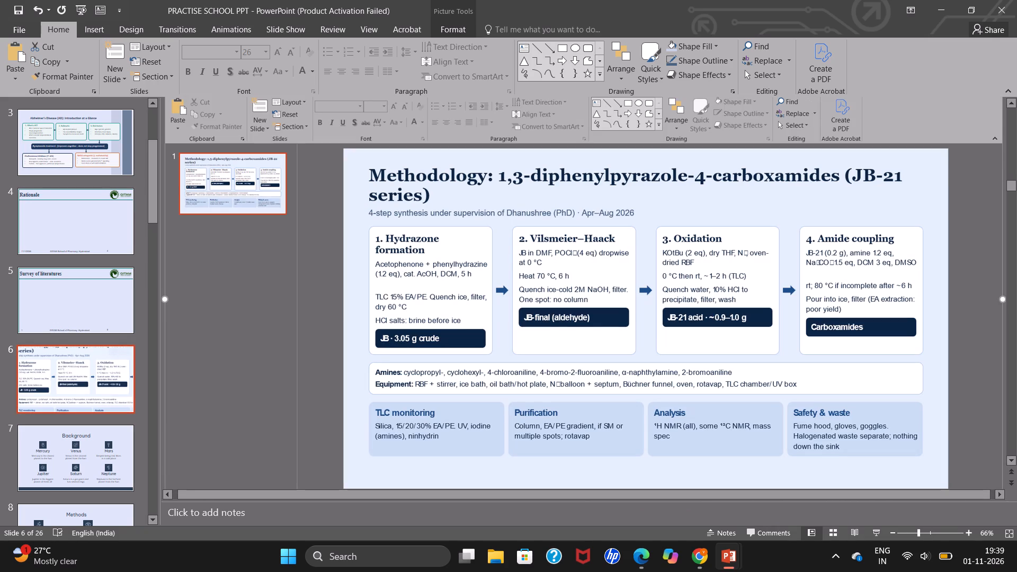
click(274, 192)
drag(497, 212, 504, 229)
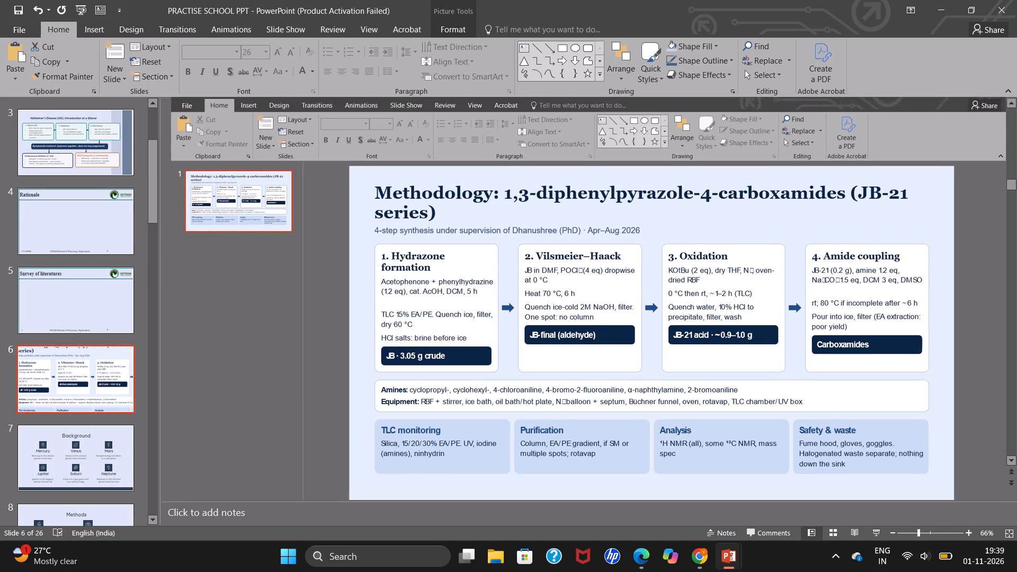
drag(504, 229, 476, 209)
click(476, 209)
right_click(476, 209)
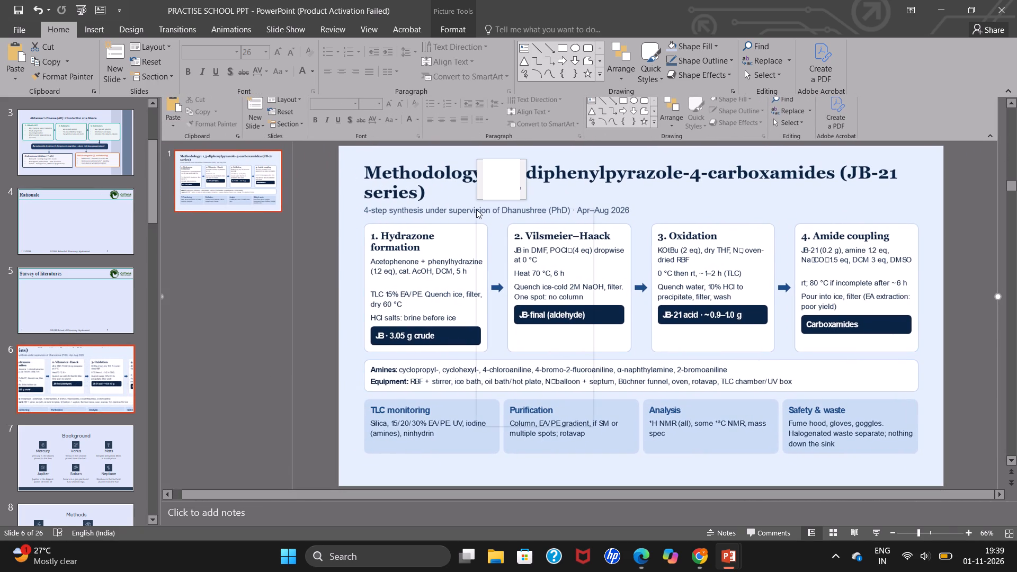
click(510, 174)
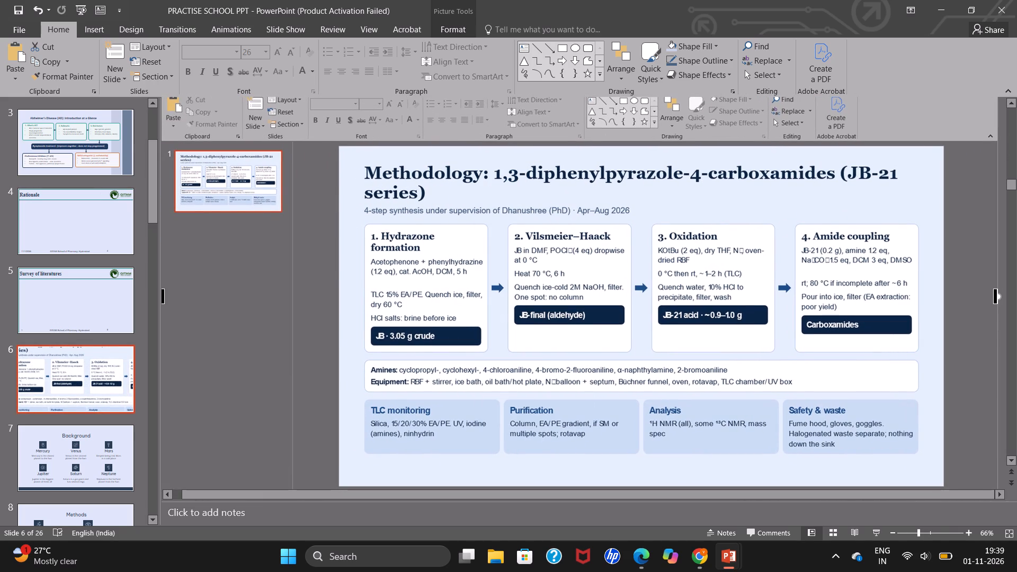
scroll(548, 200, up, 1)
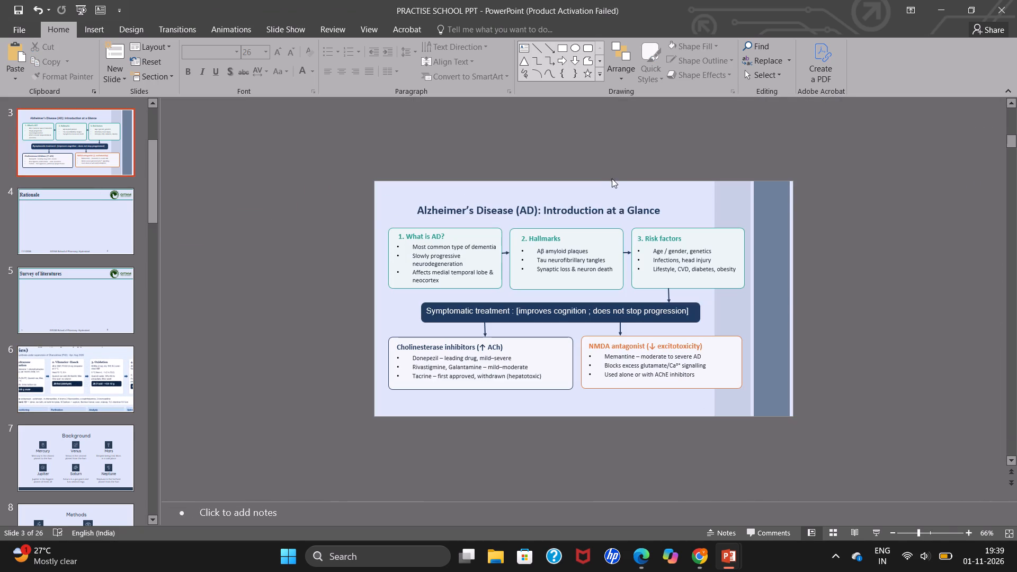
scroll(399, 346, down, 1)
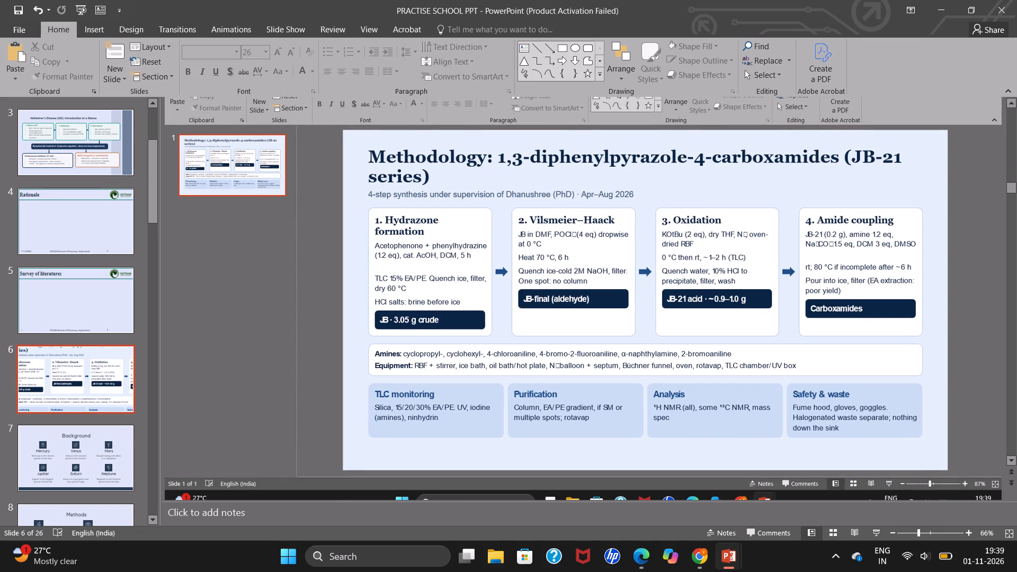
Crop the pasted screenshot's bottom and right edges on slide 6 to the borders of the Methodology slide image.
ctrl+scroll(385, 387, down, 6)
ctrl+scroll(385, 387, up, 5)
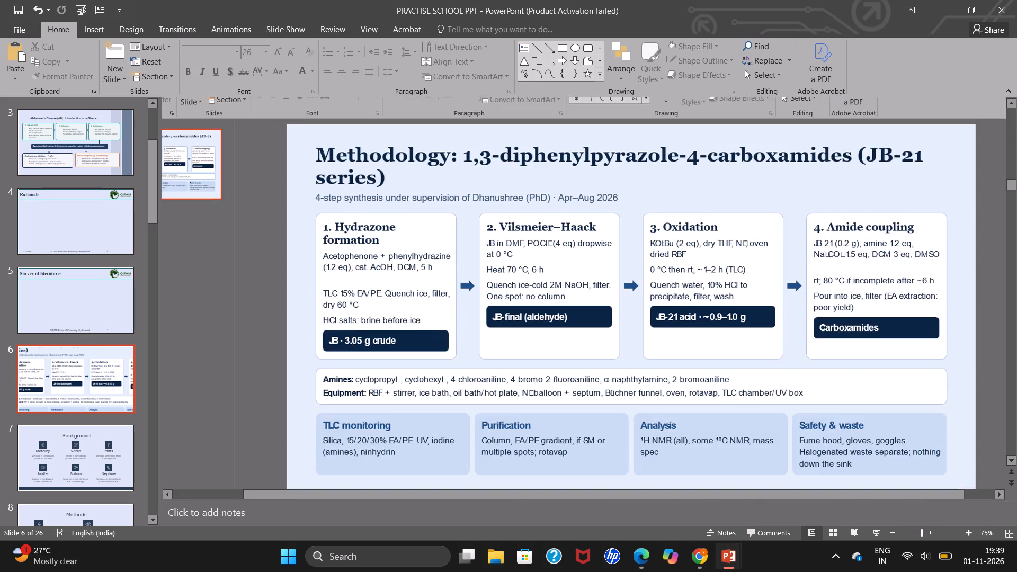
ctrl+scroll(385, 387, down, 2)
right_click(486, 348)
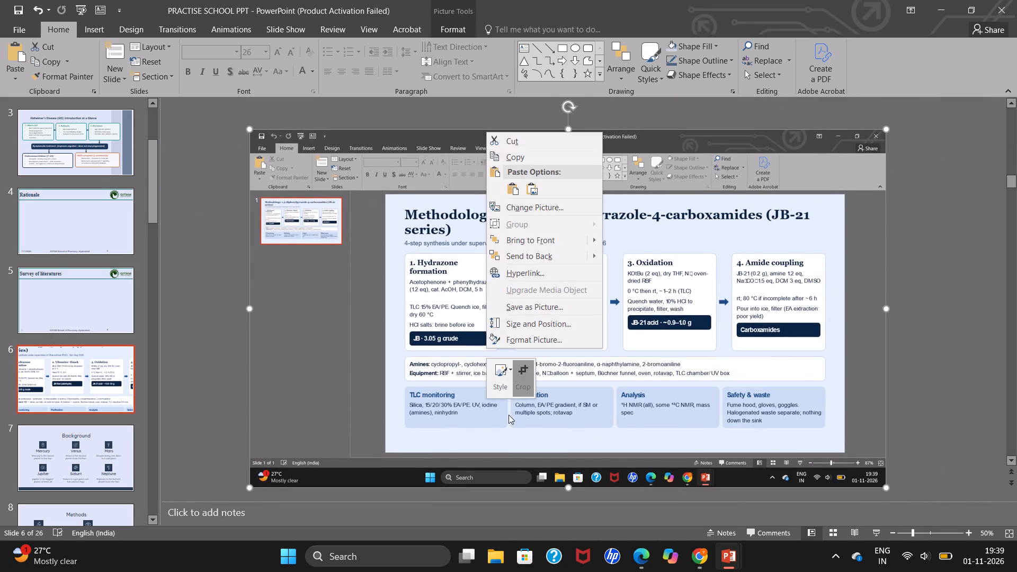
click(526, 370)
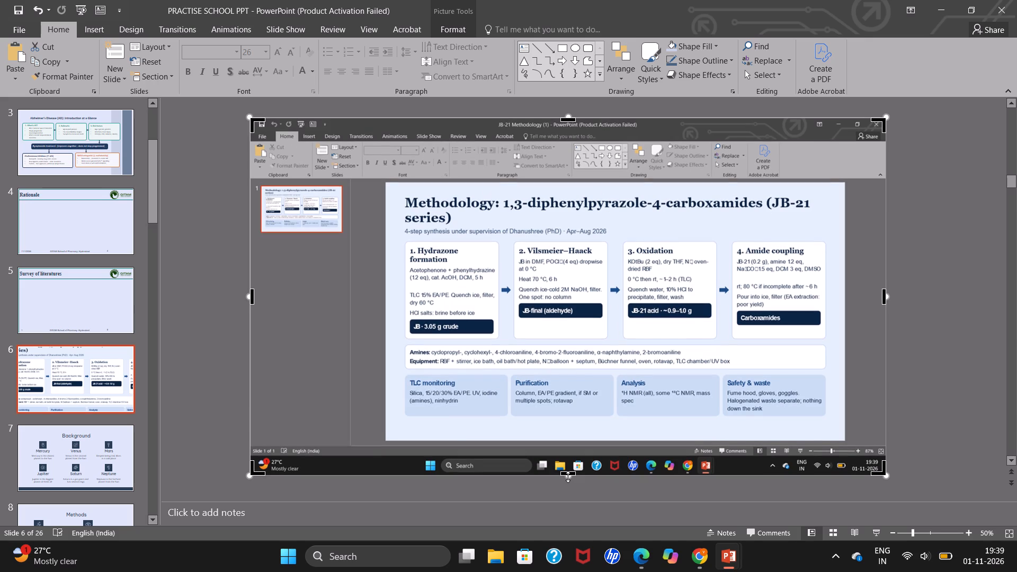
drag(569, 473, 566, 441)
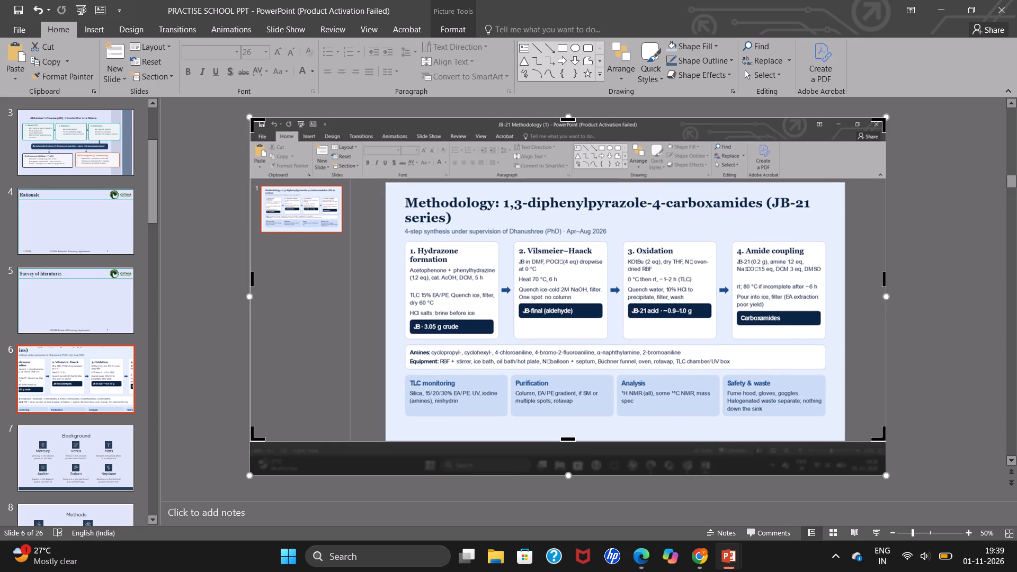
drag(885, 280, 872, 282)
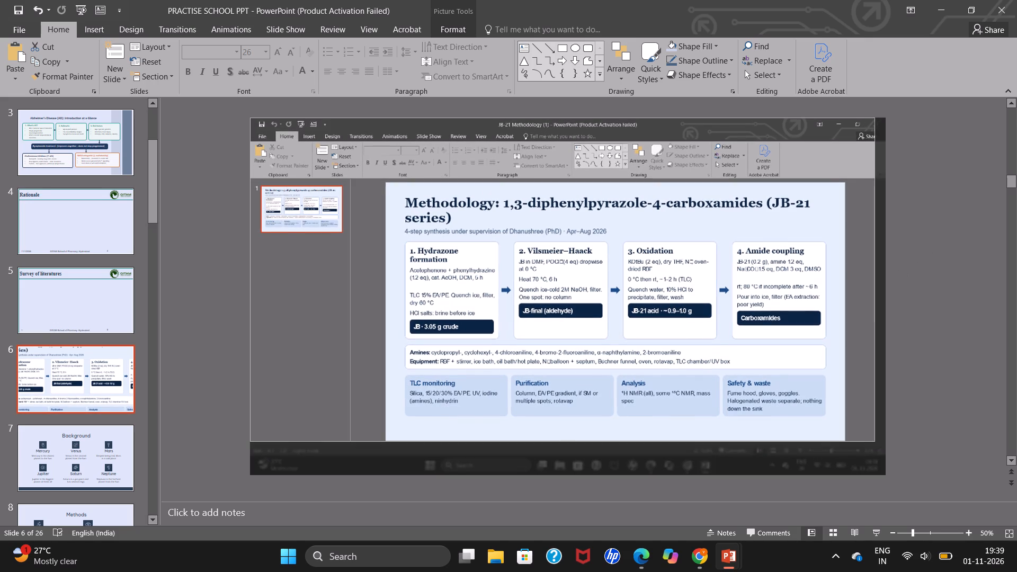
drag(872, 282, 845, 282)
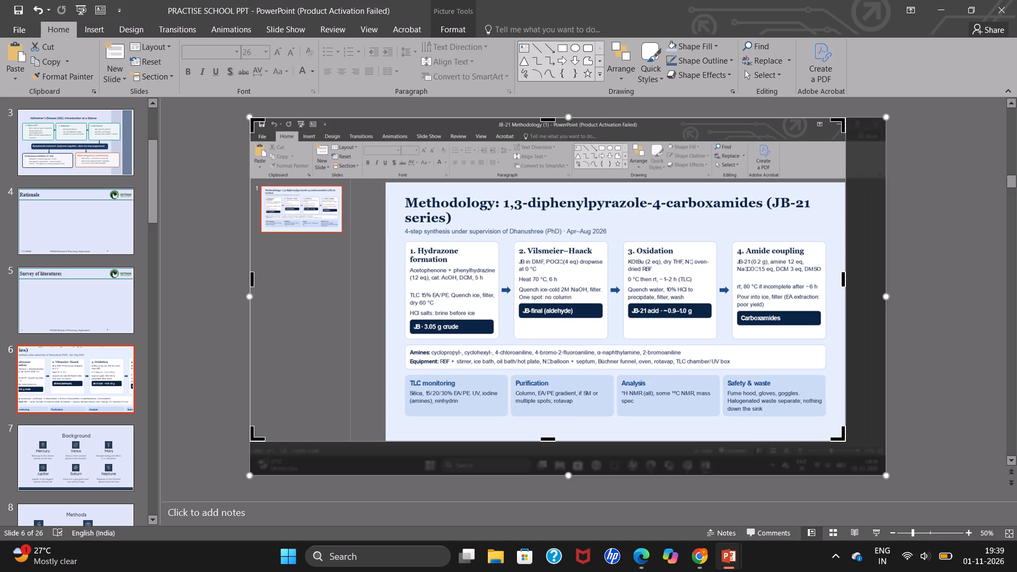
Crop the screenshot's top and left edges so only the JB-21 Methodology slide area is kept, and apply the crop.
drag(550, 120, 561, 163)
click(564, 172)
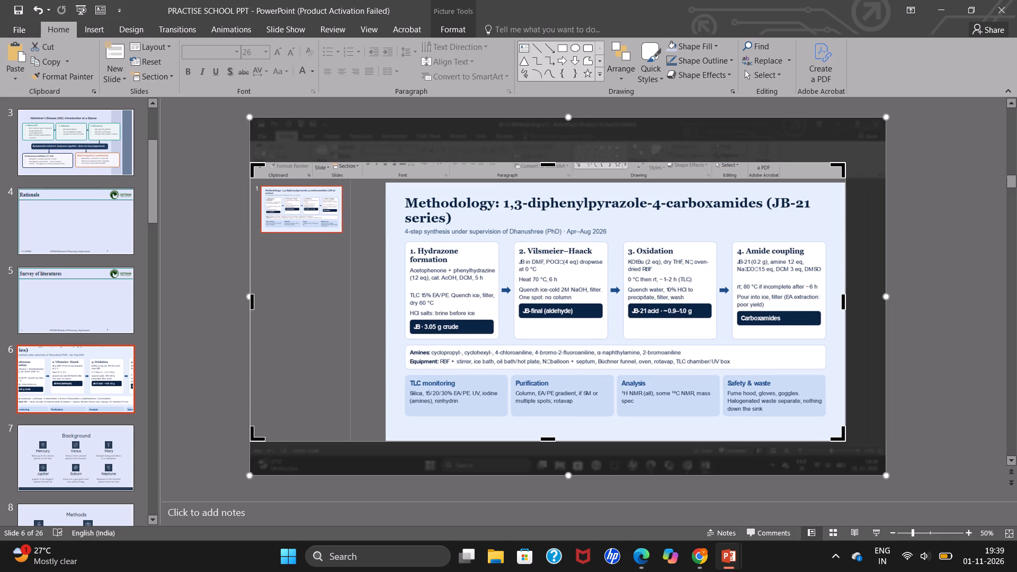
drag(548, 164, 552, 175)
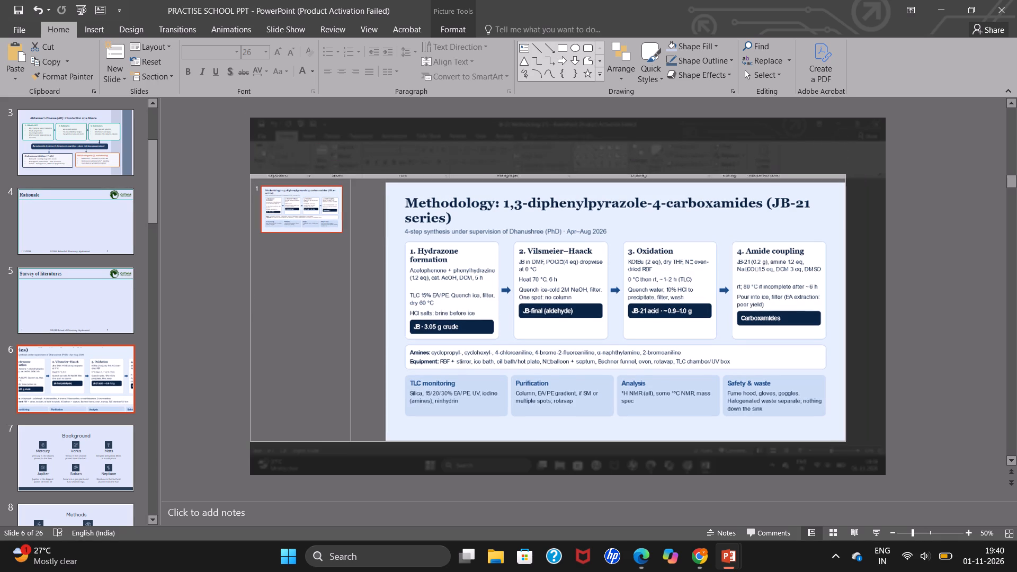
drag(552, 175, 555, 181)
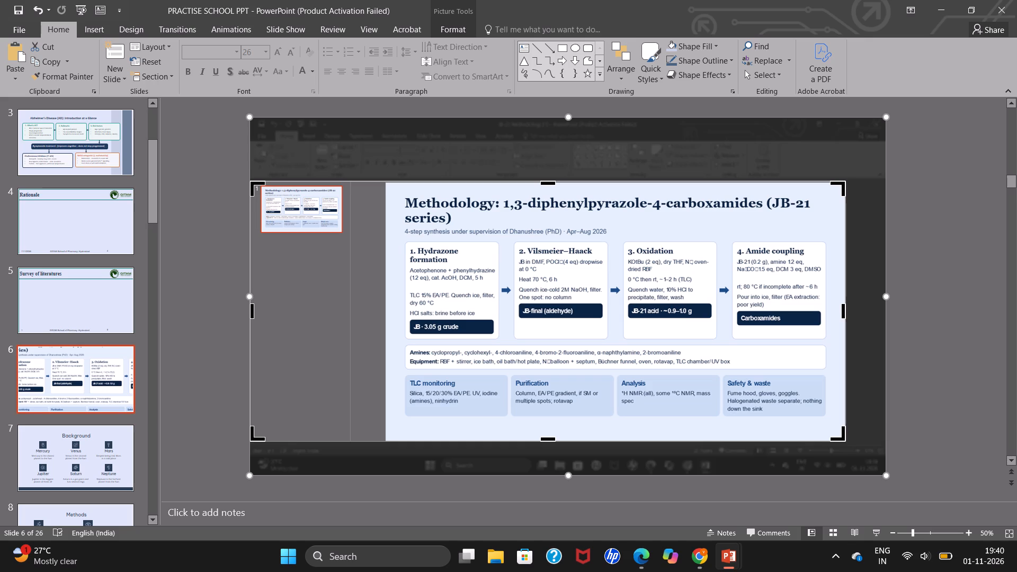
drag(252, 312, 320, 308)
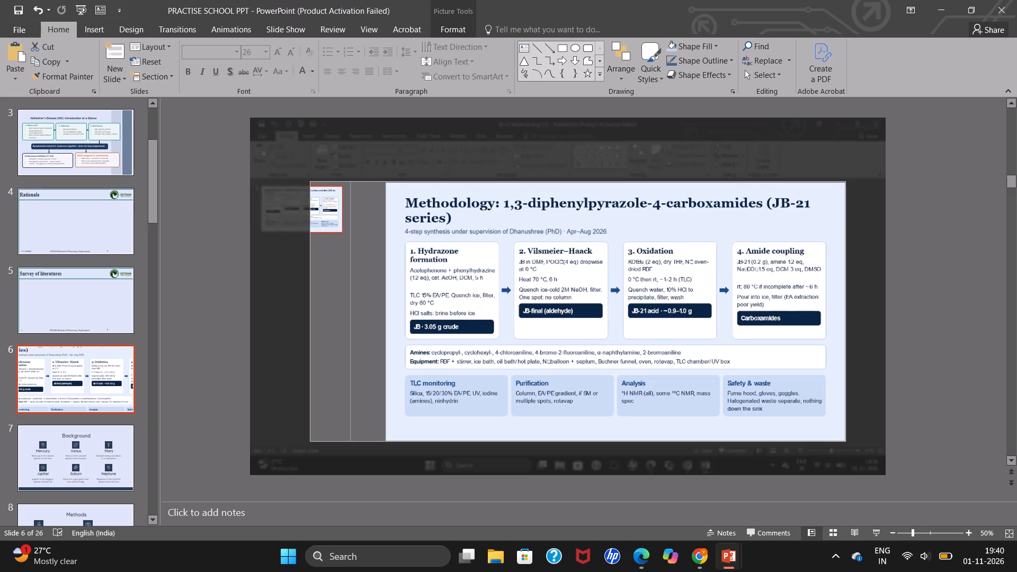
drag(320, 308, 385, 315)
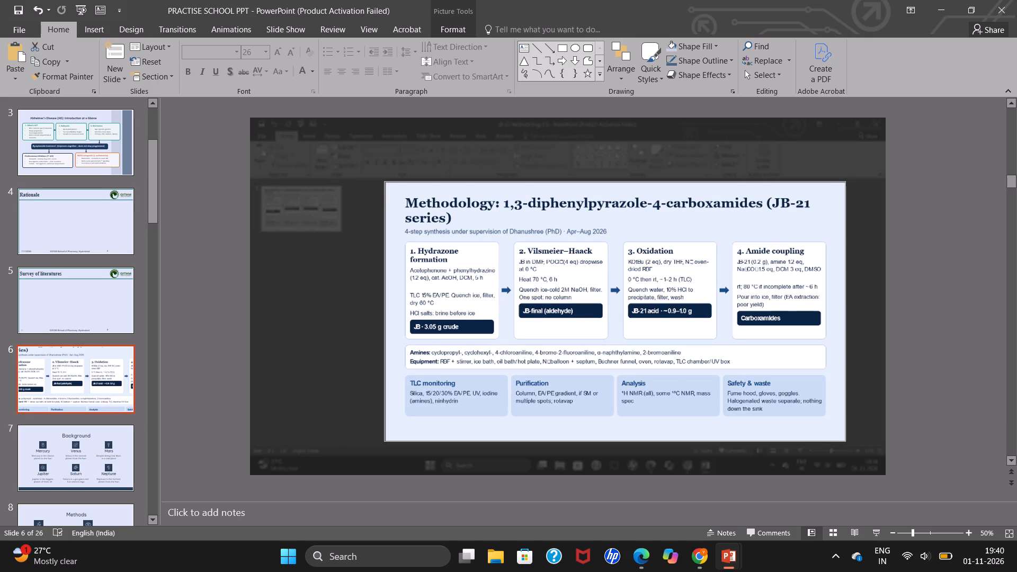
drag(385, 315, 387, 316)
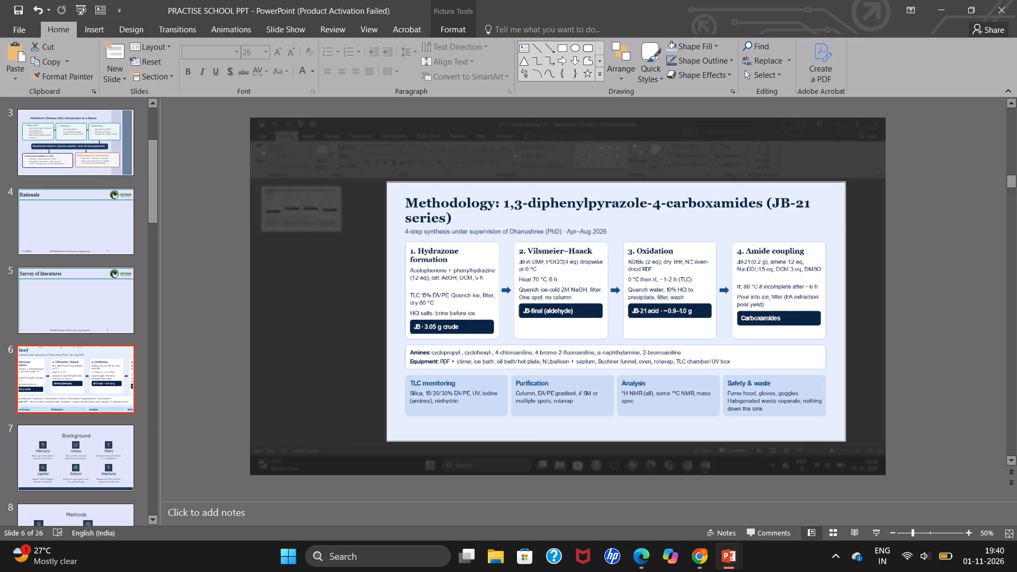
drag(387, 316, 386, 316)
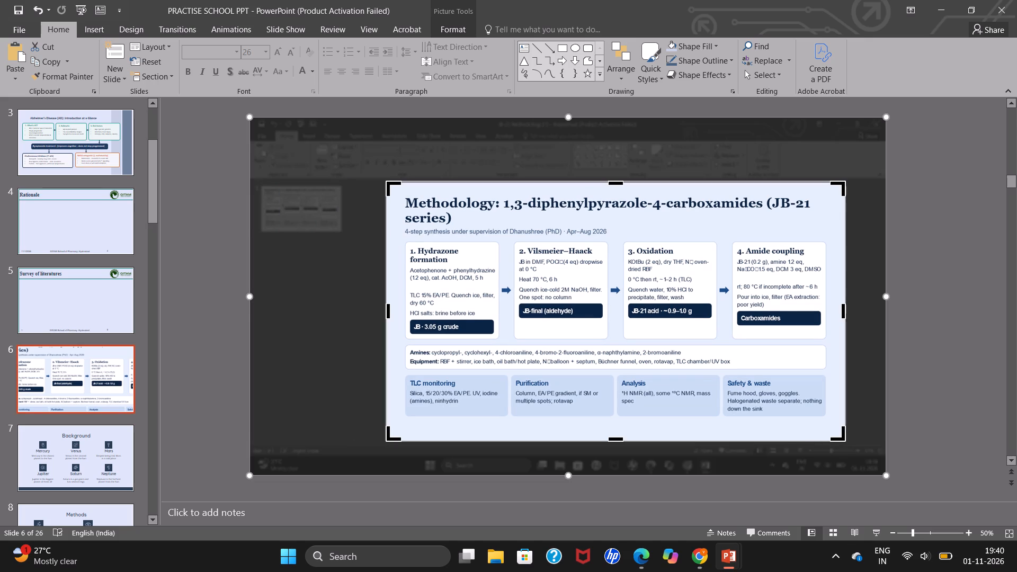
click(618, 183)
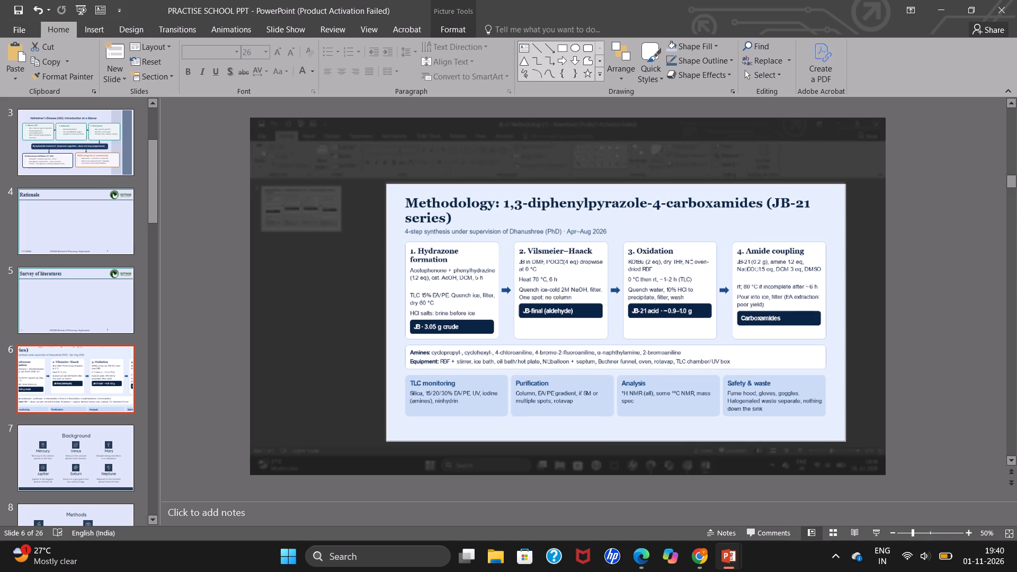
click(911, 330)
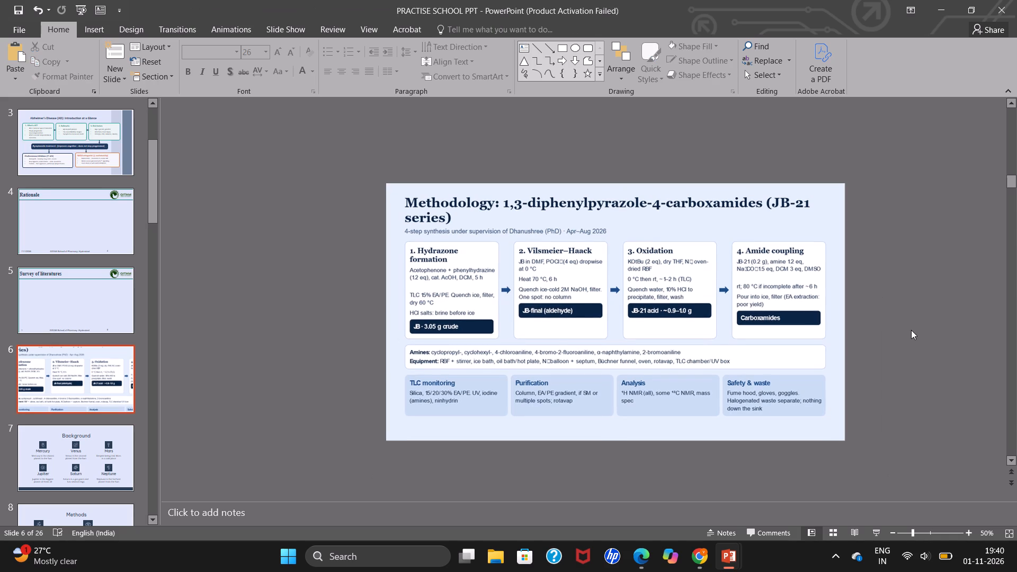
Inspect the cropped picture on slide 6 and compare it with the Rationale and Survey of literatures slides.
ctrl+scroll(746, 304, up, 2)
ctrl+scroll(746, 304, down, 2)
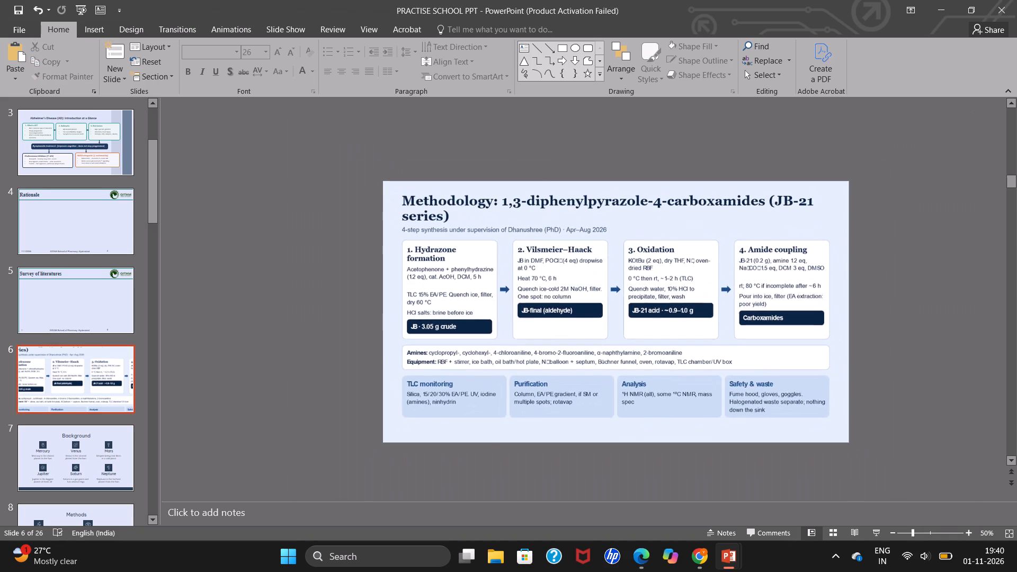
ctrl+scroll(746, 304, up, 2)
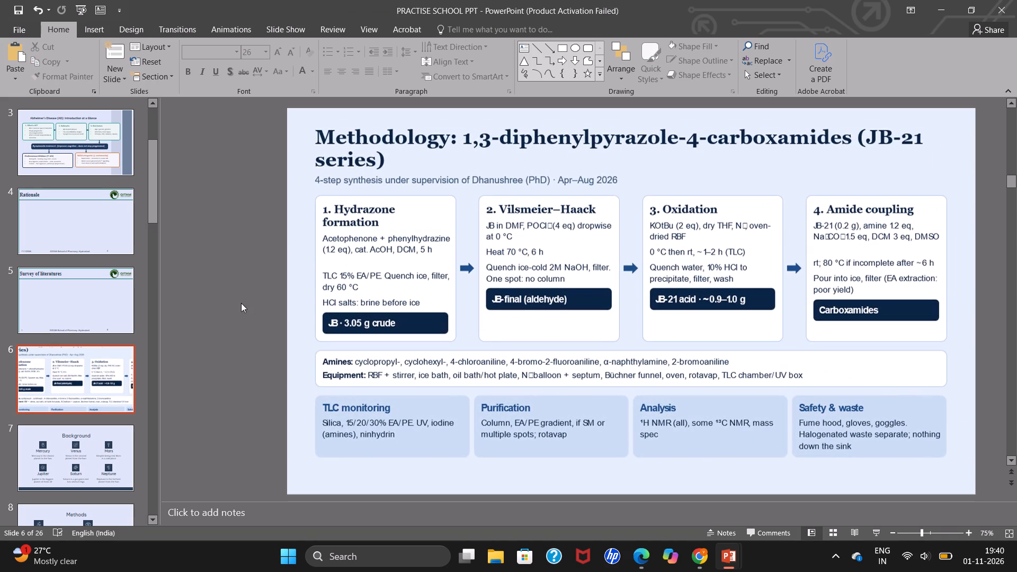
click(608, 174)
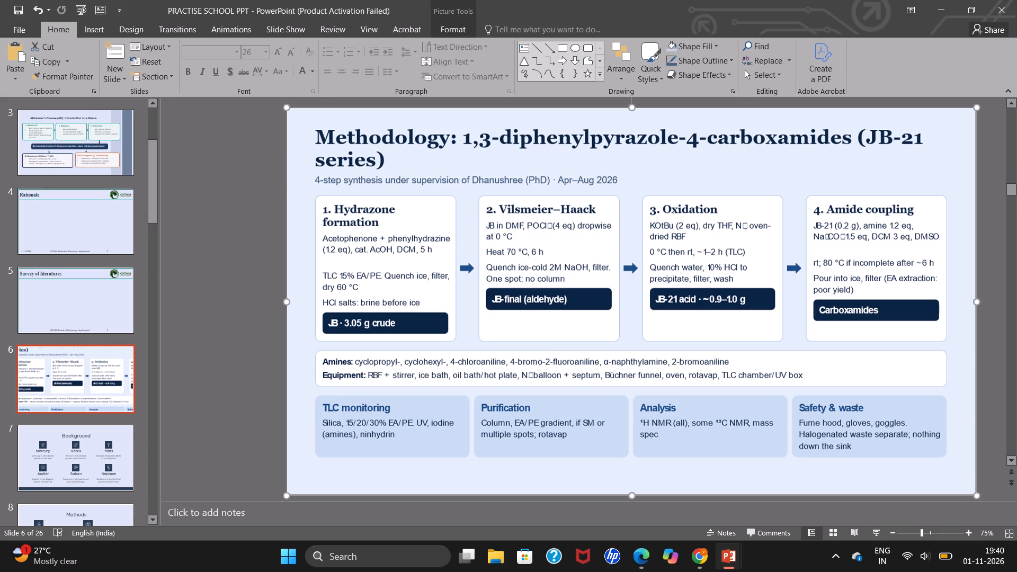
click(100, 224)
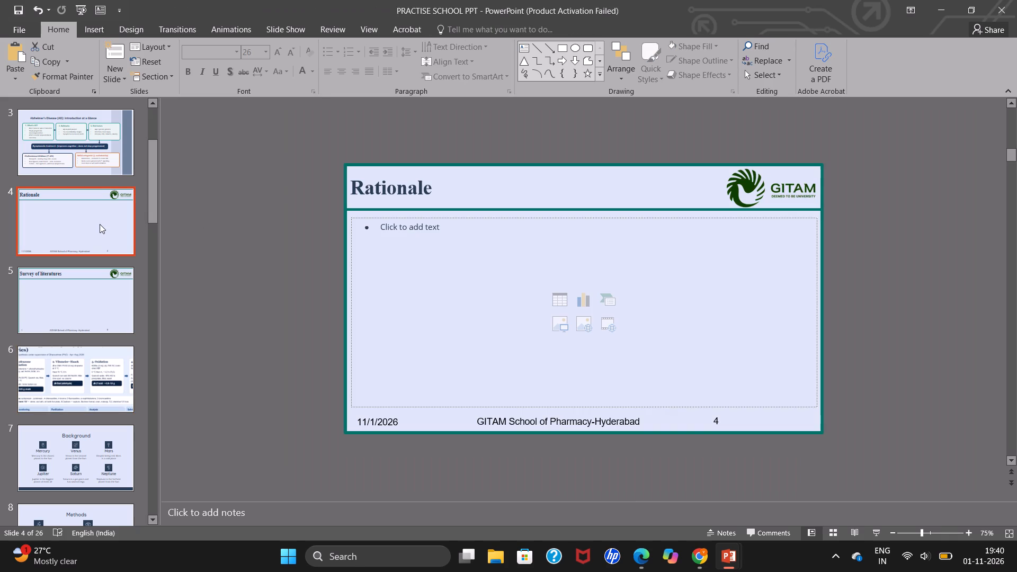
click(77, 316)
click(82, 388)
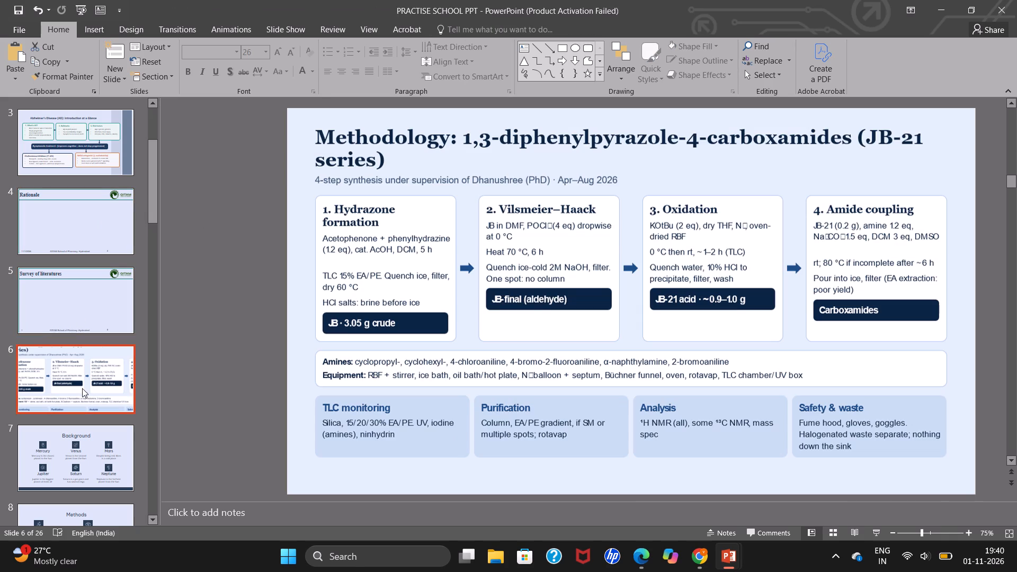
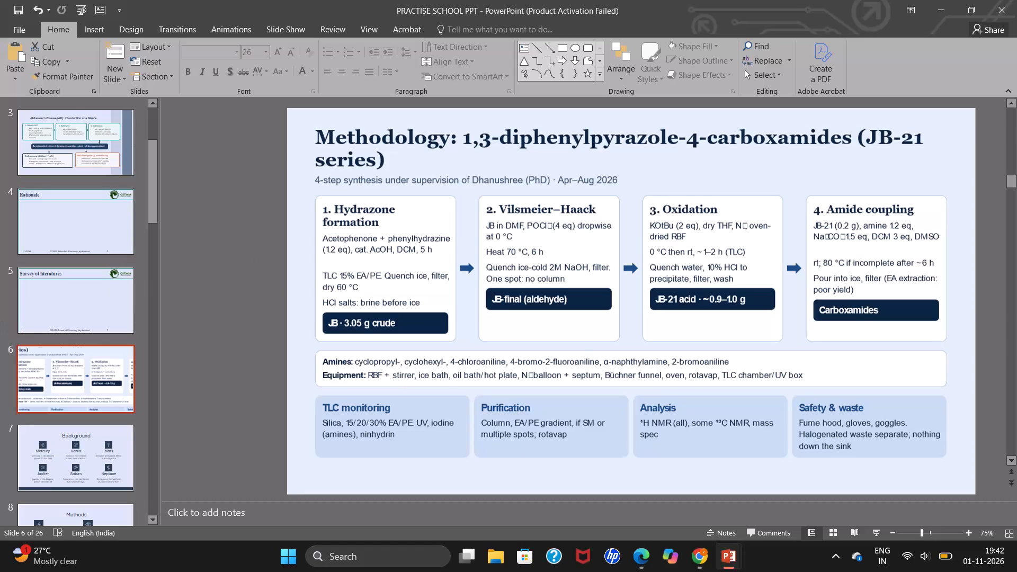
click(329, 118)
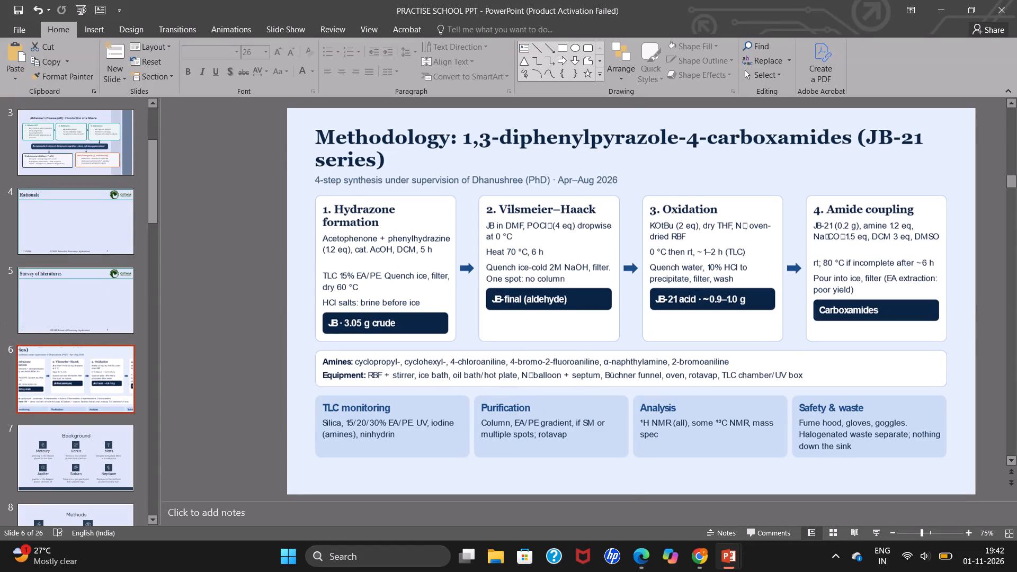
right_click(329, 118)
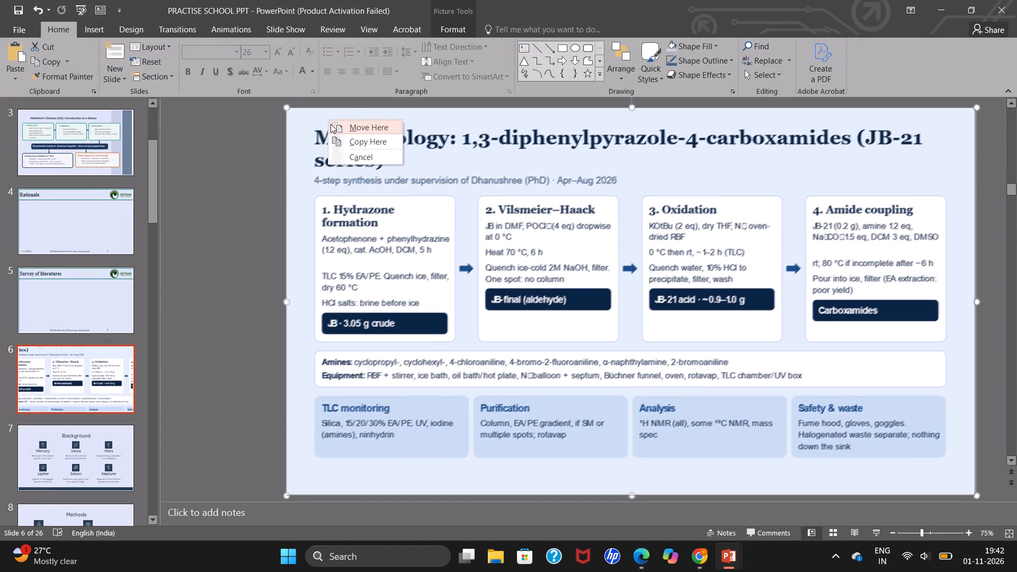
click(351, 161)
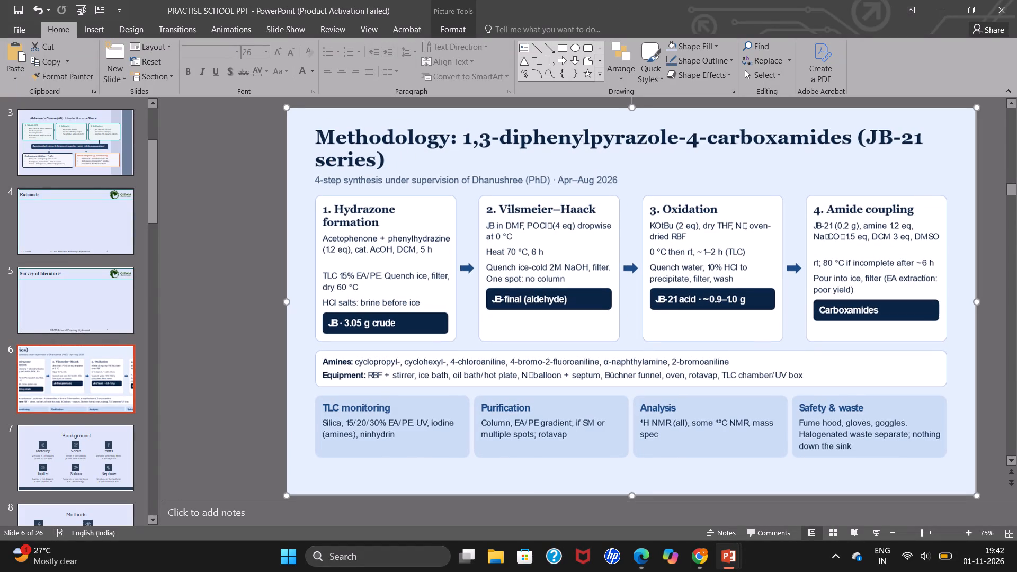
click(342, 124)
Cut the cropped JB-21 Methodology picture from slide 6, leaving the slide background and GITAM logo in place.
ctrl+scroll(342, 120, down, 1)
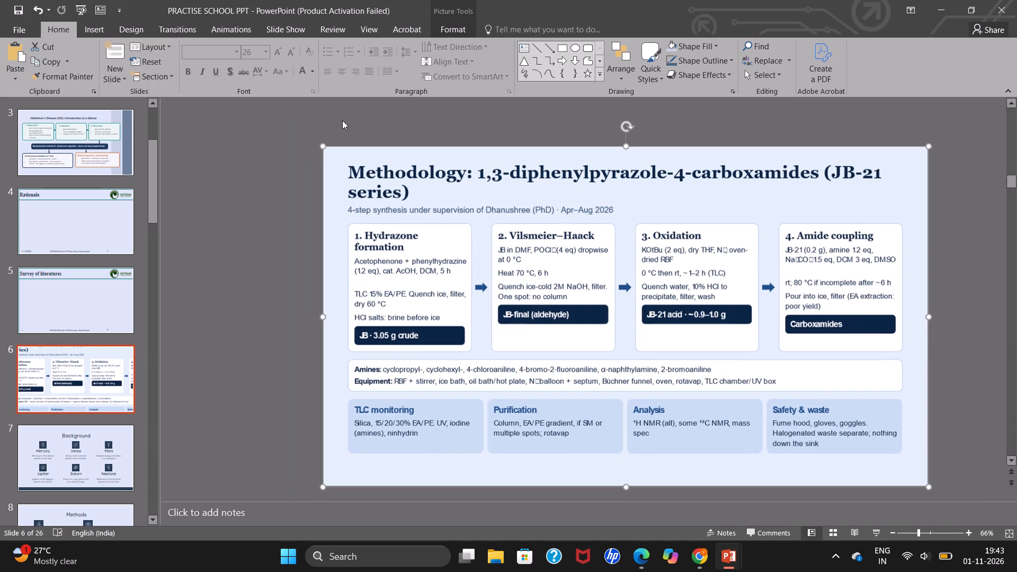
right_click(407, 199)
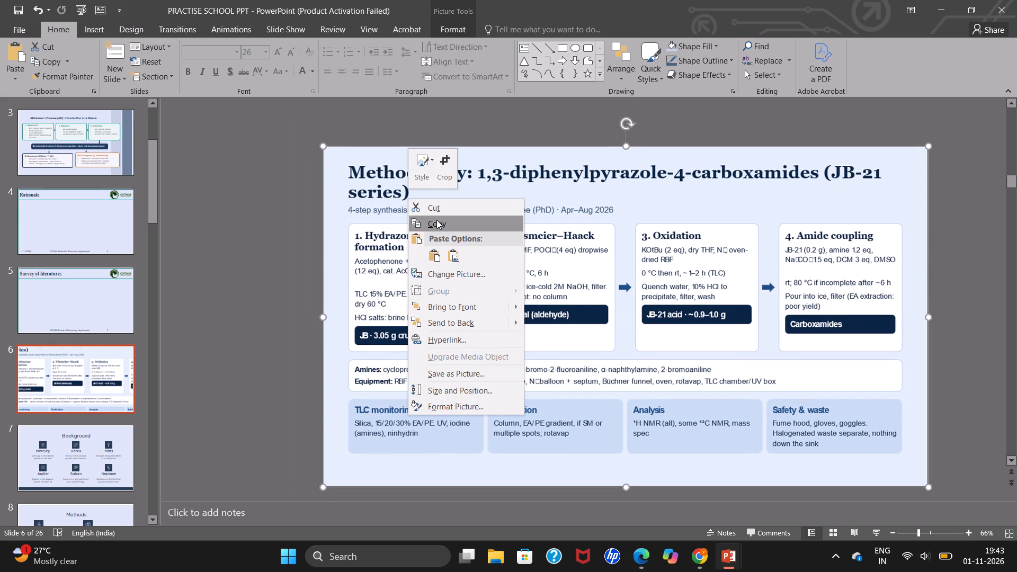
click(438, 204)
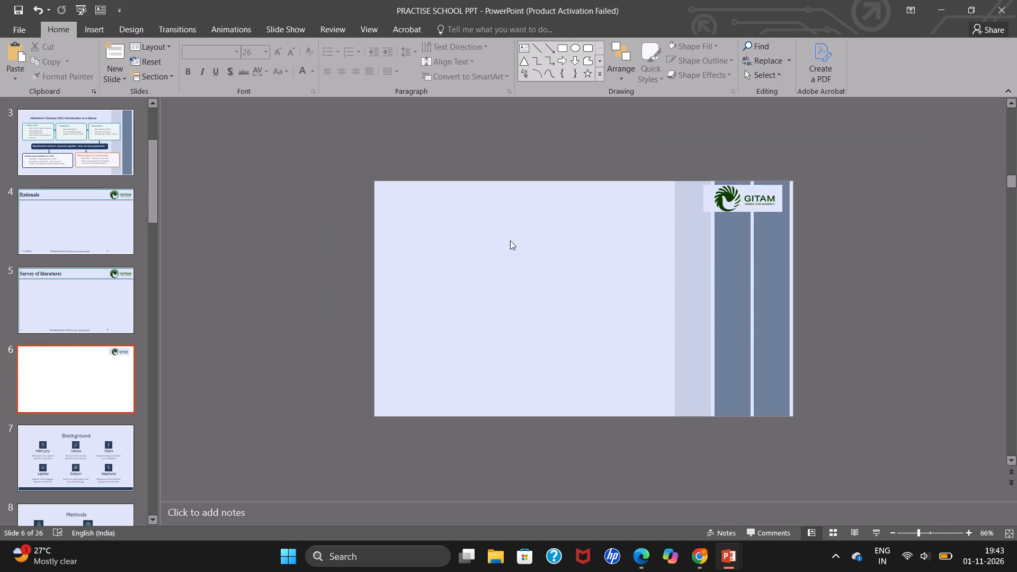
click(510, 240)
ctrl+scroll(510, 240, up, 3)
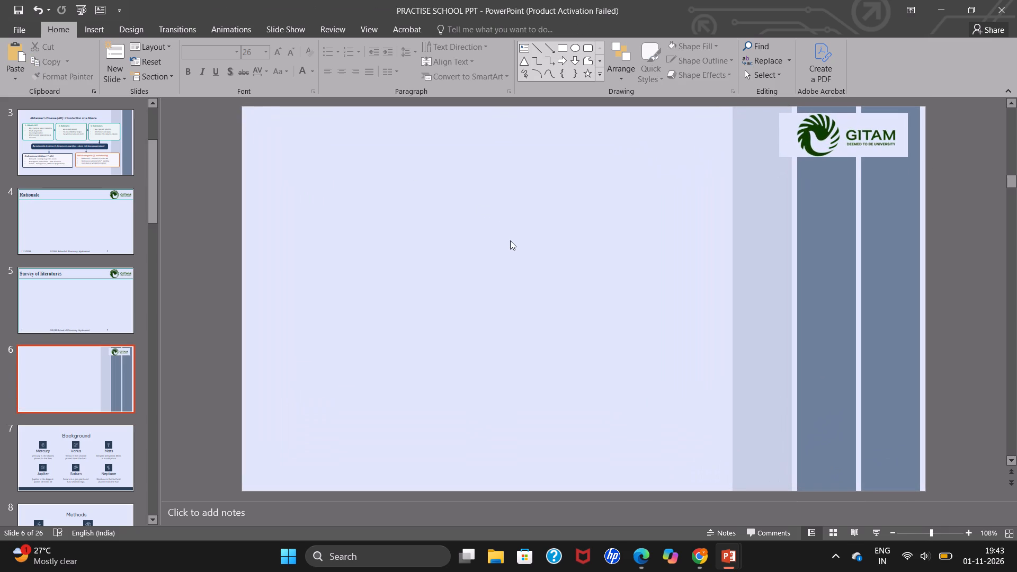
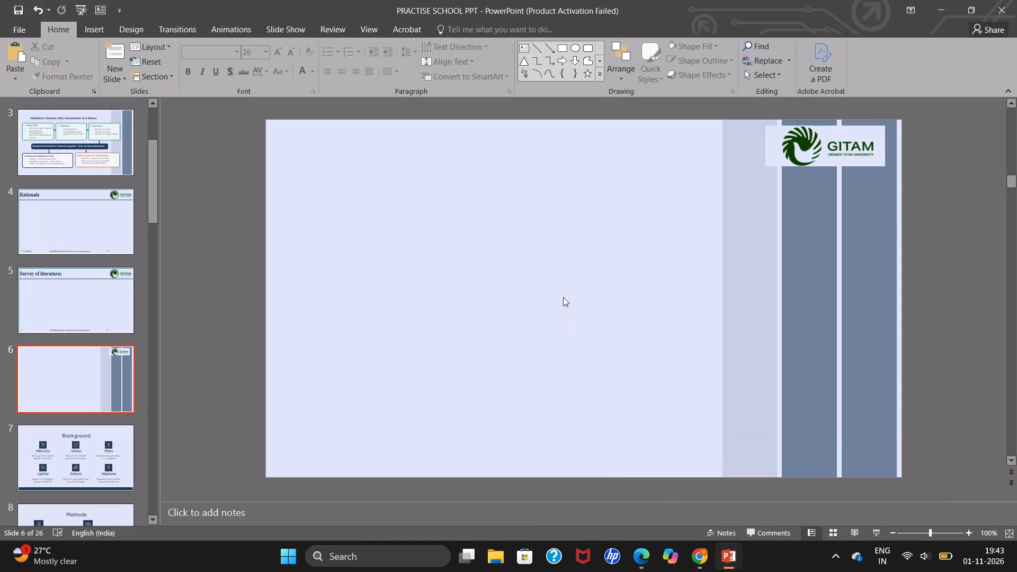
Paste the copied full-screen screenshot of the JB-21 Methodology presentation onto slide 6.
key(ctrl+v)
ctrl+scroll(563, 297, down, 3)
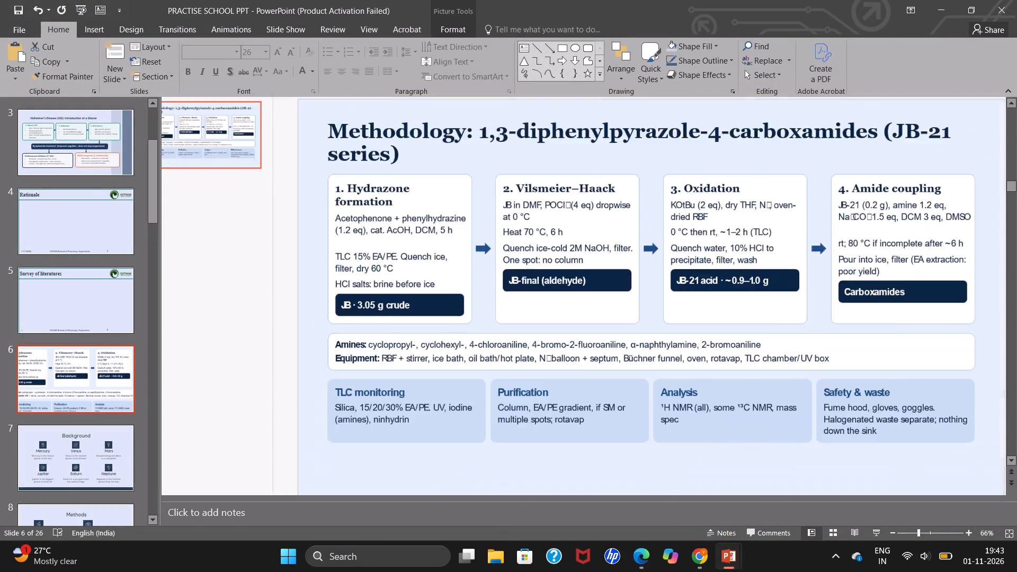
ctrl+scroll(563, 297, down, 1)
Crop the pasted screenshot on all four sides to just the Methodology content, removing the application window, slide thumbnail and taskbar.
right_click(582, 349)
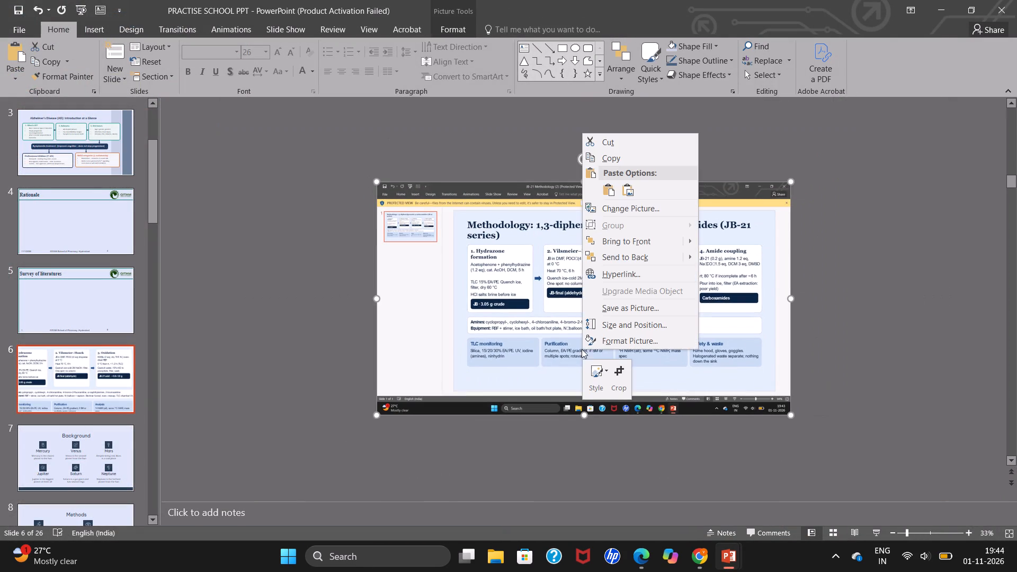
click(623, 370)
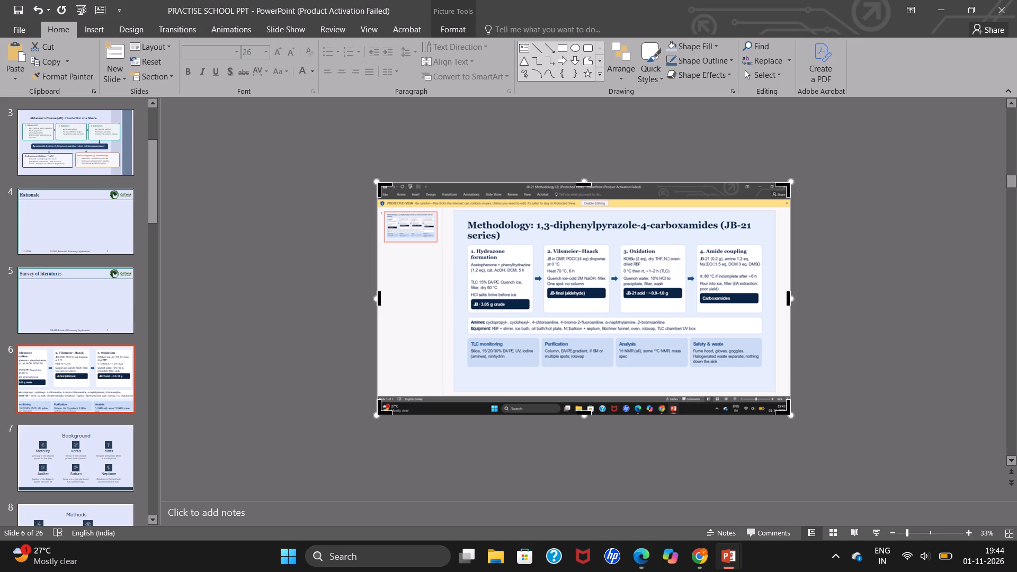
click(584, 186)
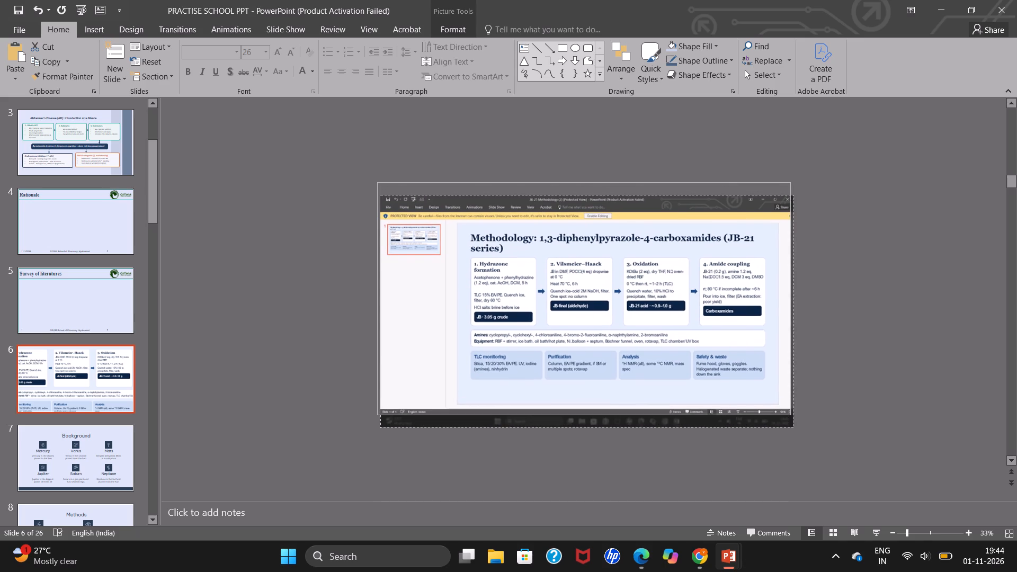
ctrl+scroll(583, 251, up, 1)
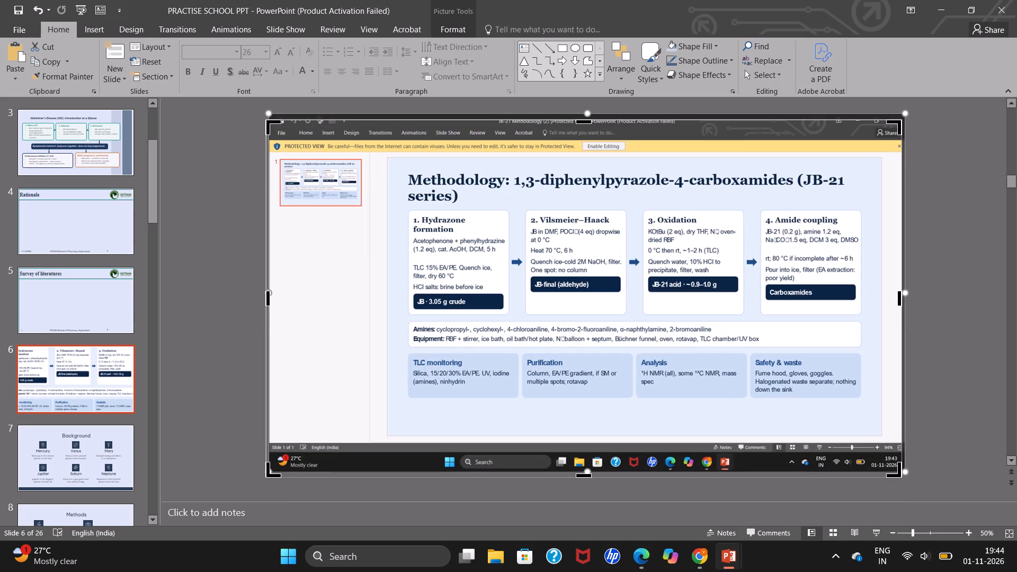
drag(900, 299, 879, 299)
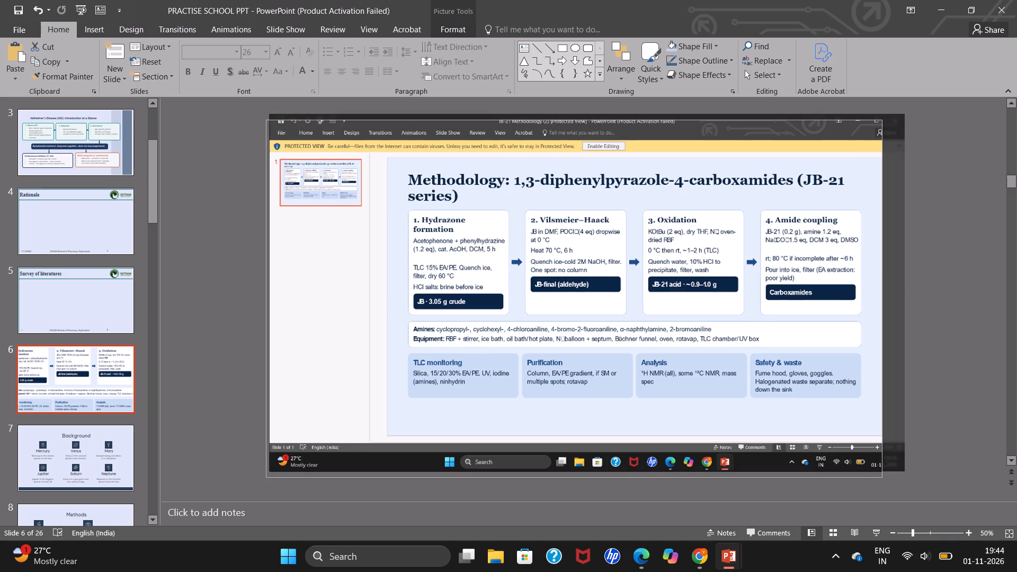
drag(879, 299, 888, 299)
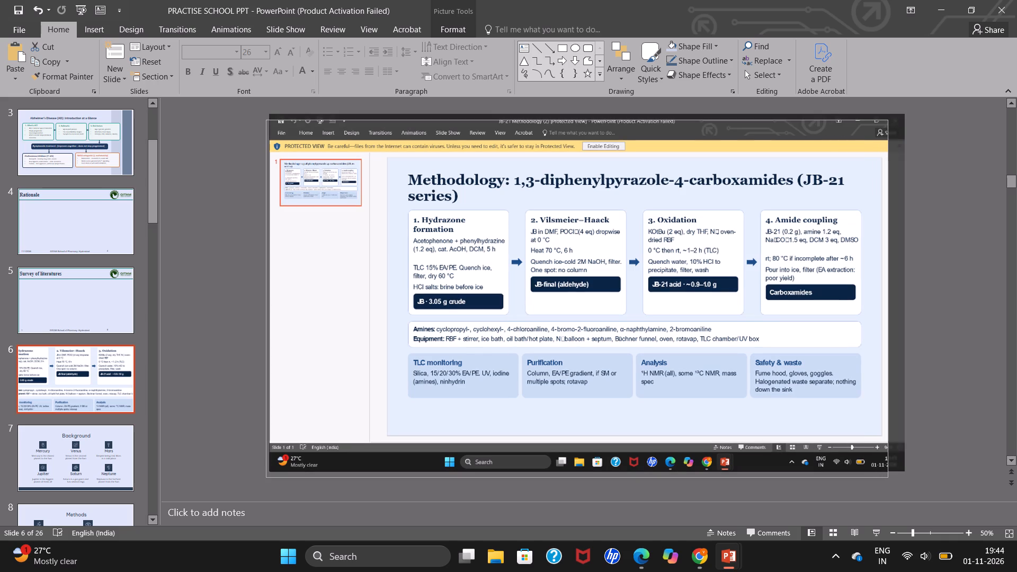
drag(888, 299, 873, 300)
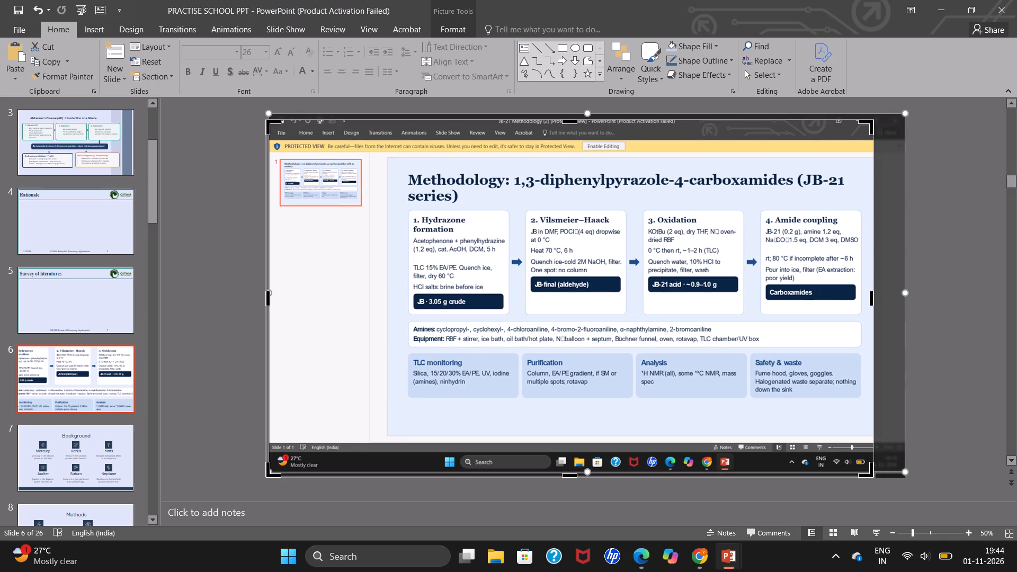
drag(268, 301, 395, 324)
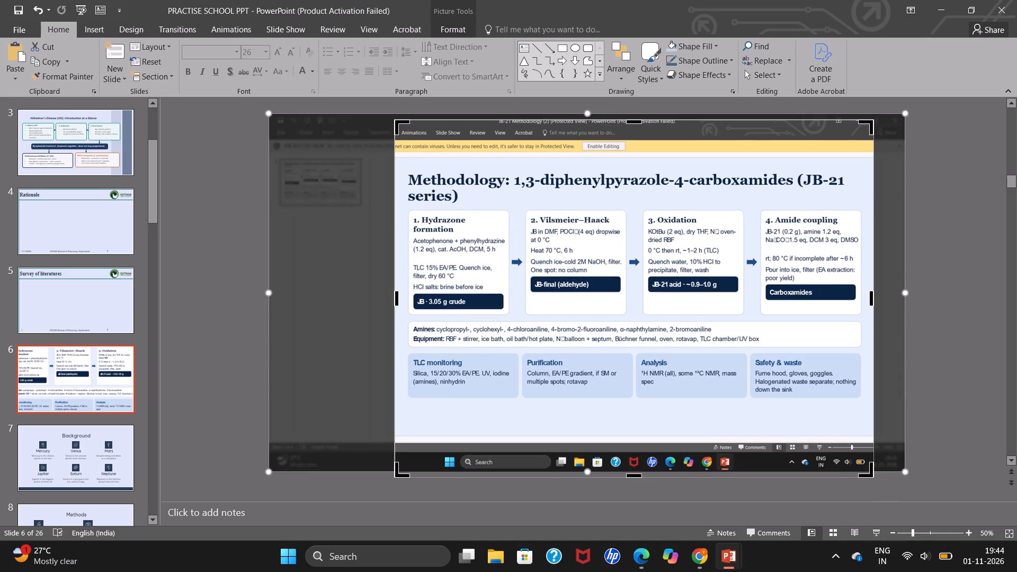
drag(640, 121, 648, 160)
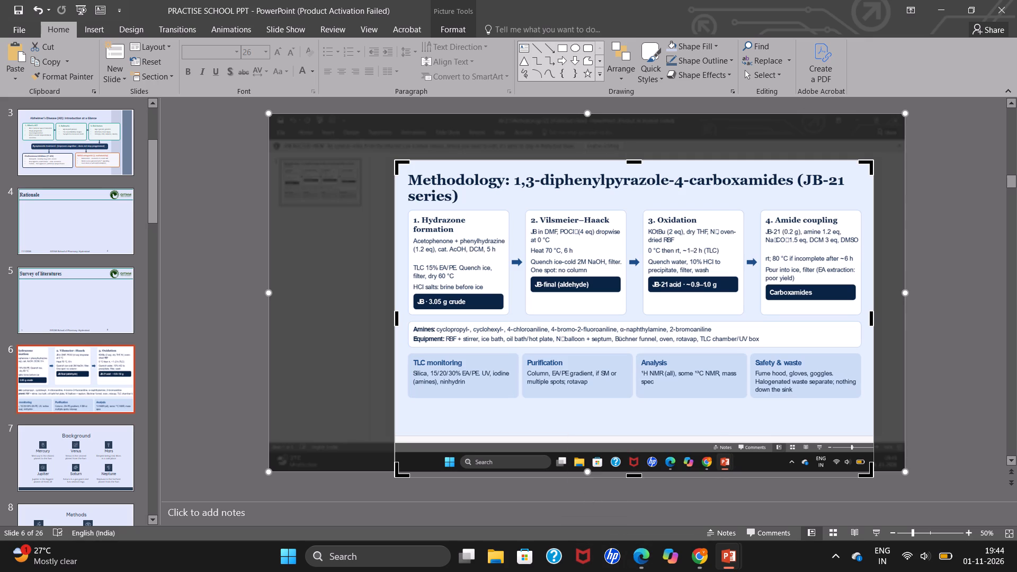
drag(635, 473, 630, 419)
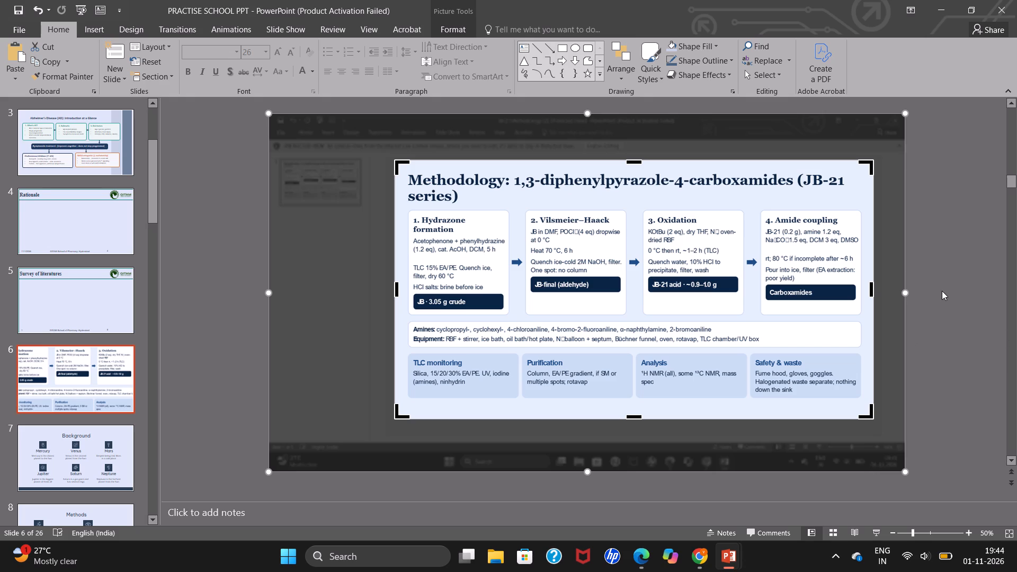
key(Return)
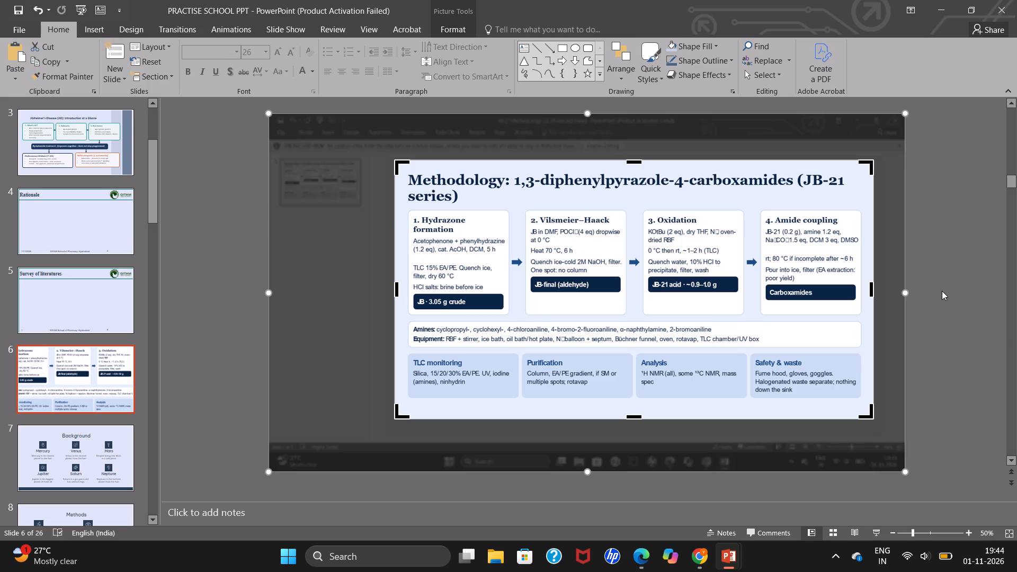
click(942, 291)
Examine how the cropped Methodology picture sits on slide 6 compared with the Survey of literatures slide.
ctrl+scroll(725, 306, down, 2)
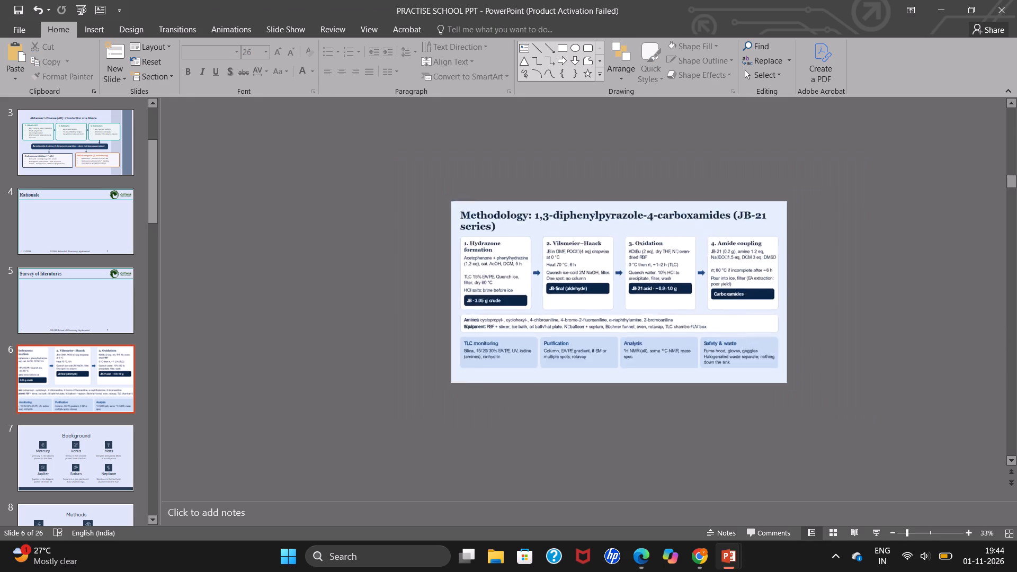
ctrl+scroll(725, 306, down, 1)
ctrl+scroll(725, 306, up, 7)
ctrl+scroll(725, 306, down, 6)
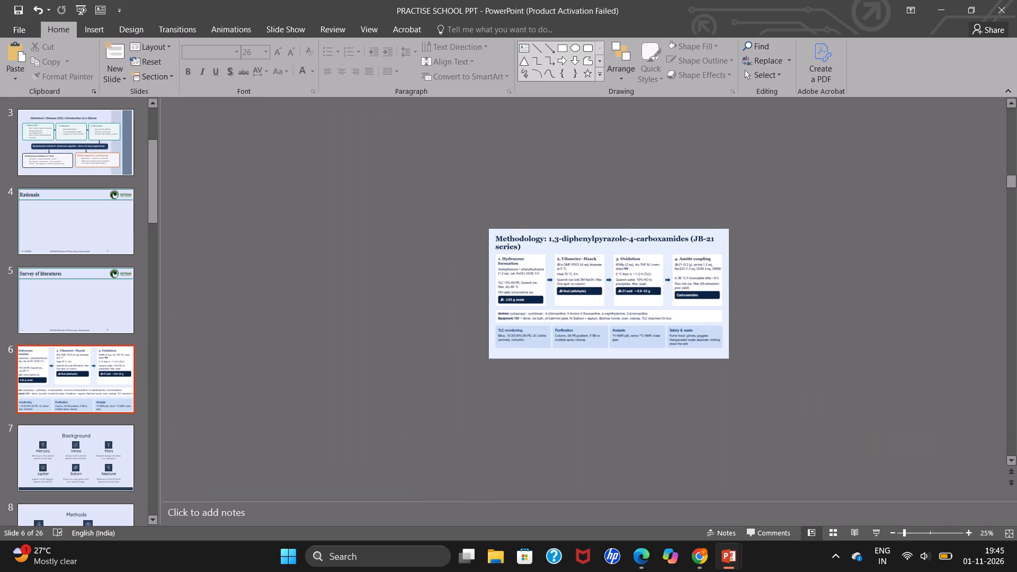
ctrl+scroll(725, 306, up, 3)
click(44, 273)
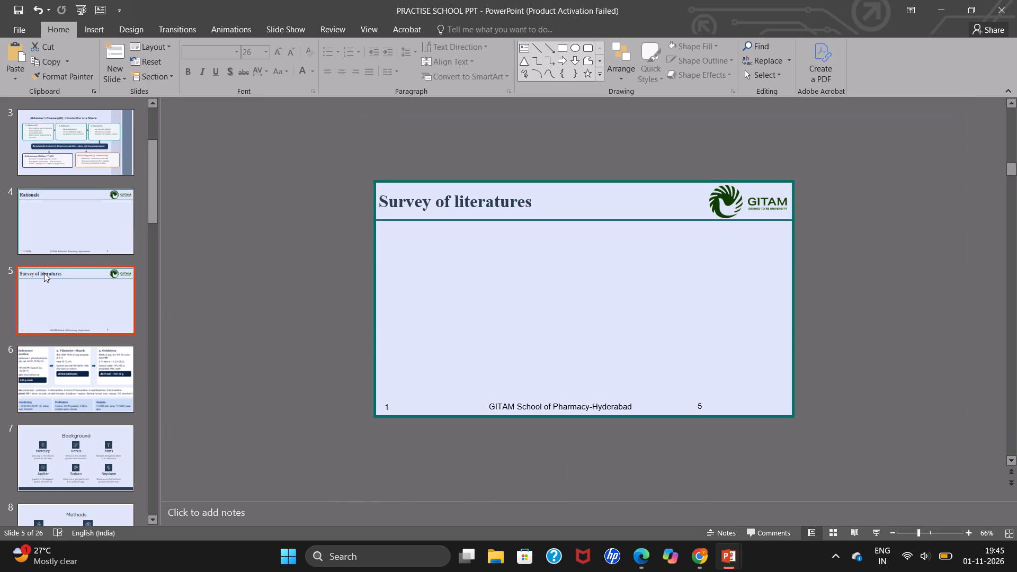
click(90, 453)
click(114, 406)
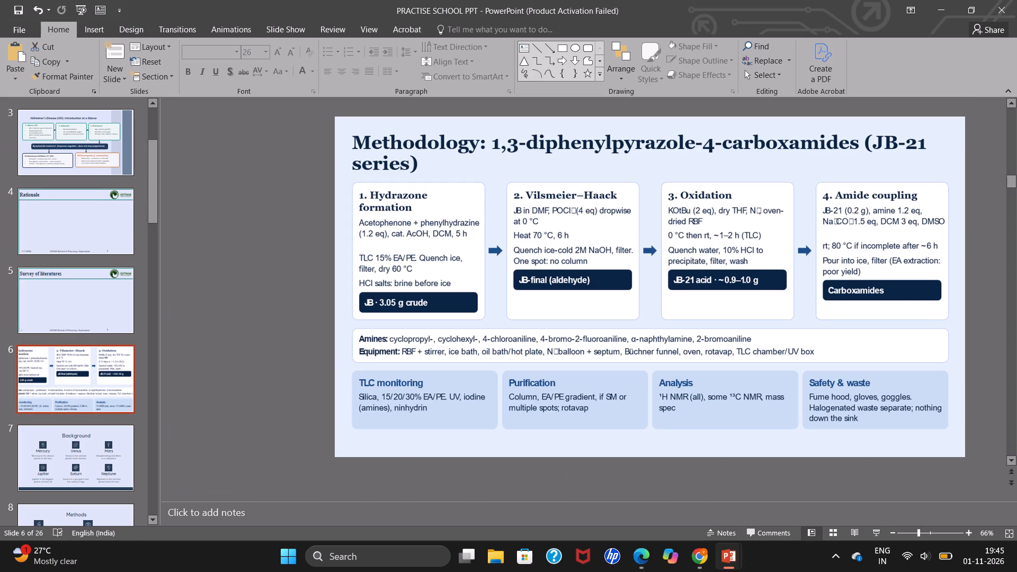
ctrl+scroll(581, 404, down, 4)
ctrl+scroll(581, 404, up, 3)
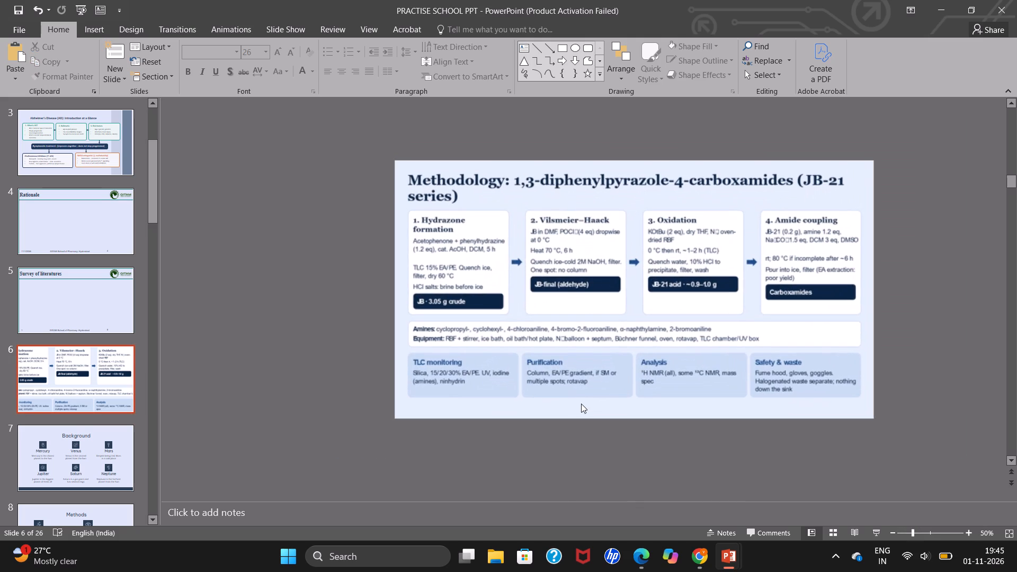
ctrl+scroll(581, 404, up, 1)
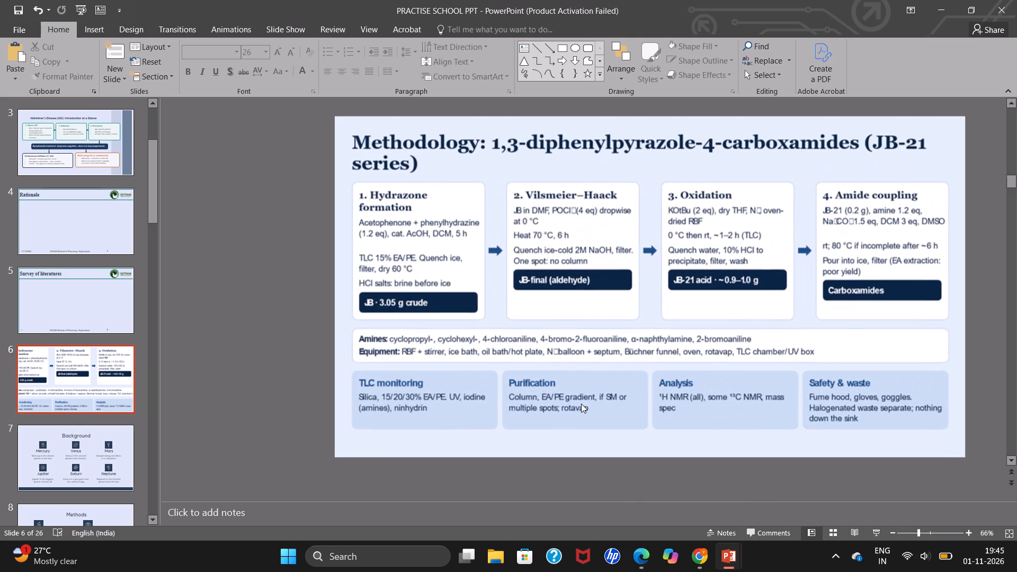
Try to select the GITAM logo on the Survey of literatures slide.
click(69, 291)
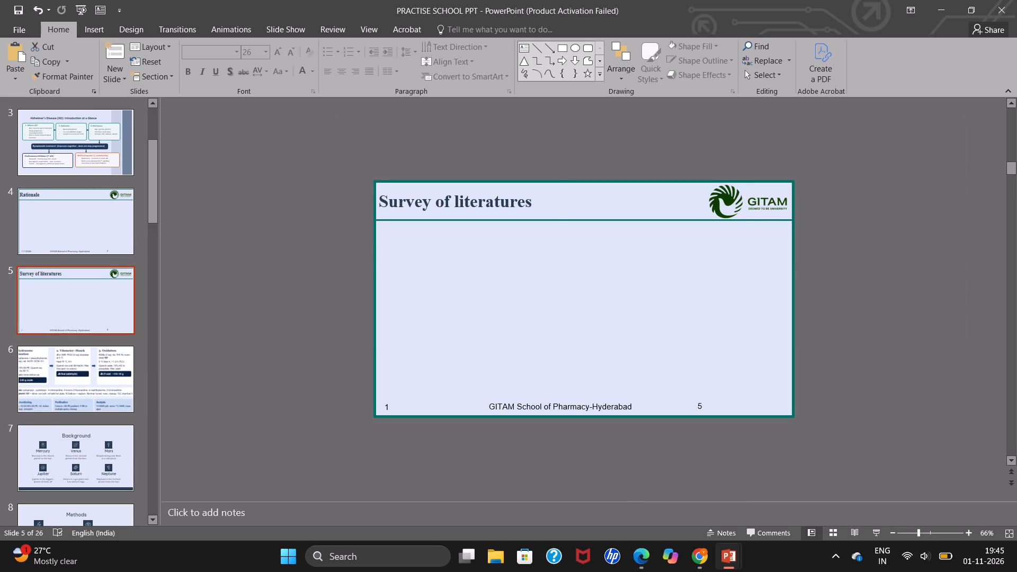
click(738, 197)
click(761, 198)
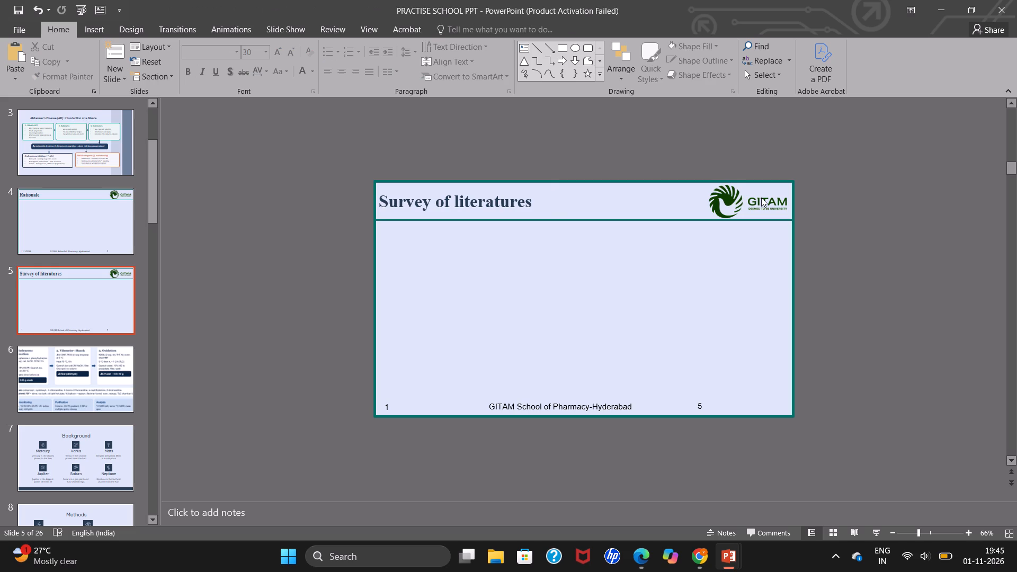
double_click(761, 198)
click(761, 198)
Compare the Methodology picture on slide 6 with the layouts of the Survey of literatures and Rationale slides.
click(130, 400)
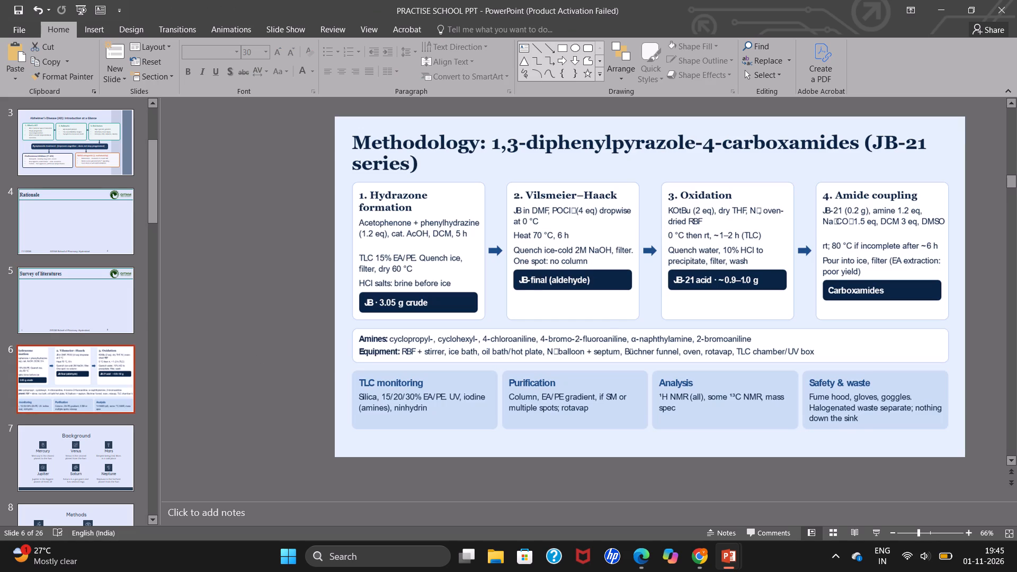
ctrl+scroll(608, 320, down, 1)
ctrl+scroll(608, 320, up, 1)
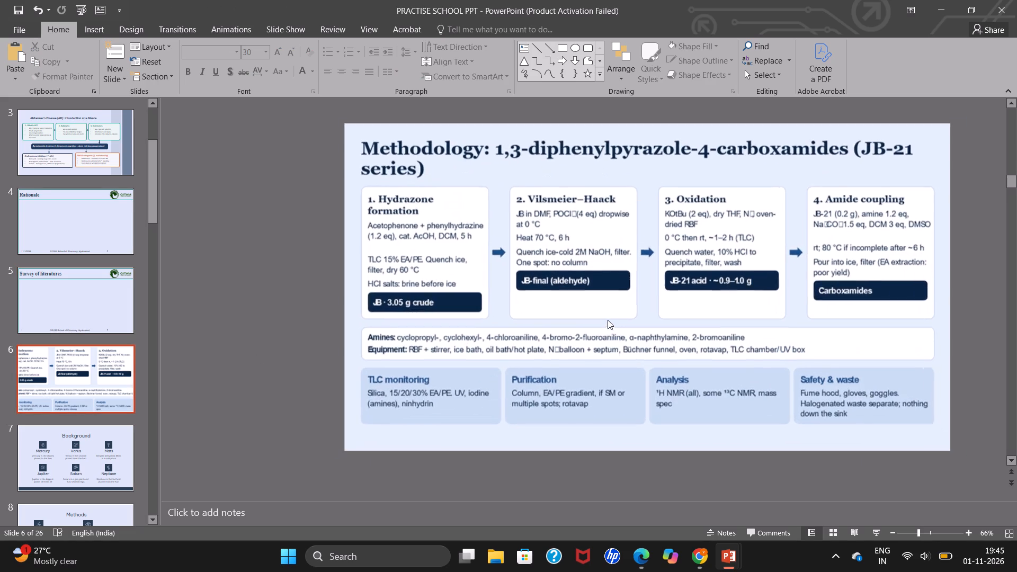
click(82, 297)
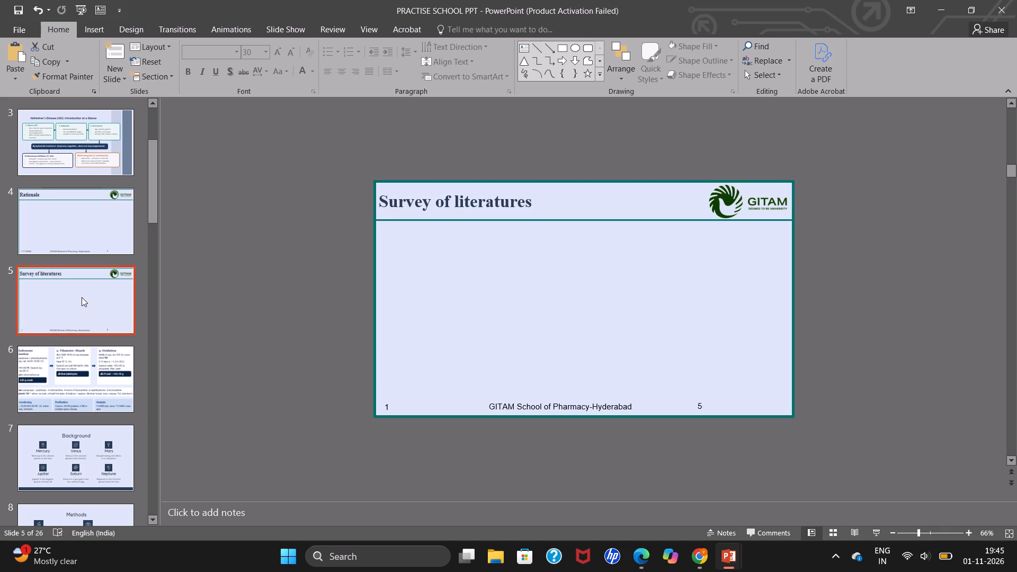
click(61, 216)
click(77, 361)
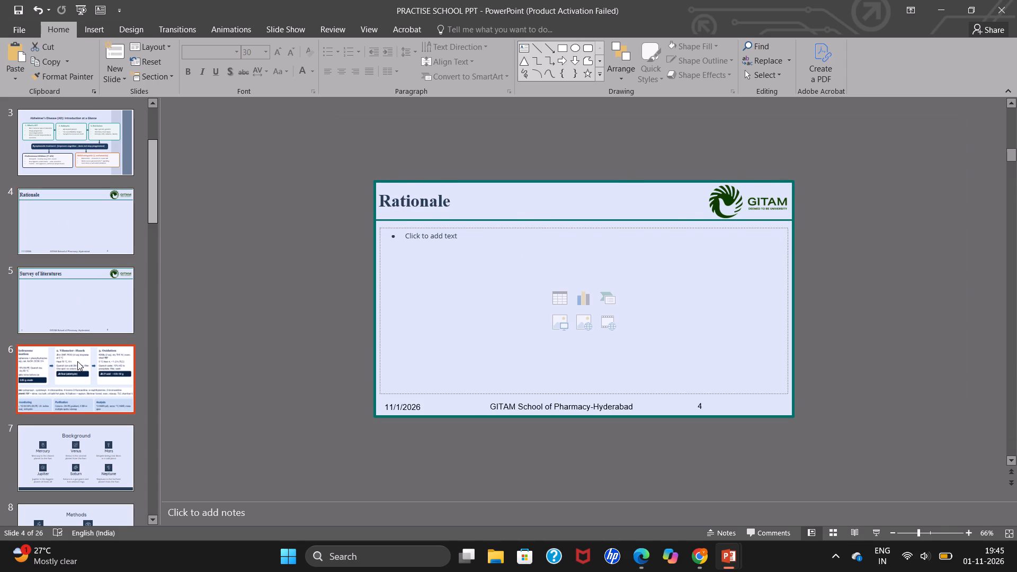
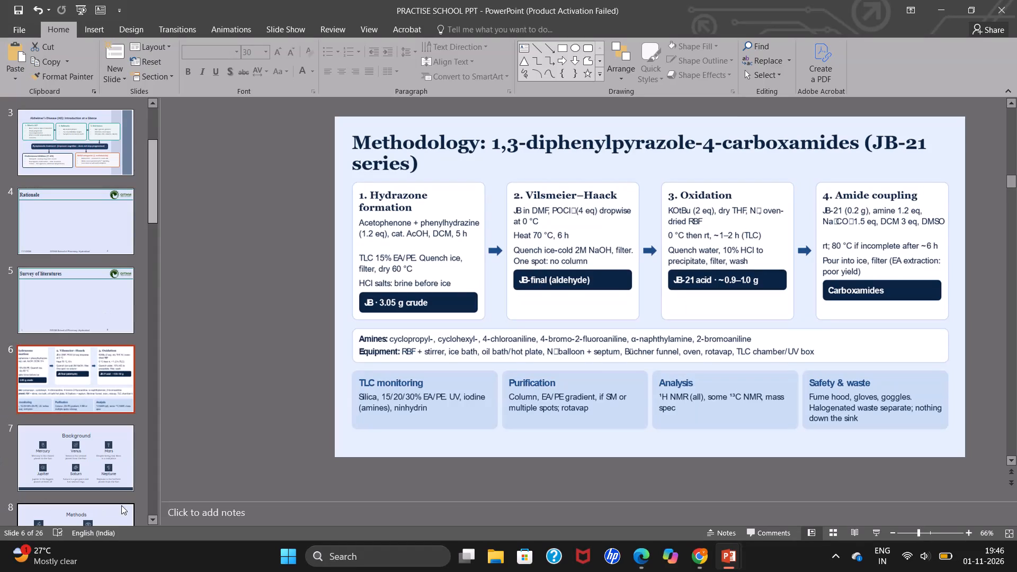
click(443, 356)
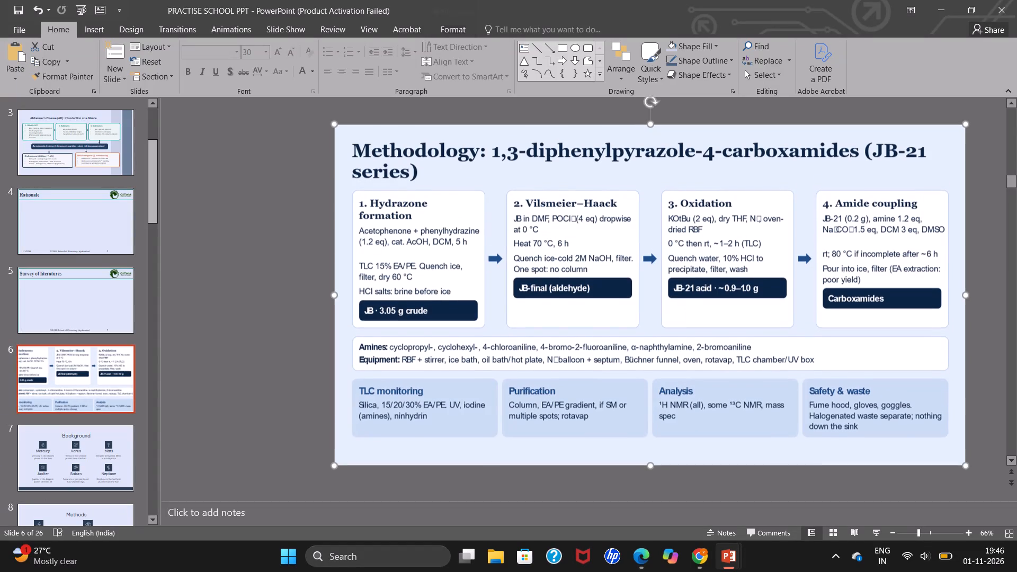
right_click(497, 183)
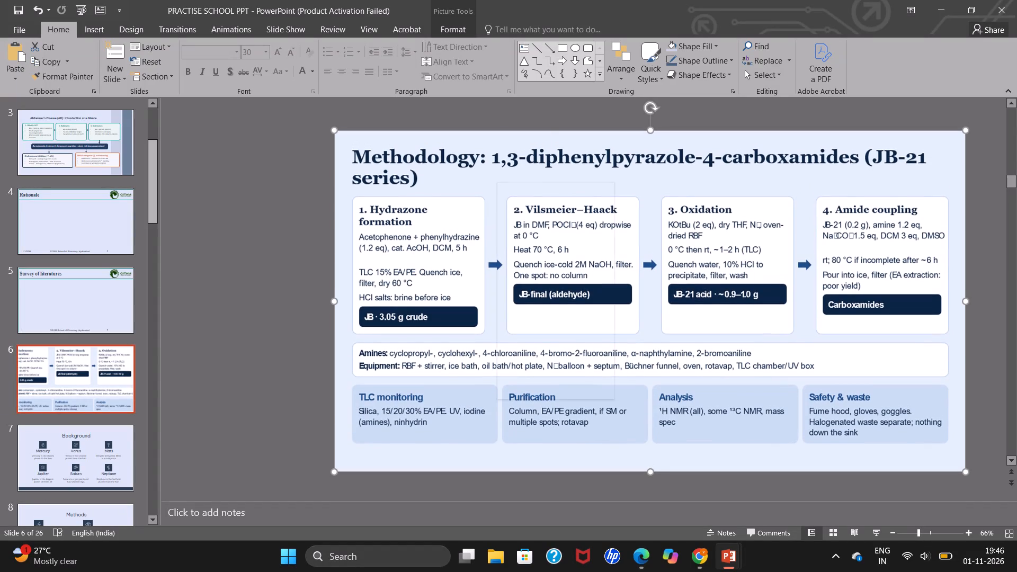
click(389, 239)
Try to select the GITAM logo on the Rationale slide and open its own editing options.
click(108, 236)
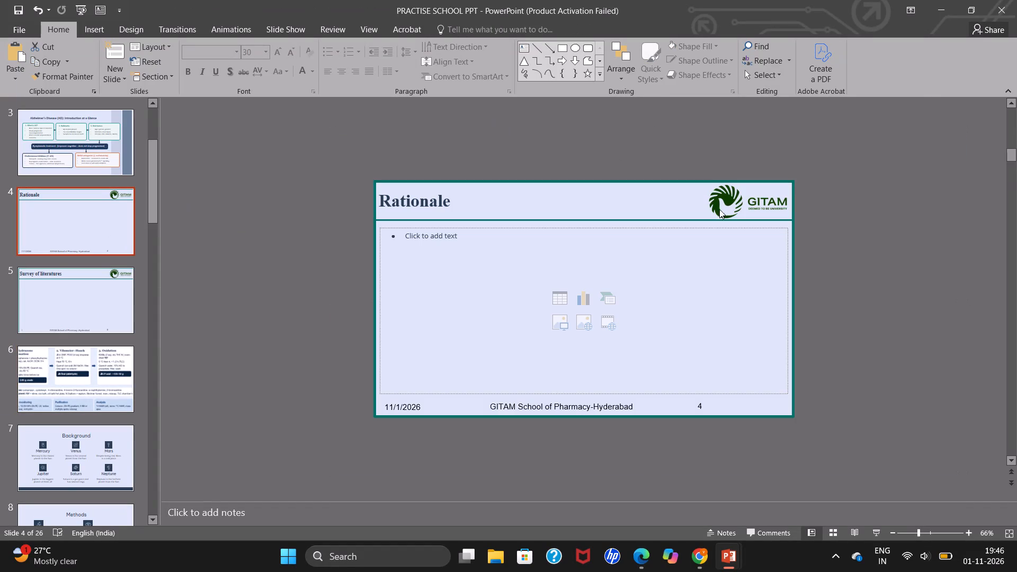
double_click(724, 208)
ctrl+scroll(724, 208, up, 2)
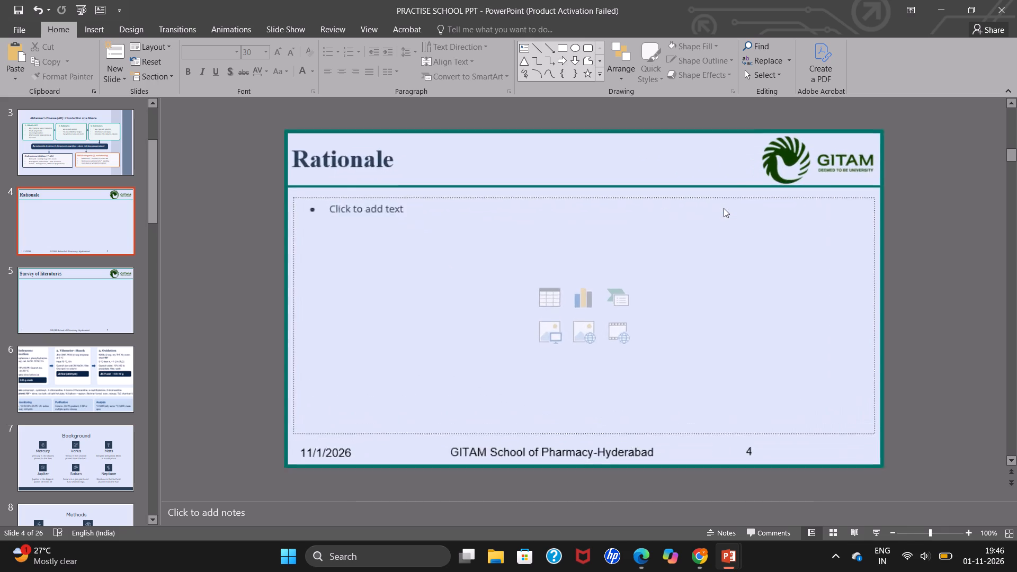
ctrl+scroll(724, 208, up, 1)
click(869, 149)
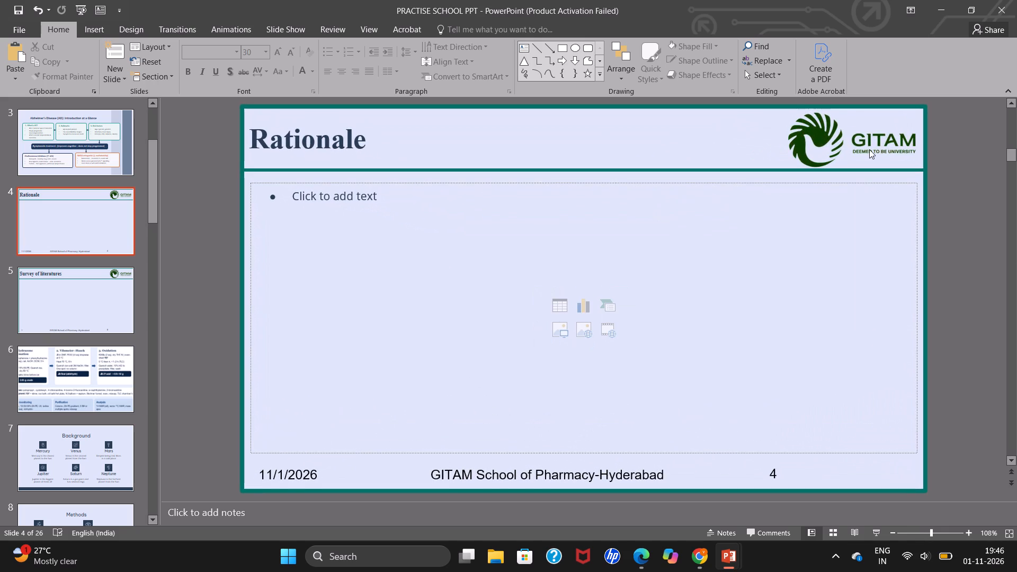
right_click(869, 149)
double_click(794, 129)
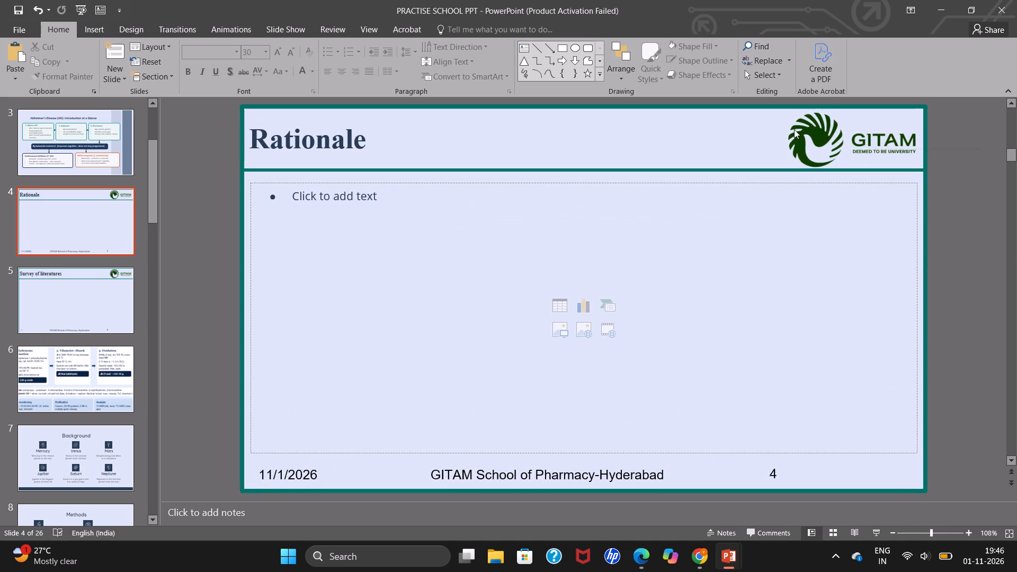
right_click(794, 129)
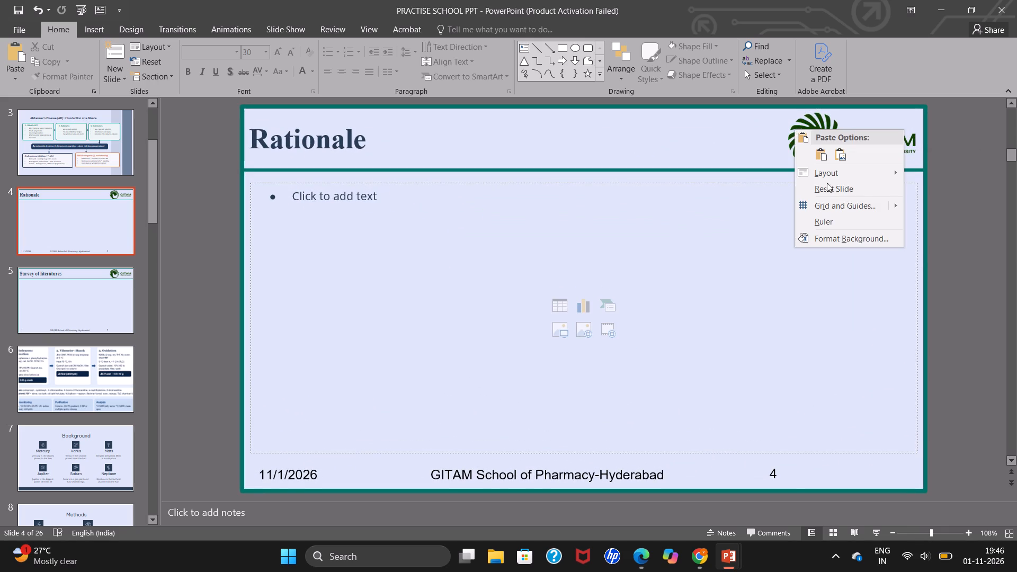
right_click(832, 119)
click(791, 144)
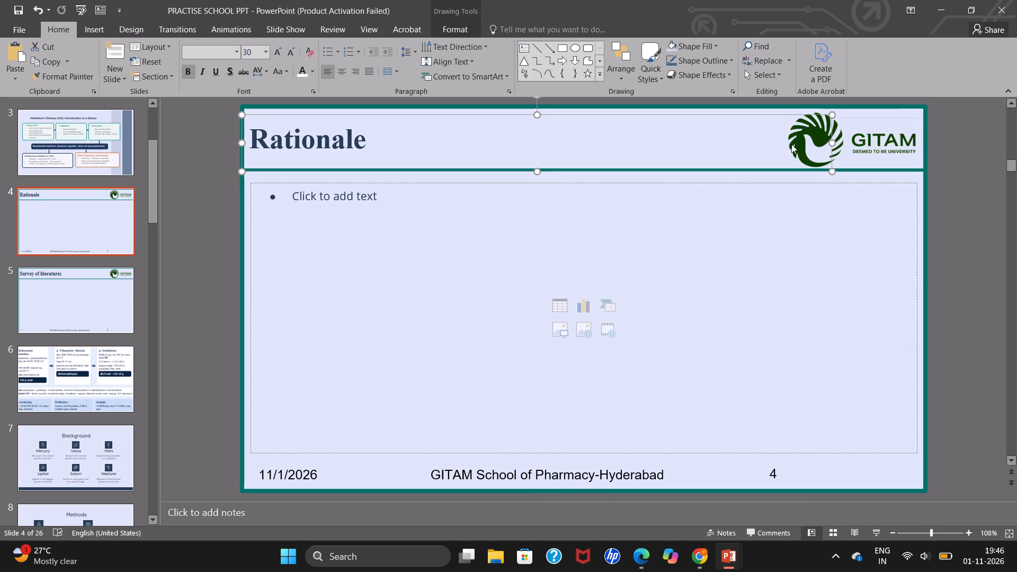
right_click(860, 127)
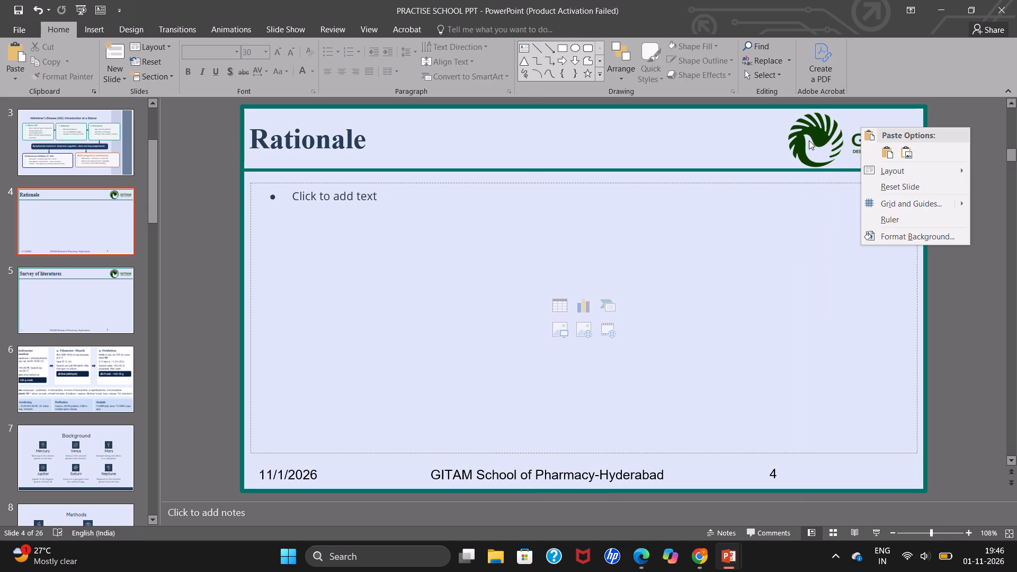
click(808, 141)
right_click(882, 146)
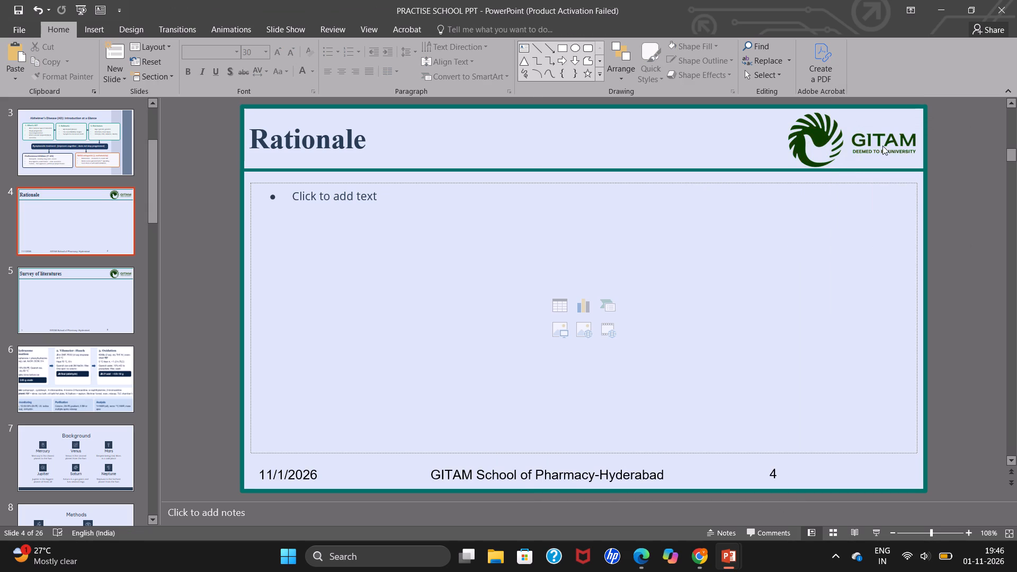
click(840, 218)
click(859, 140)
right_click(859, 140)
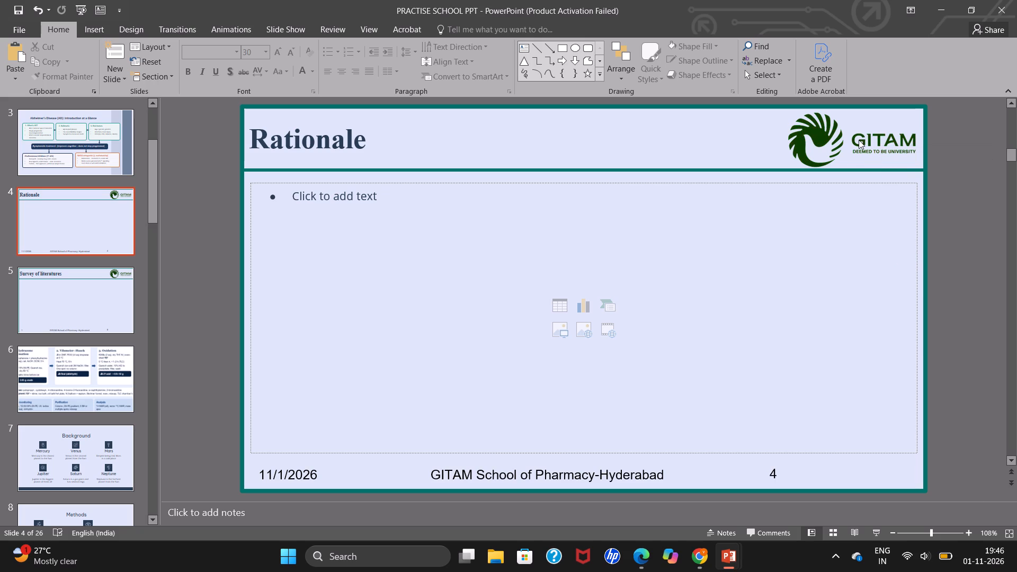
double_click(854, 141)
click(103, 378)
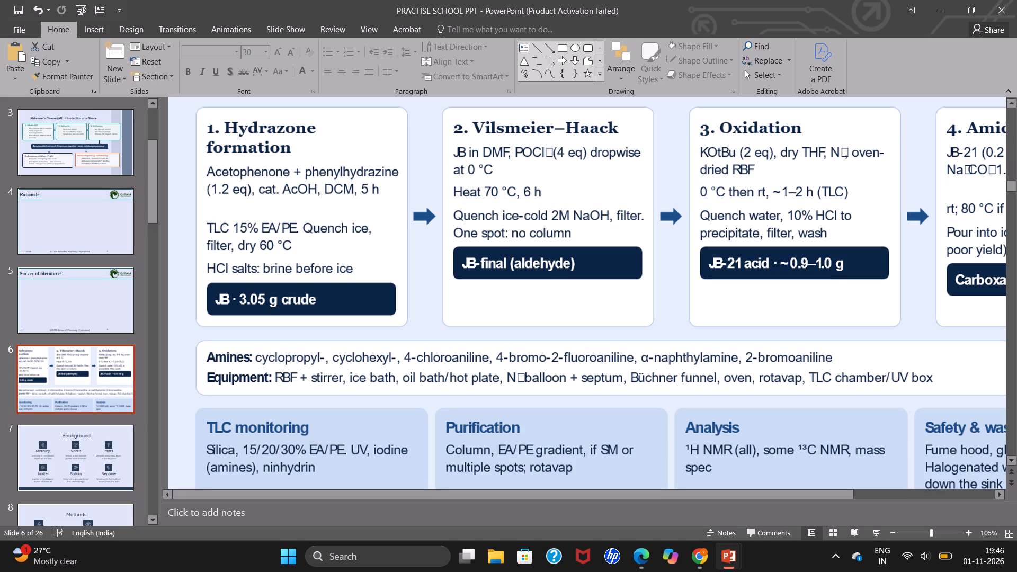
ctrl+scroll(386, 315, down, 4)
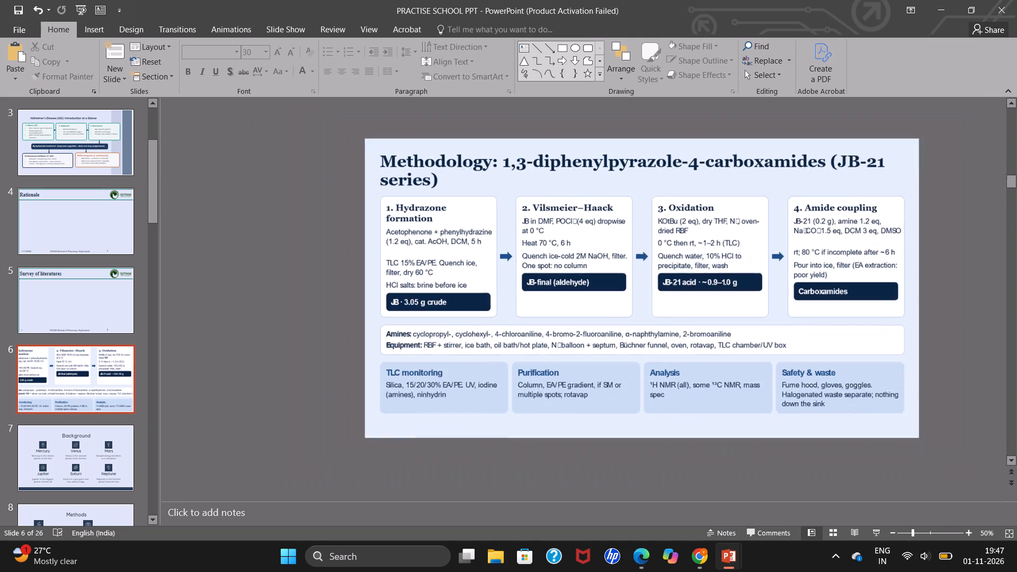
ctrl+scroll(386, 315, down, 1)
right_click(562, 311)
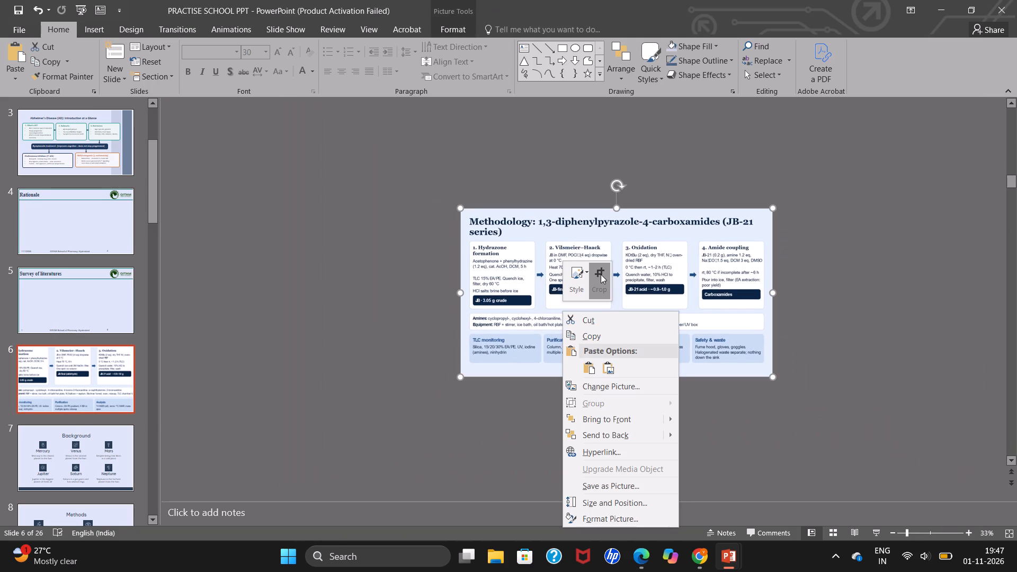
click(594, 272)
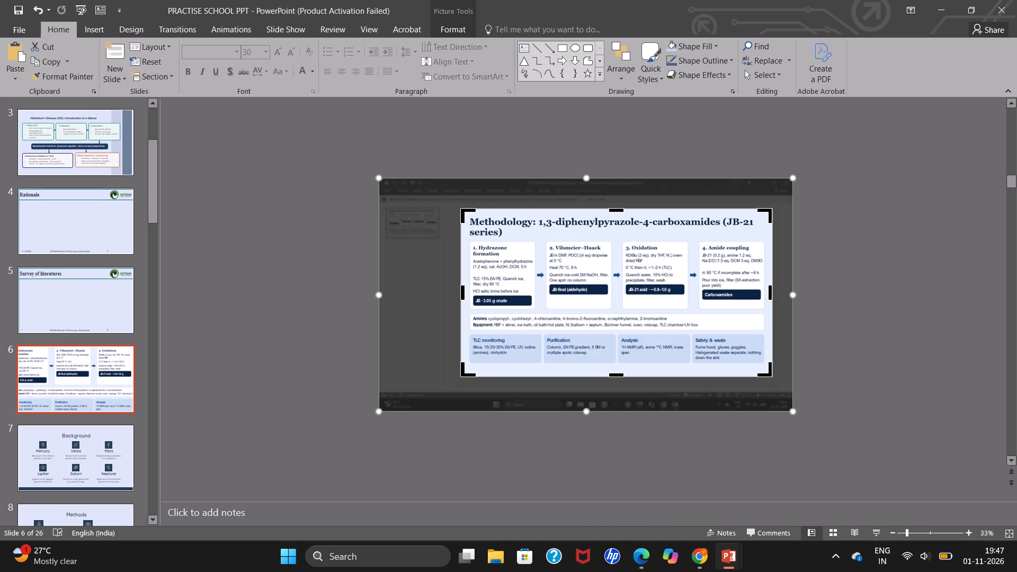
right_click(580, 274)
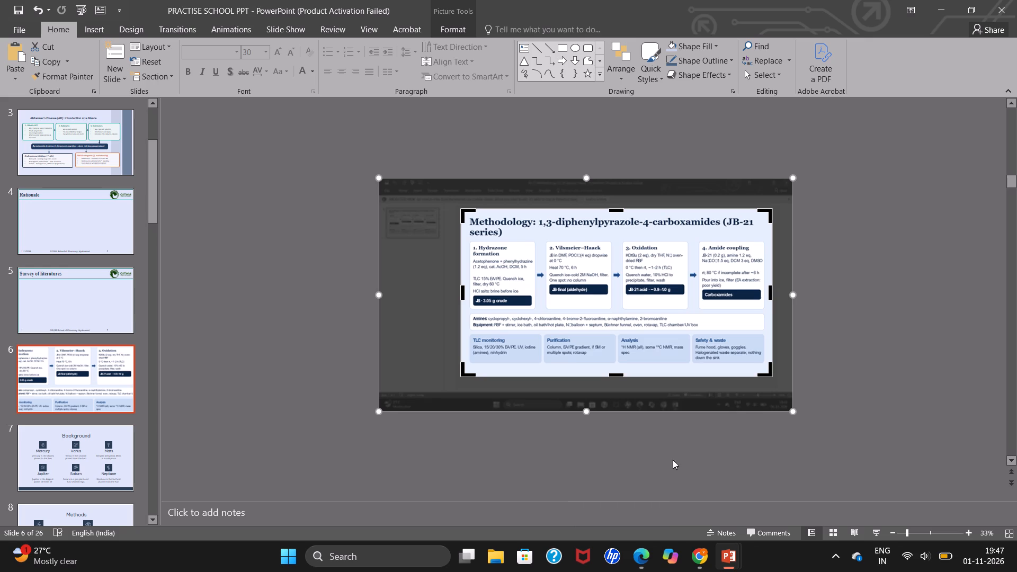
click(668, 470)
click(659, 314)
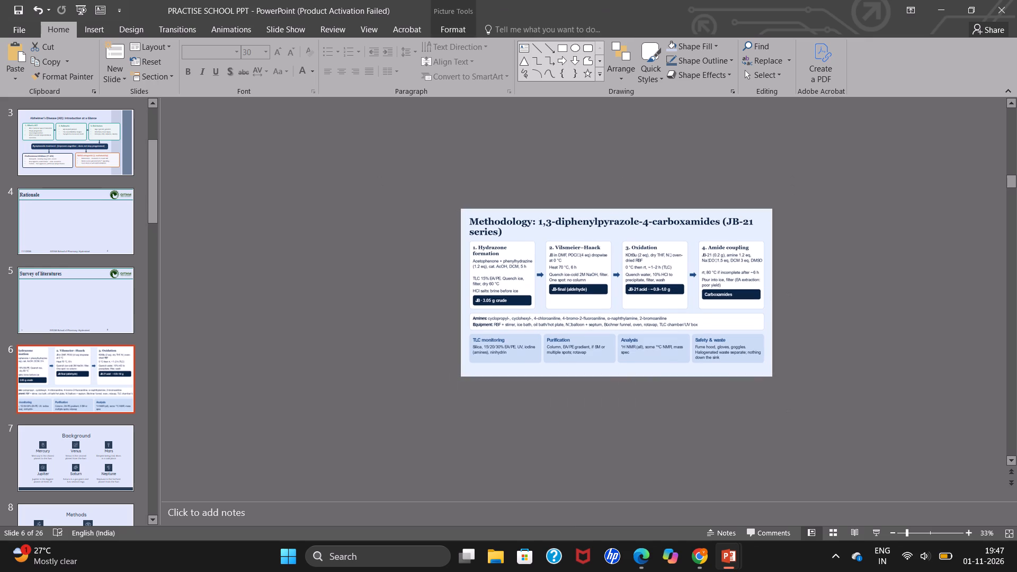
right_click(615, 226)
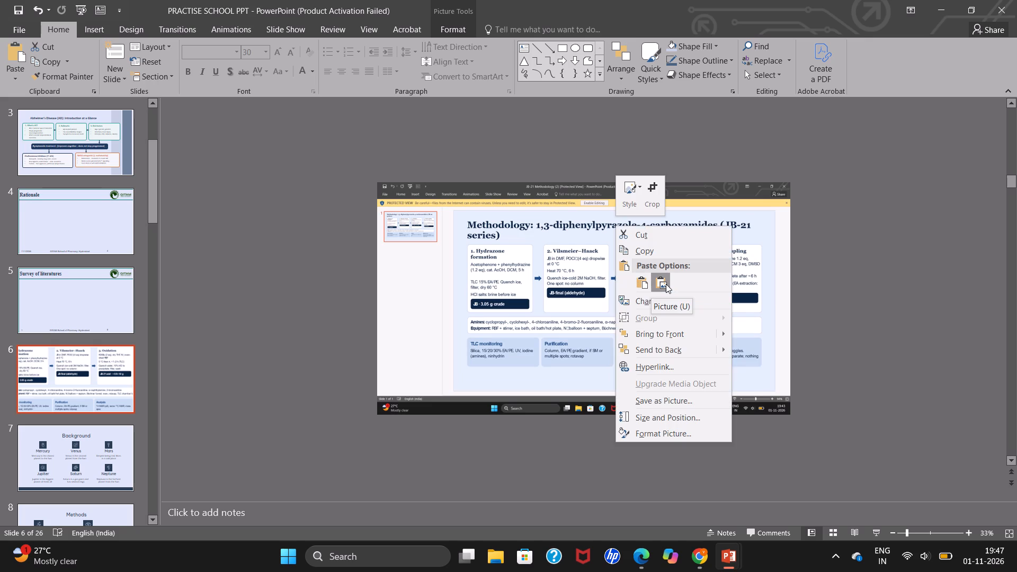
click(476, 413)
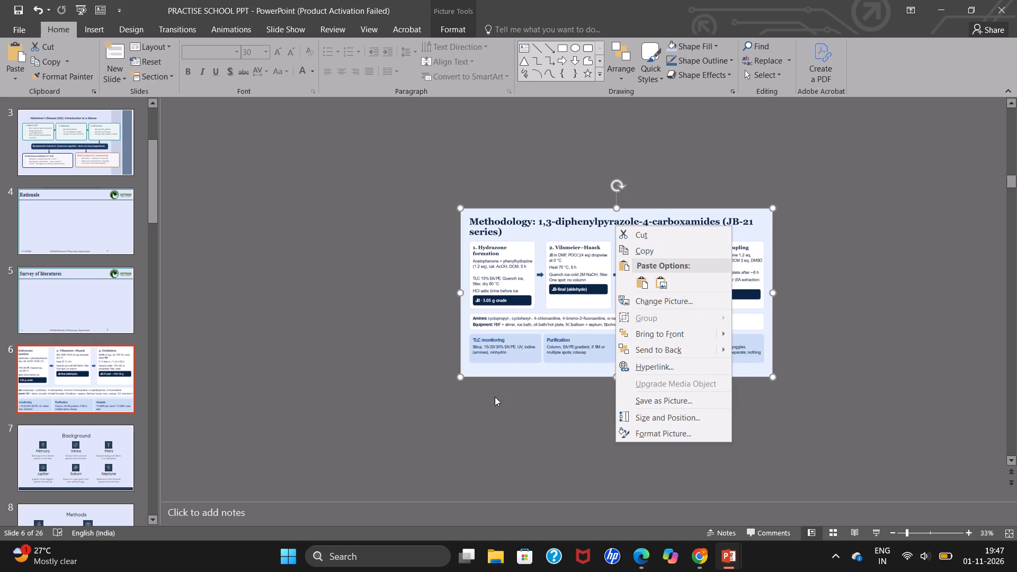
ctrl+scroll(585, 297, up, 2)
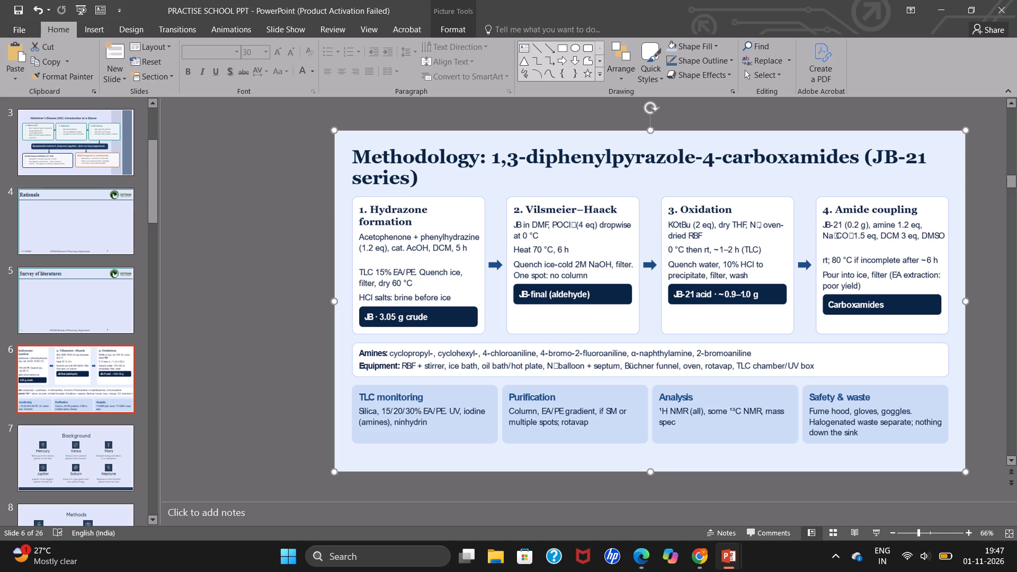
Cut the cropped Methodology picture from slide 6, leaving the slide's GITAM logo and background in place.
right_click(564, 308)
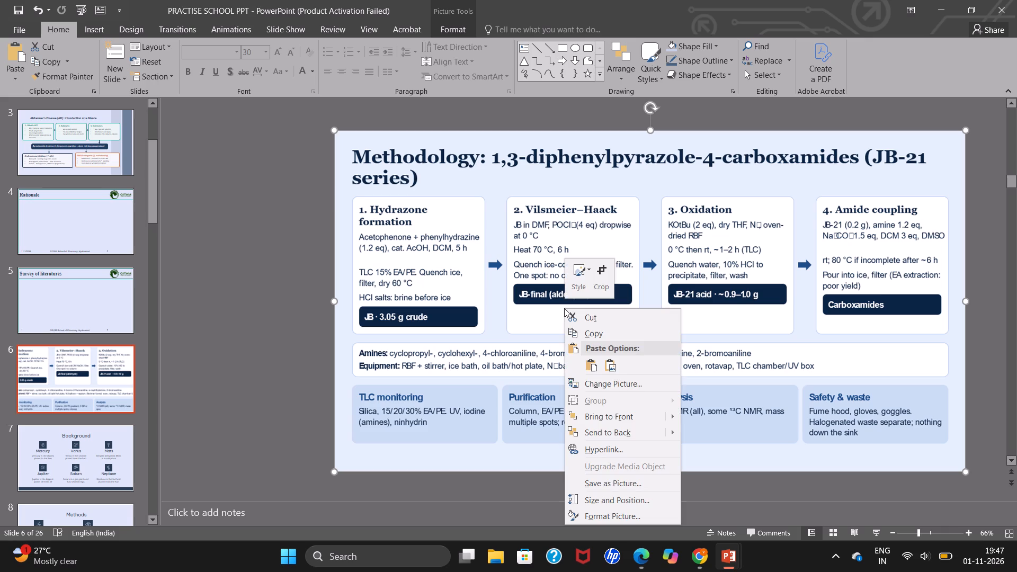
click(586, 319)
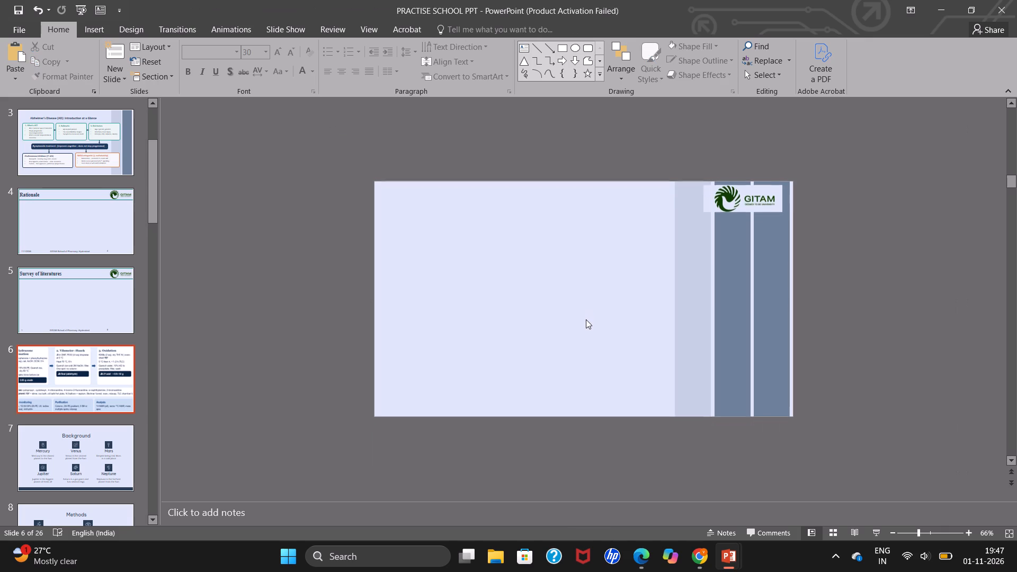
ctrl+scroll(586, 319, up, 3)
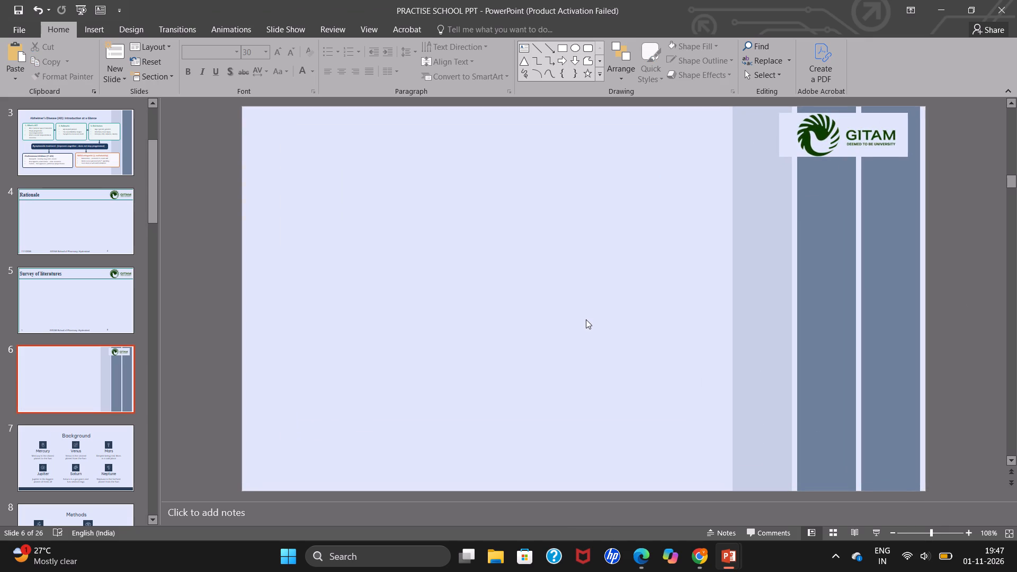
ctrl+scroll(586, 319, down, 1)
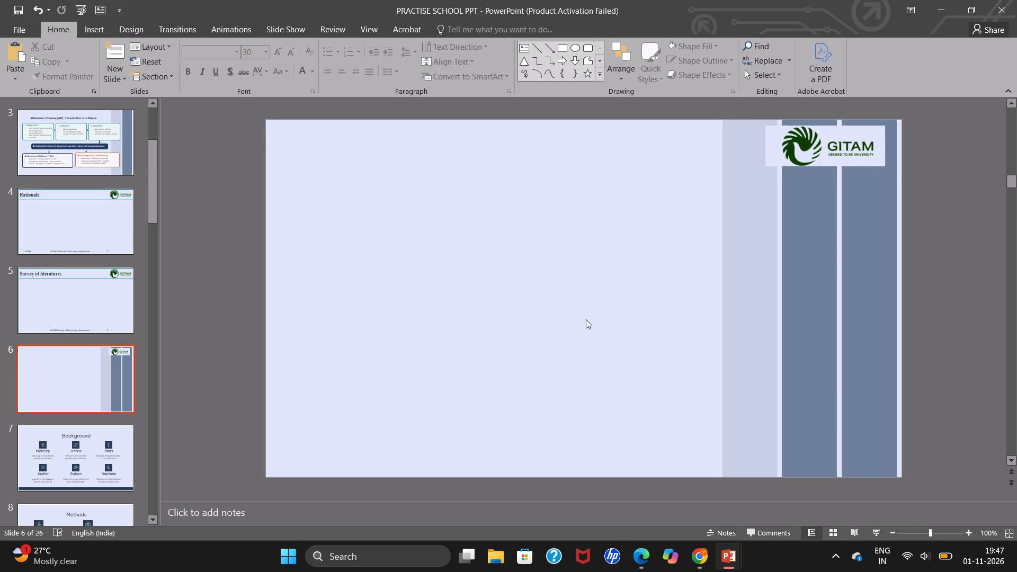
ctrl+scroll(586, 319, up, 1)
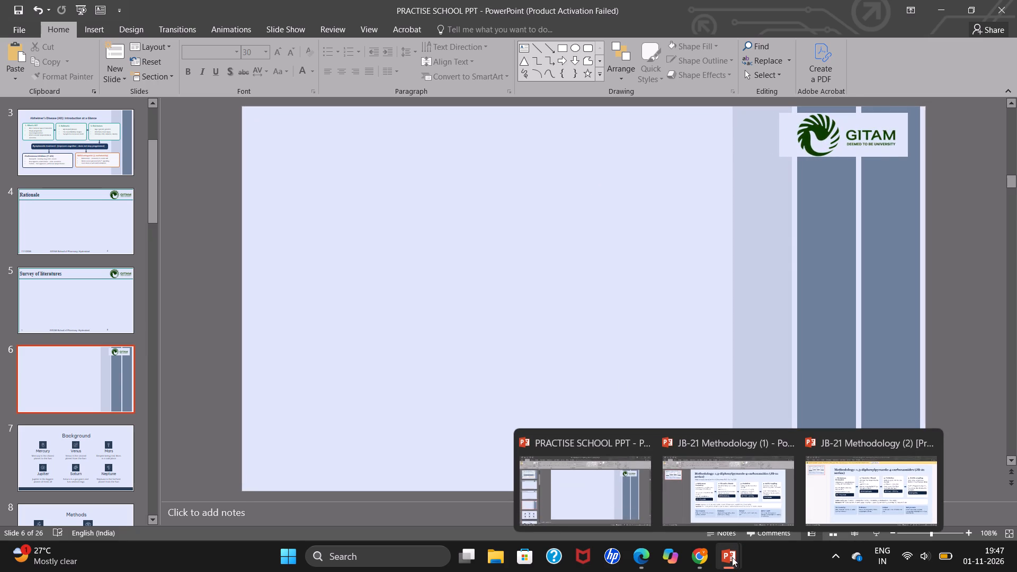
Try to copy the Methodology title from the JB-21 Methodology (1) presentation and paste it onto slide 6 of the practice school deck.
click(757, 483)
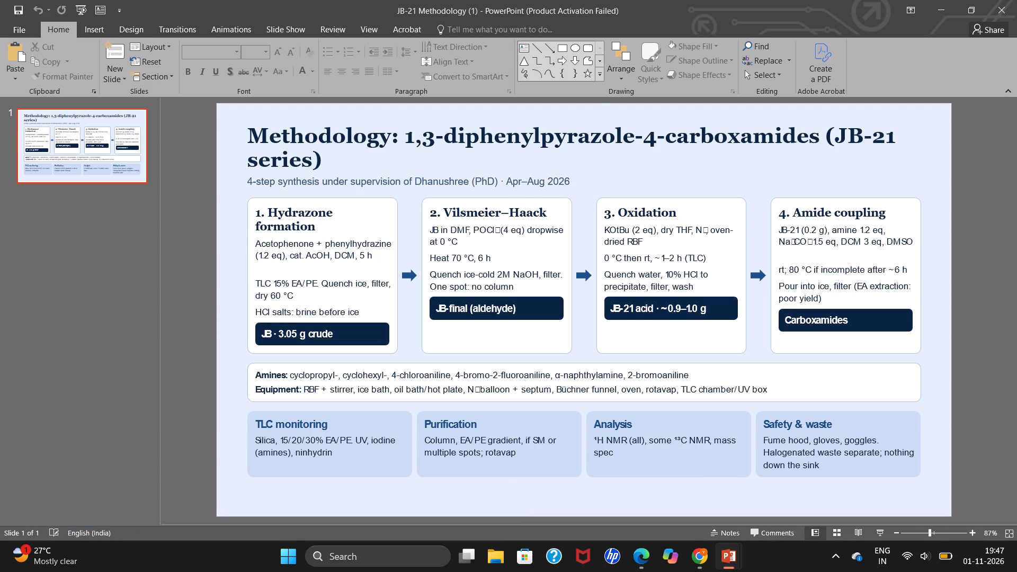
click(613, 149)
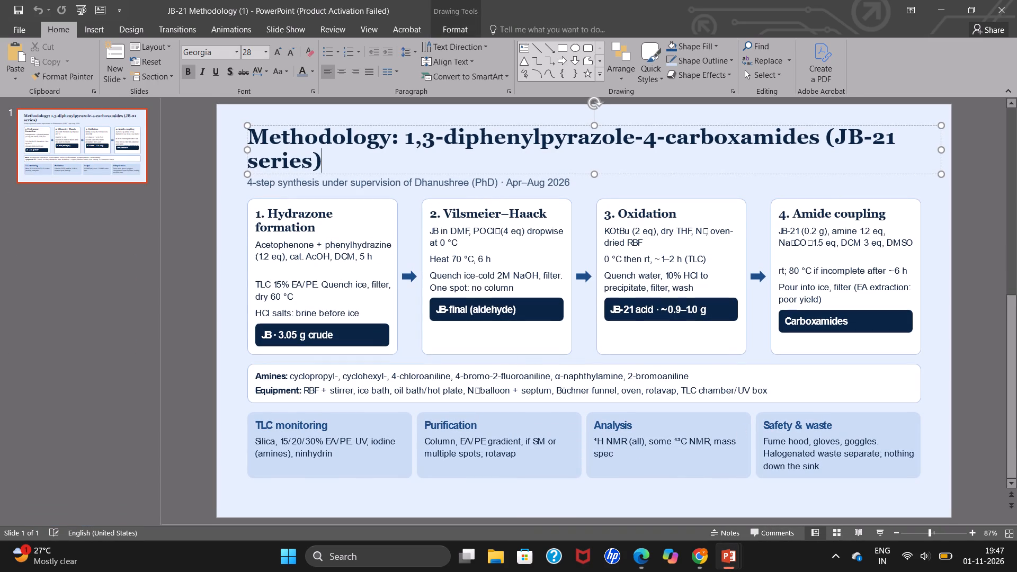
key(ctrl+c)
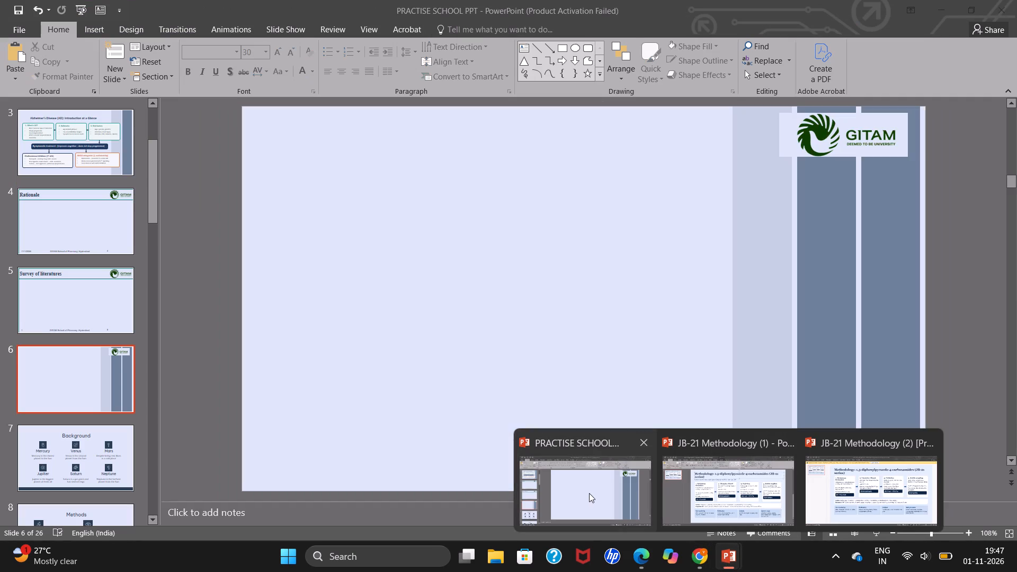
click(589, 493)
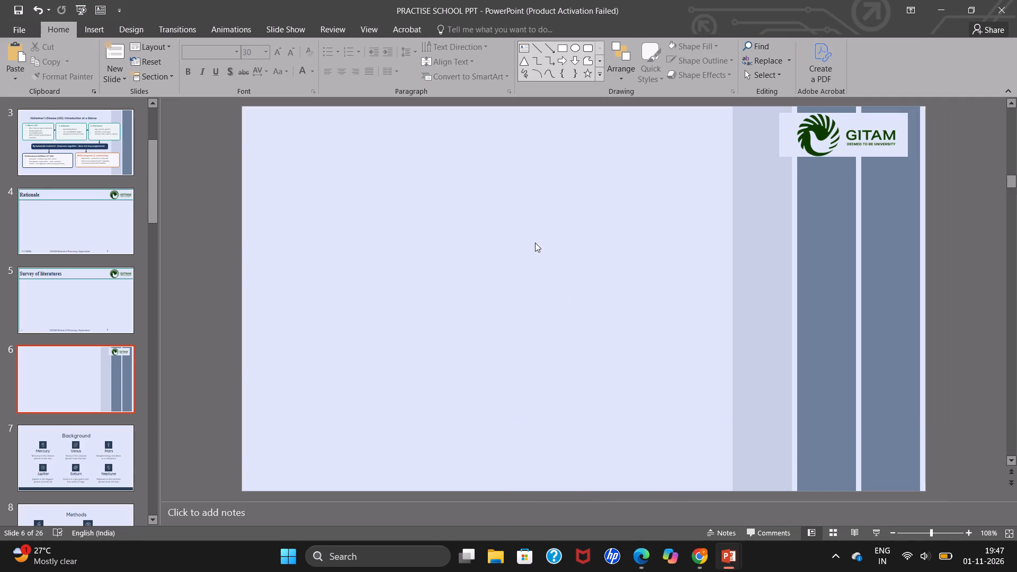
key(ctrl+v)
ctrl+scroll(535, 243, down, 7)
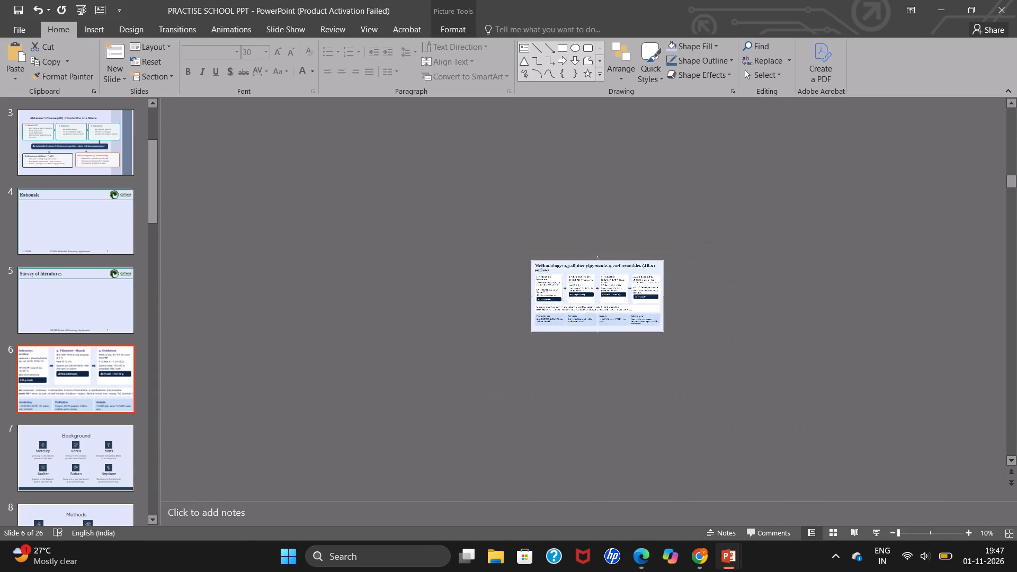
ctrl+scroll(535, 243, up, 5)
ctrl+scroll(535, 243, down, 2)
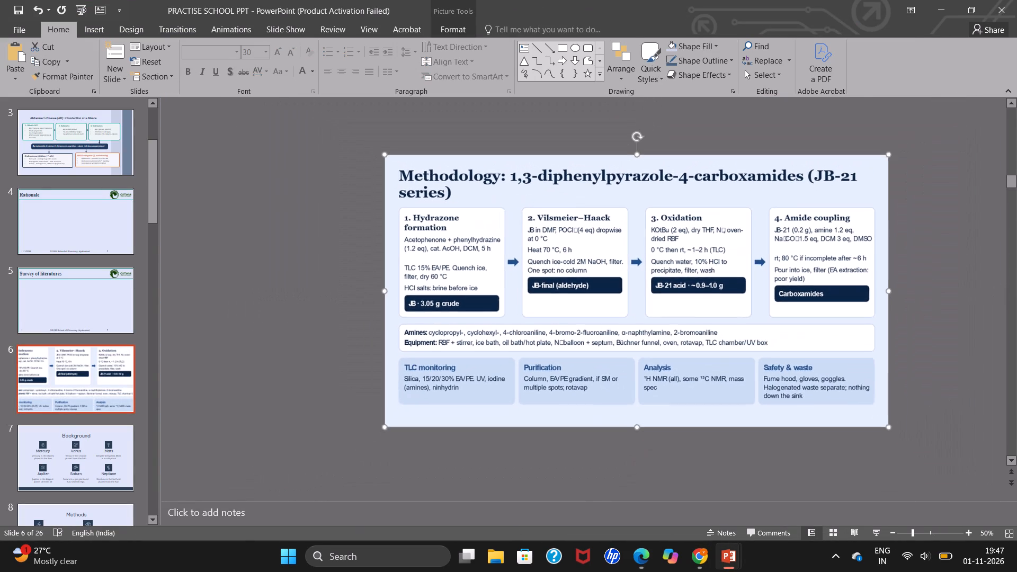
Cut the pasted Methodology picture from slide 6, leaving only the slide's background and GITAM logo.
right_click(535, 243)
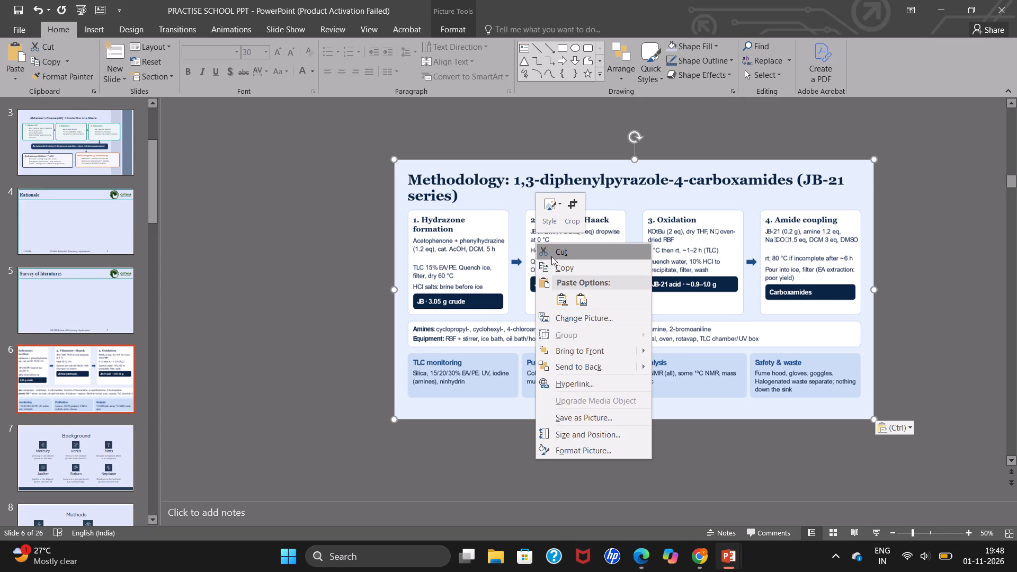
click(551, 256)
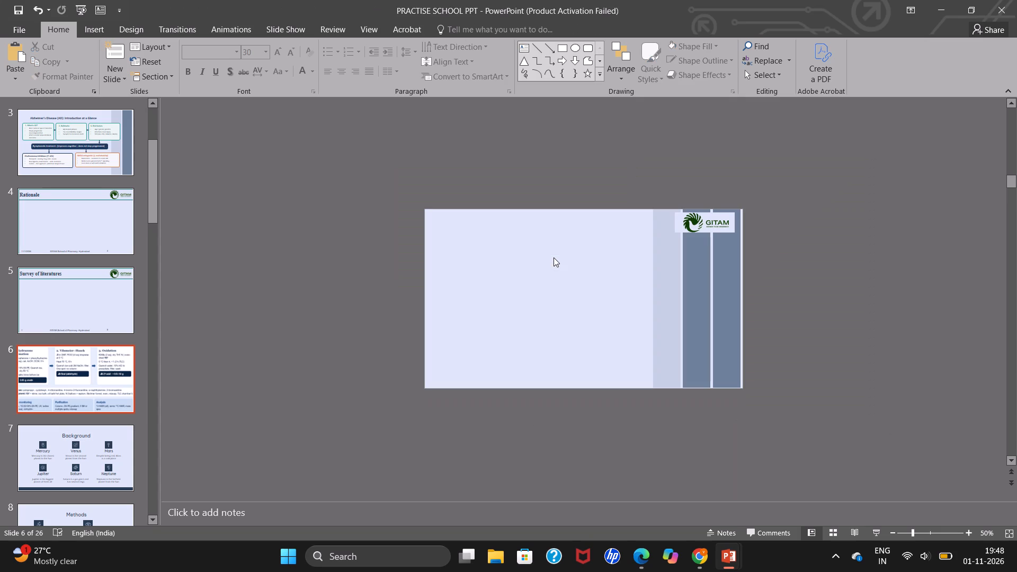
ctrl+scroll(542, 259, up, 2)
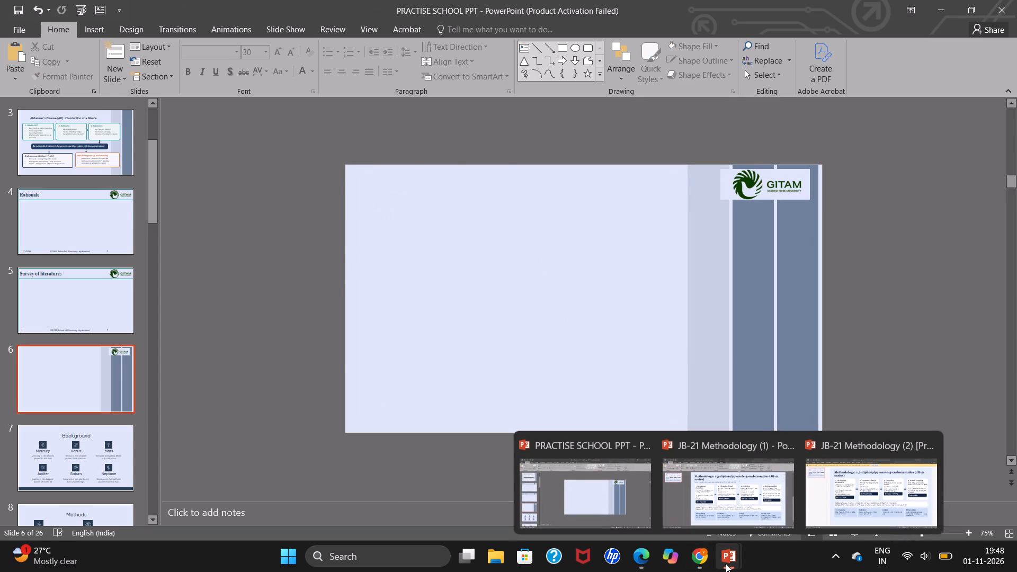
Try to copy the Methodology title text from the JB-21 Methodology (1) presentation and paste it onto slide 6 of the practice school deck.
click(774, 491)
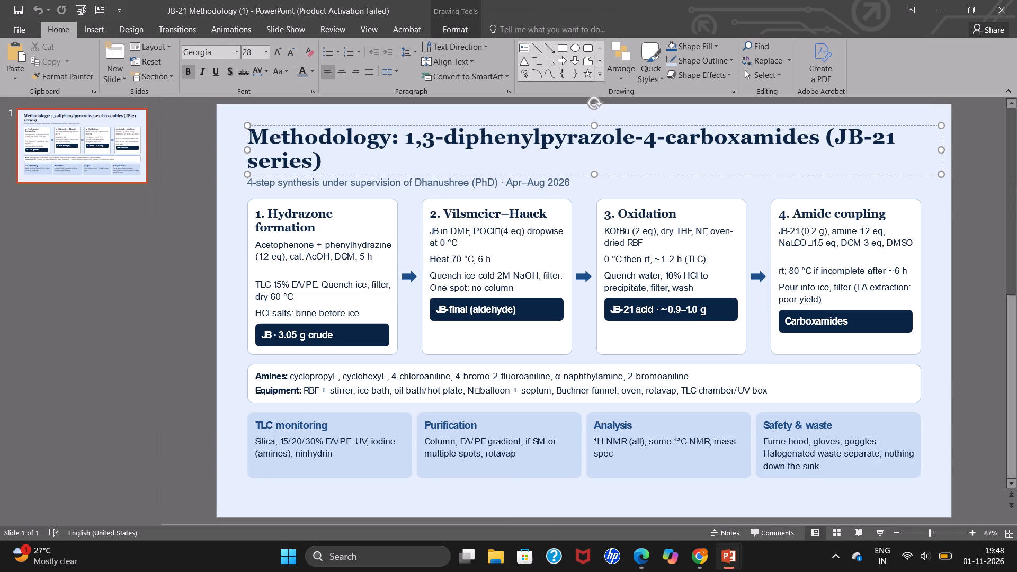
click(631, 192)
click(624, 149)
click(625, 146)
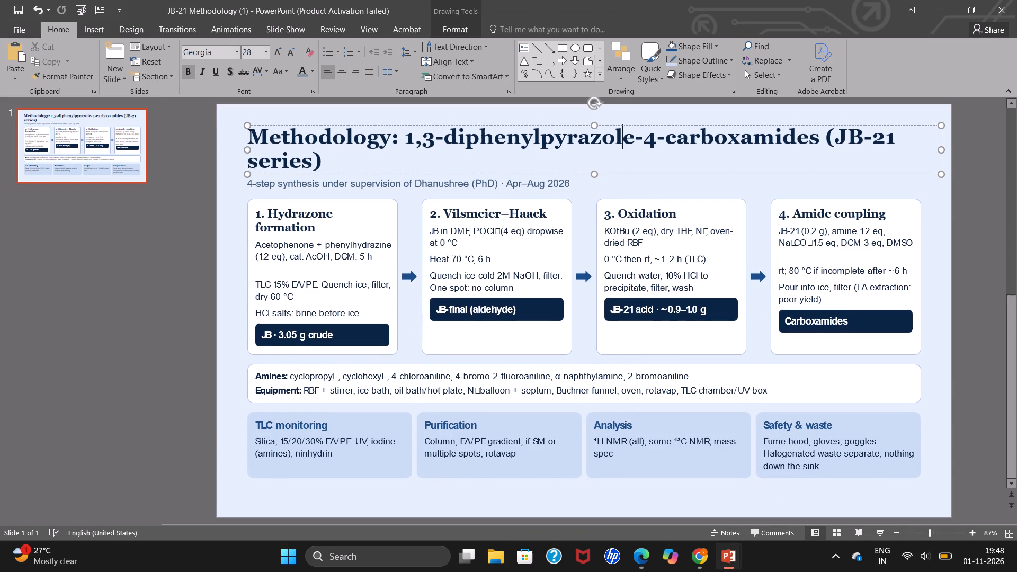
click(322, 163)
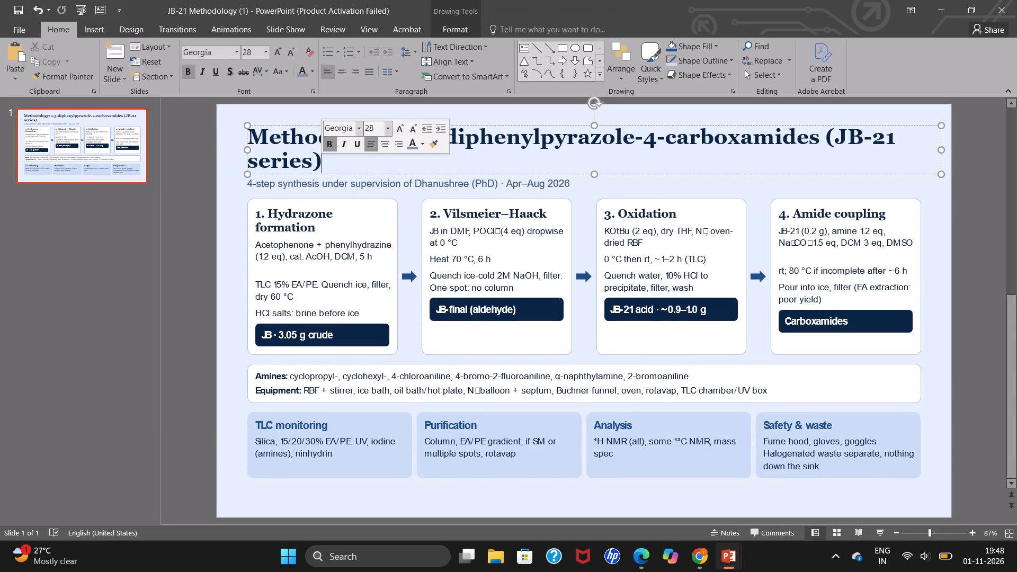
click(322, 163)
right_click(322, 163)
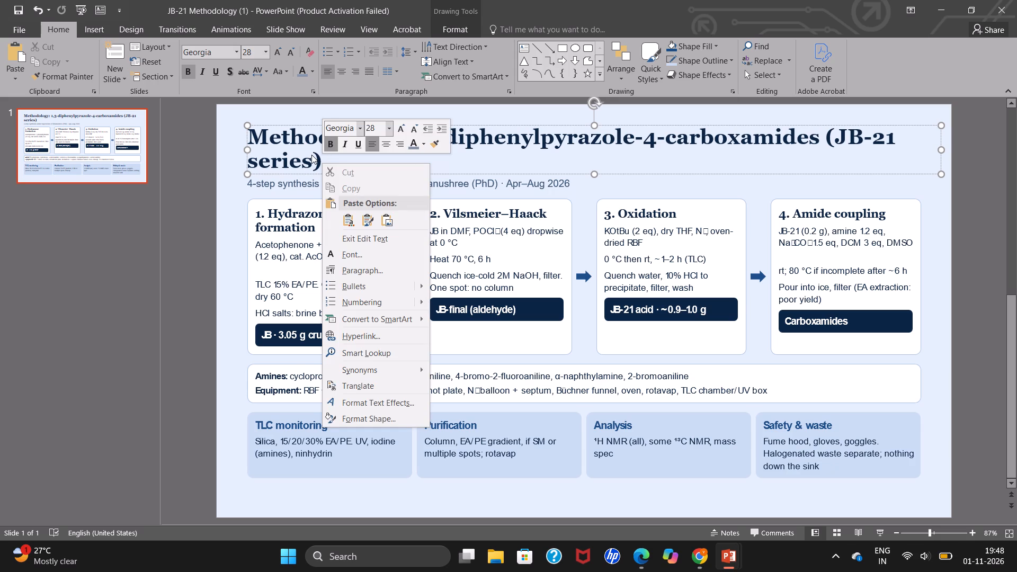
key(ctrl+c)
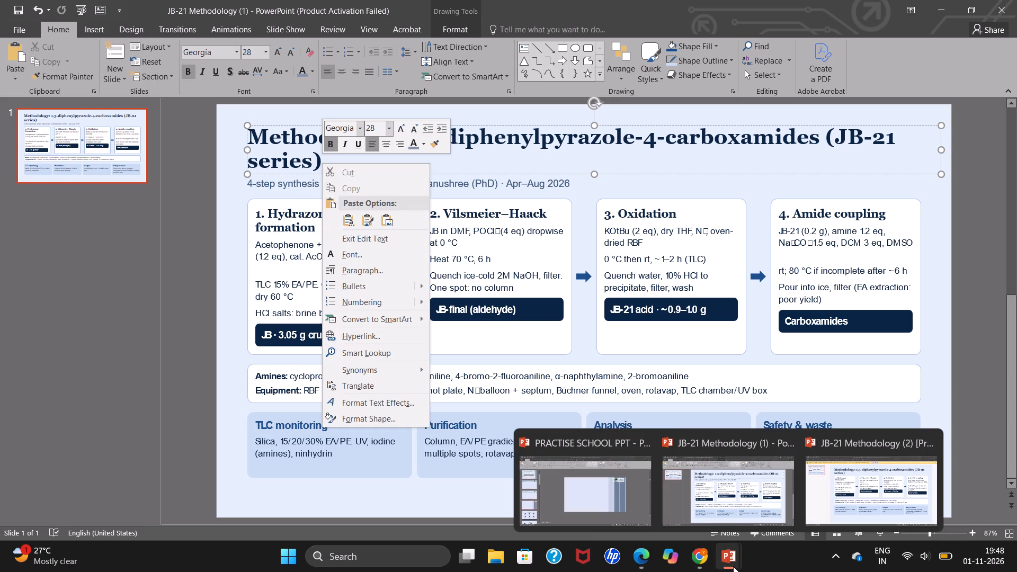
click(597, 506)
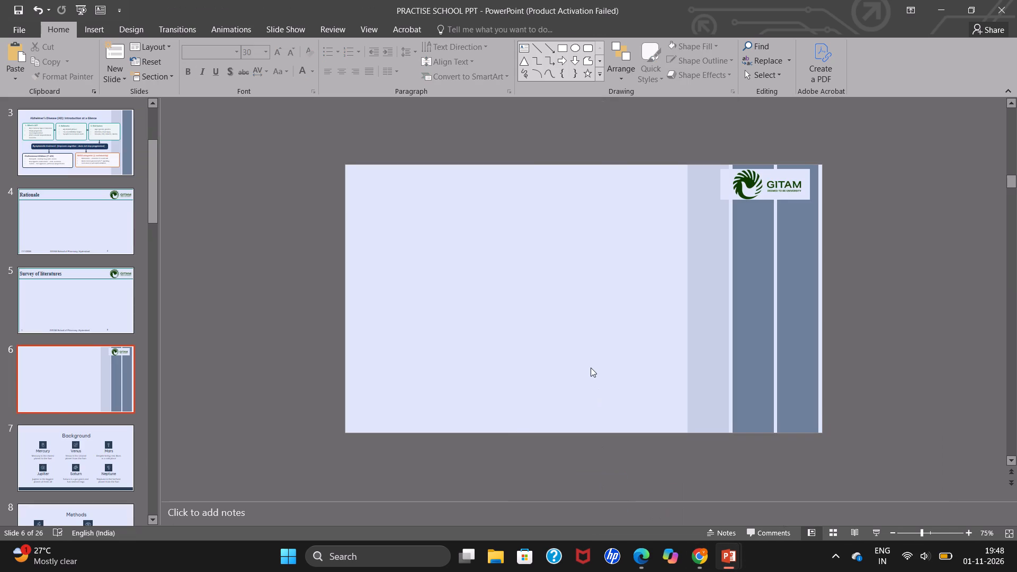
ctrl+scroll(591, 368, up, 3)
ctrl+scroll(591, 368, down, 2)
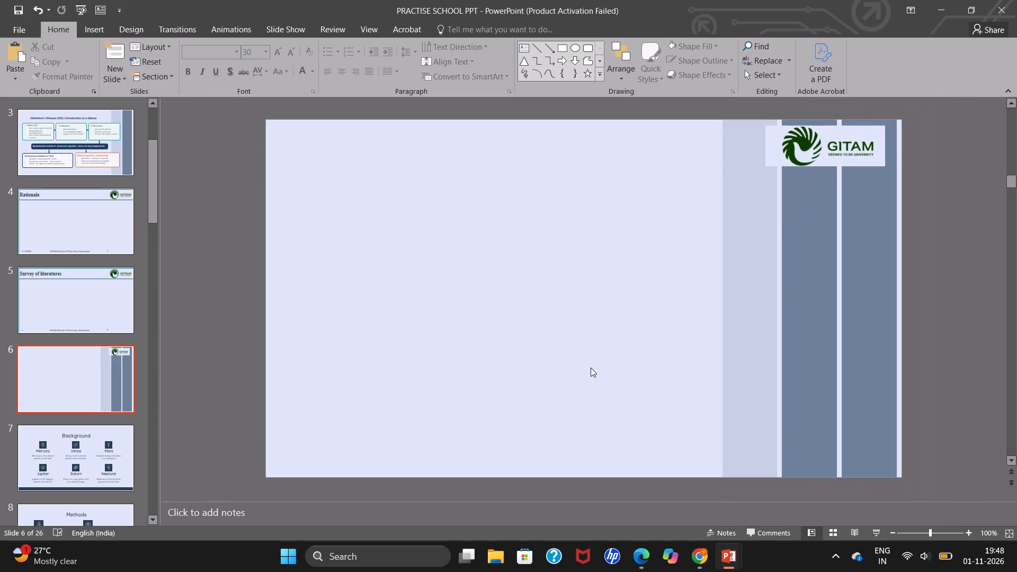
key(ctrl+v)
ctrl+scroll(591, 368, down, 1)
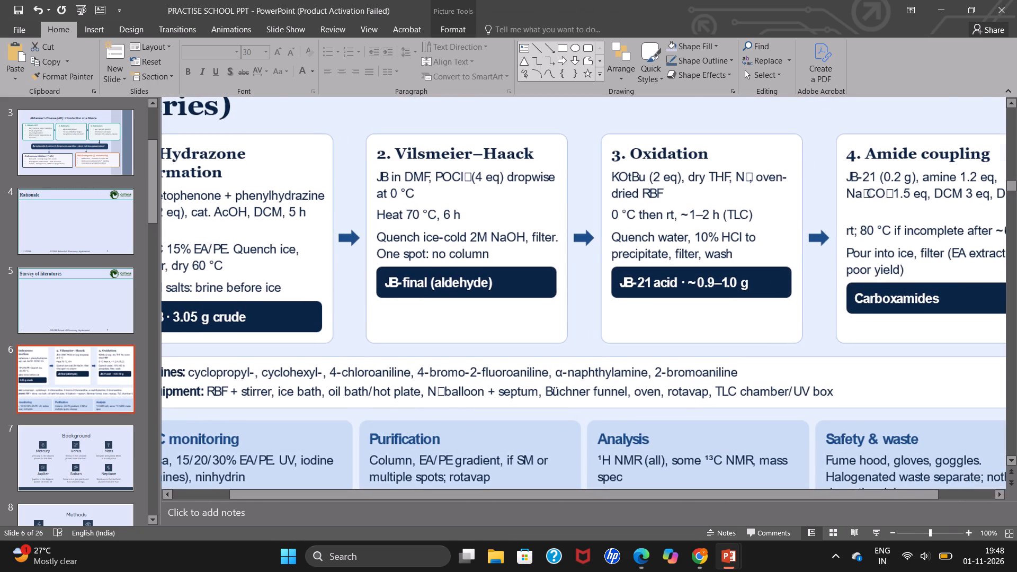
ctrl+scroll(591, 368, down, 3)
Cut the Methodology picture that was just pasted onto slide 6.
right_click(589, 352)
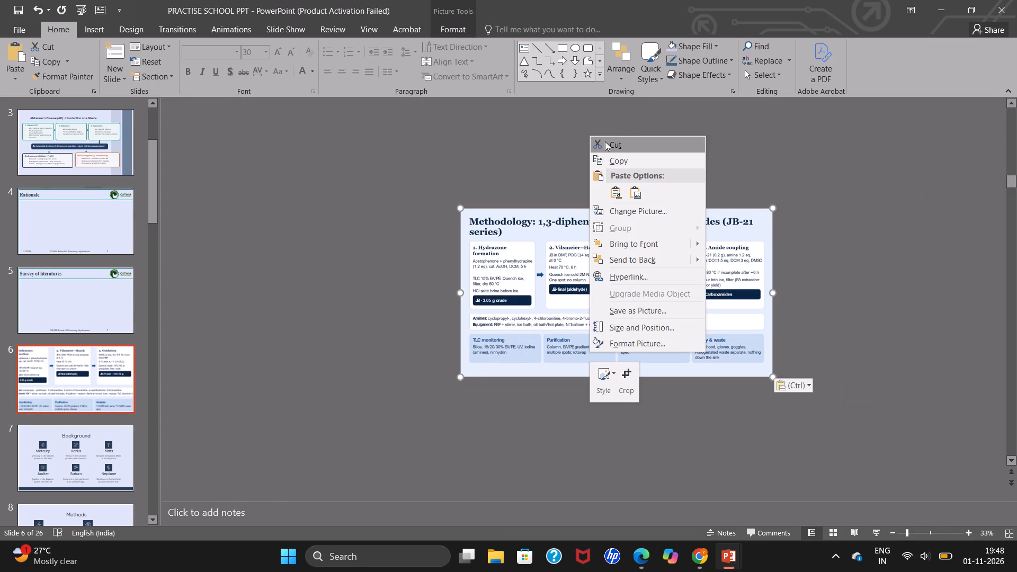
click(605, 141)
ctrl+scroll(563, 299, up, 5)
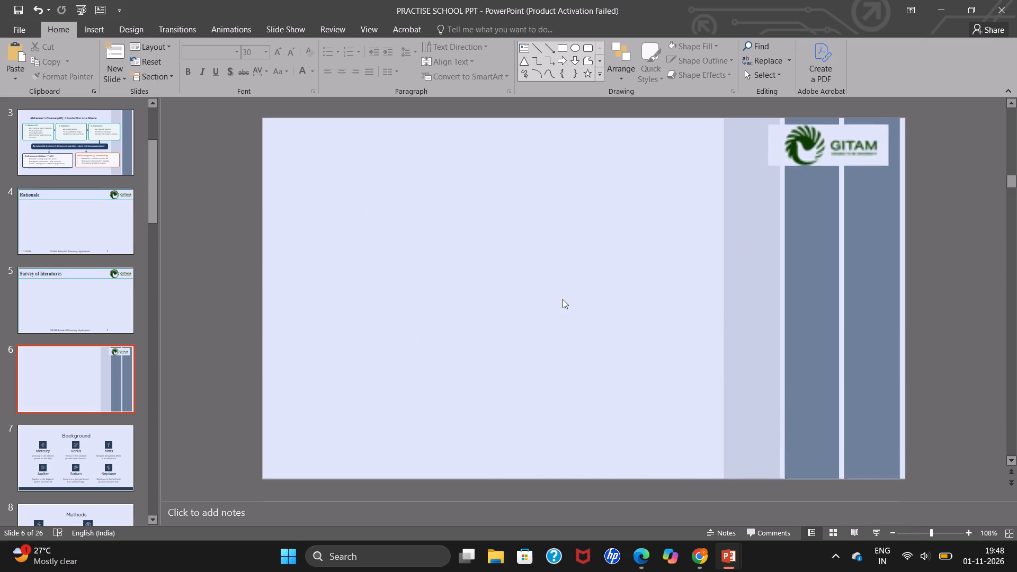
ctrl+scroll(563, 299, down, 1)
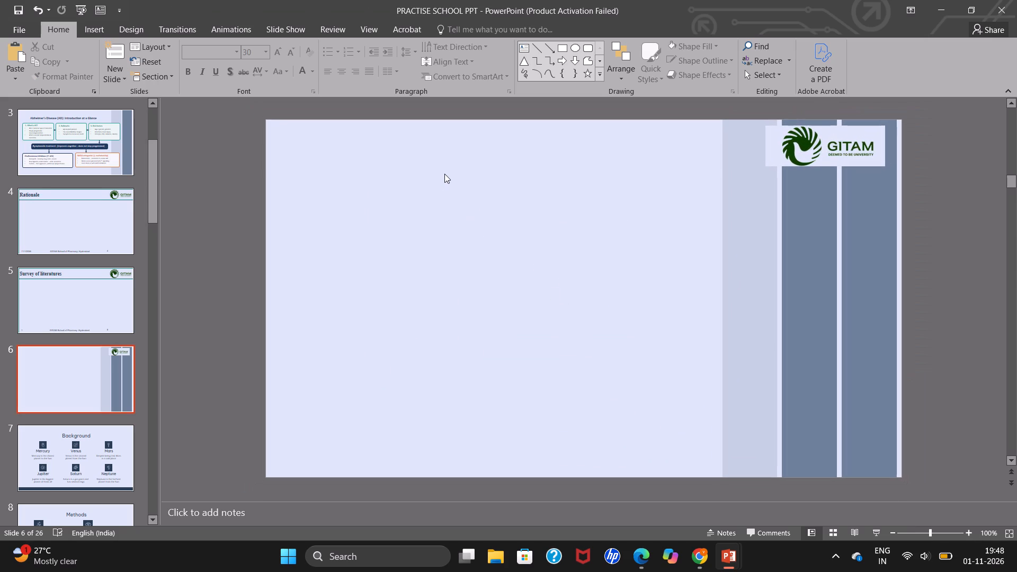
Copy the whole Methodology title text box from the JB-21 Methodology (1) presentation and paste it onto slide 6 of the practice school deck.
click(444, 174)
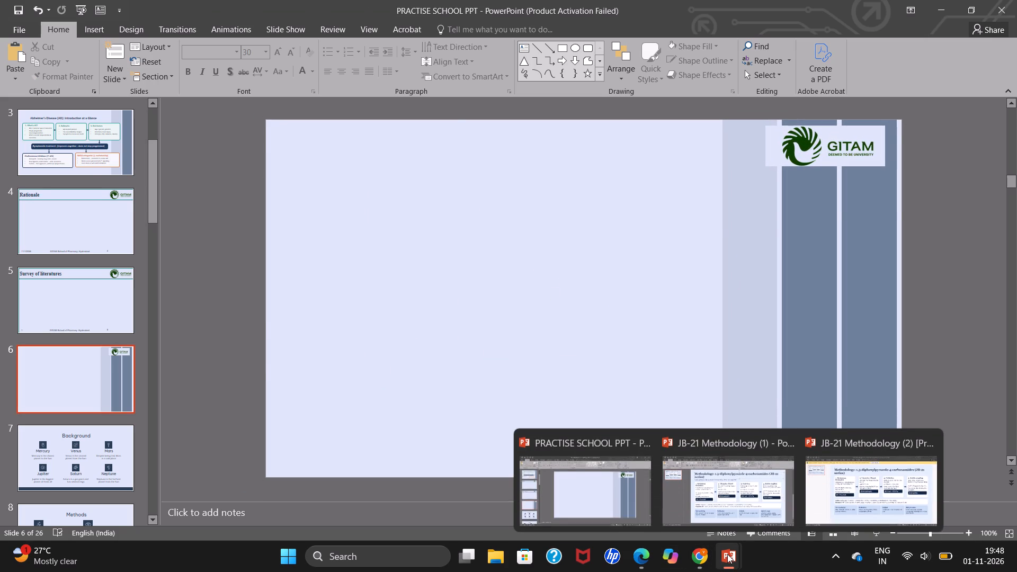
click(704, 502)
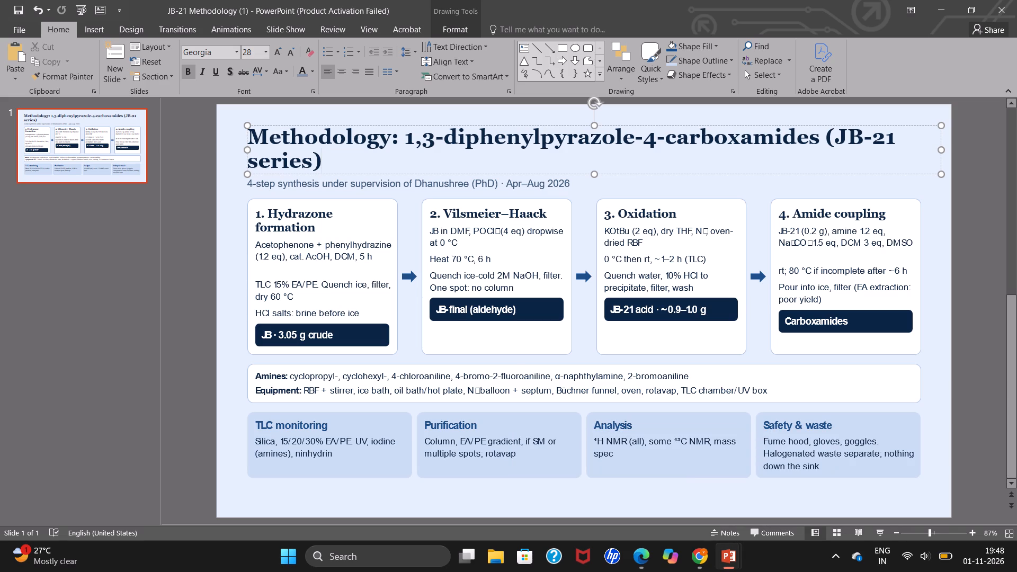
click(508, 148)
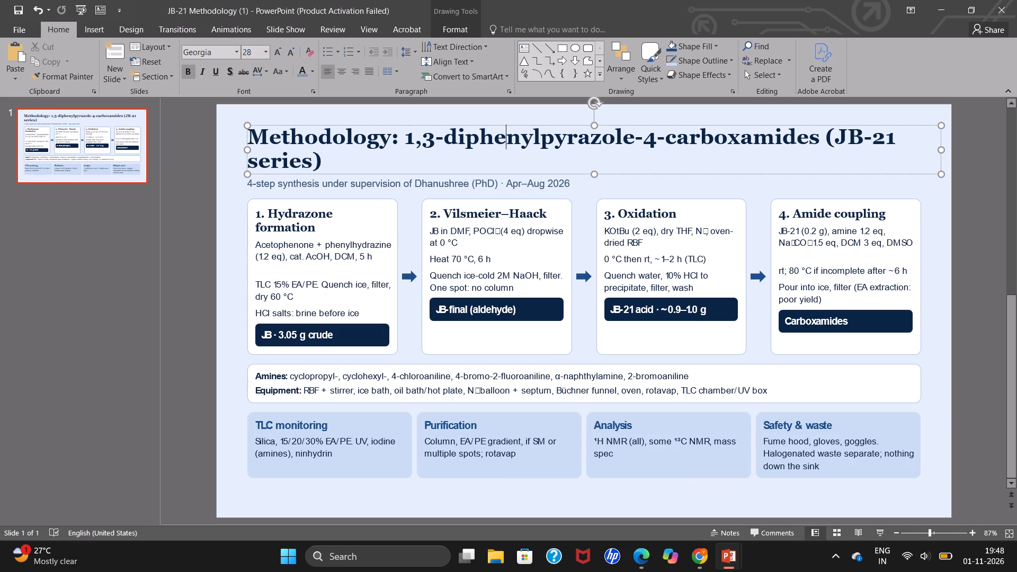
click(735, 128)
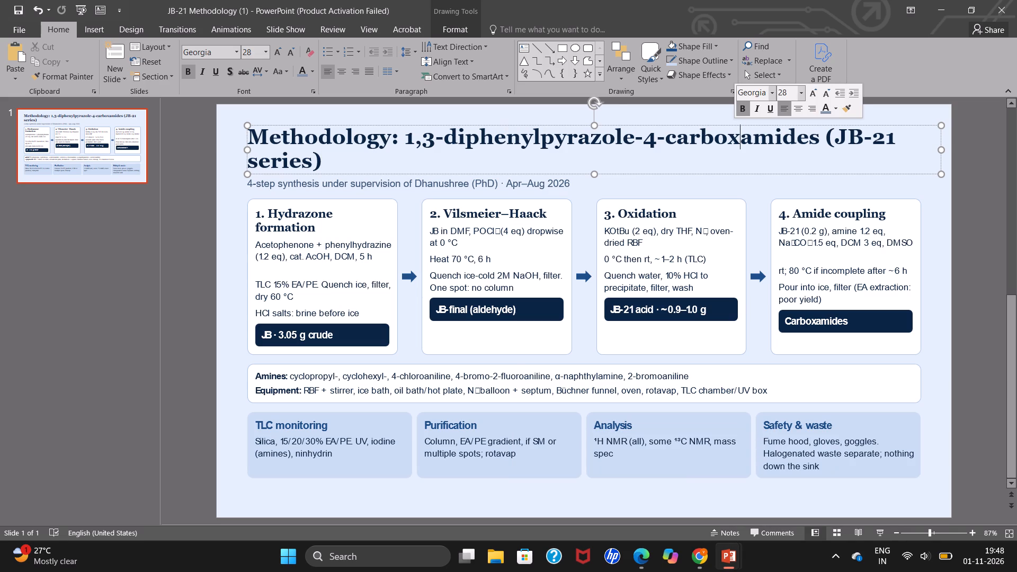
click(733, 124)
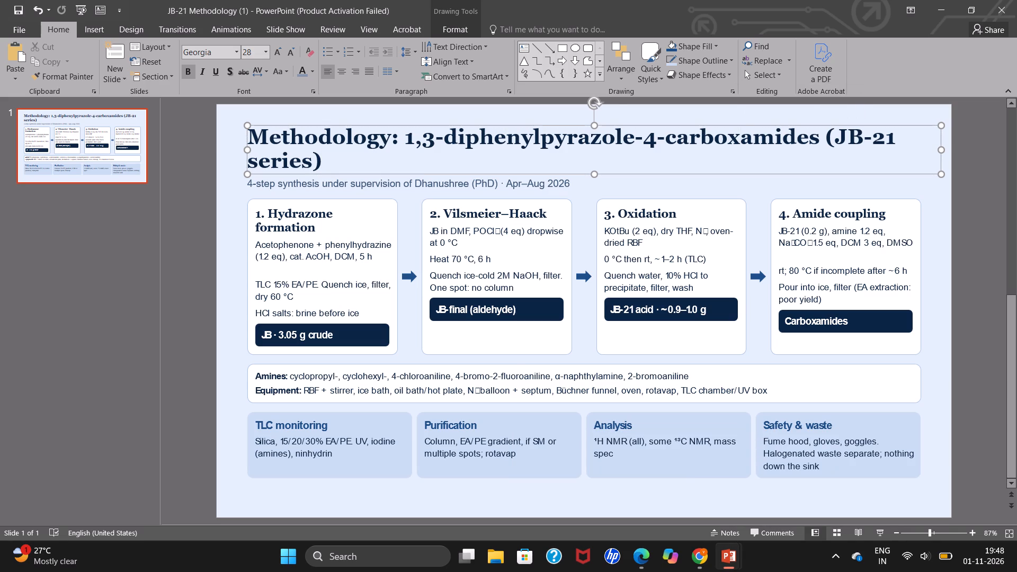
key(ctrl+c)
click(610, 489)
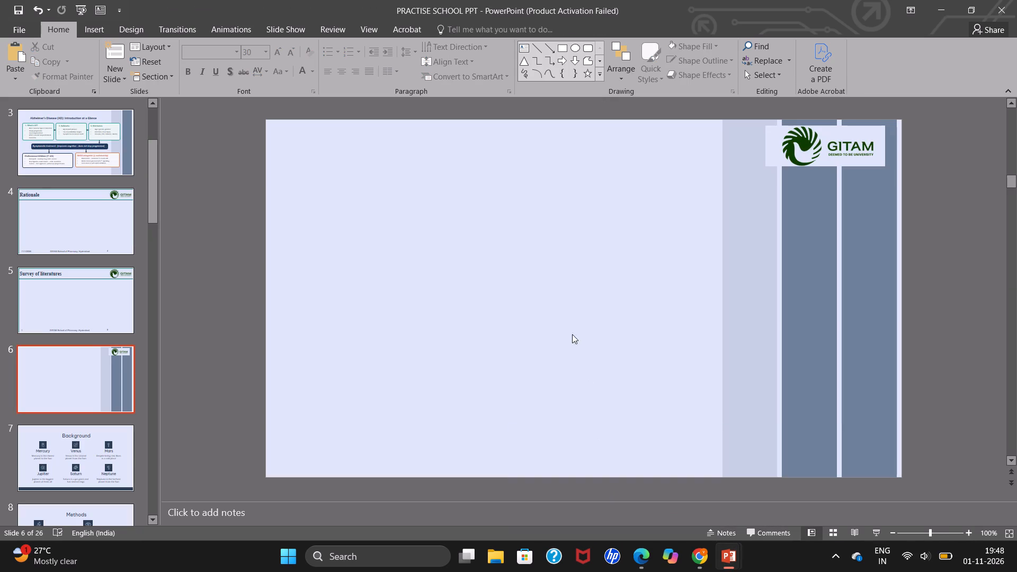
key(ctrl+v)
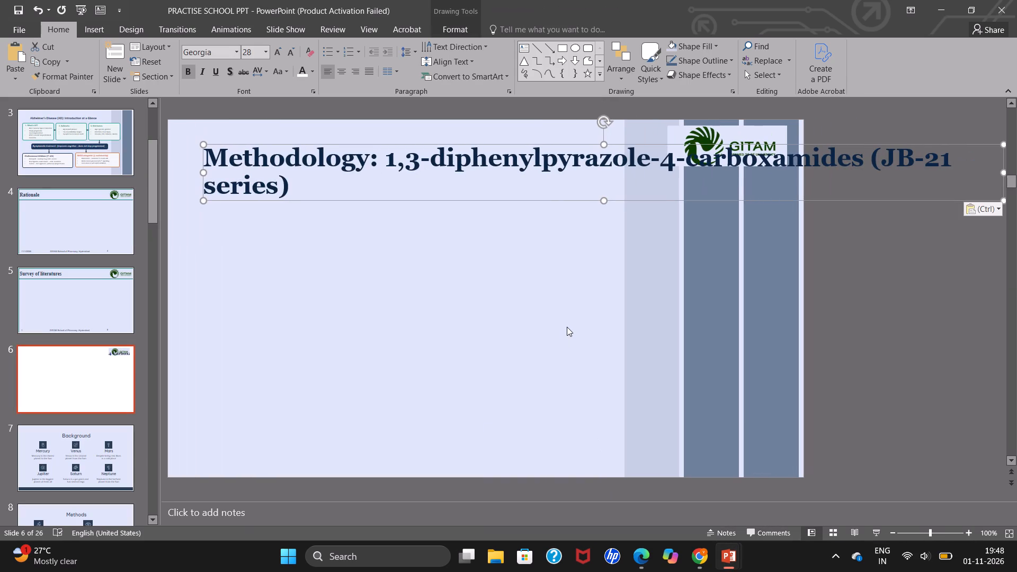
Resize the pasted title box on slide 6 to fit within the slide's width, with the Methodology title on two lines.
drag(1005, 200, 993, 201)
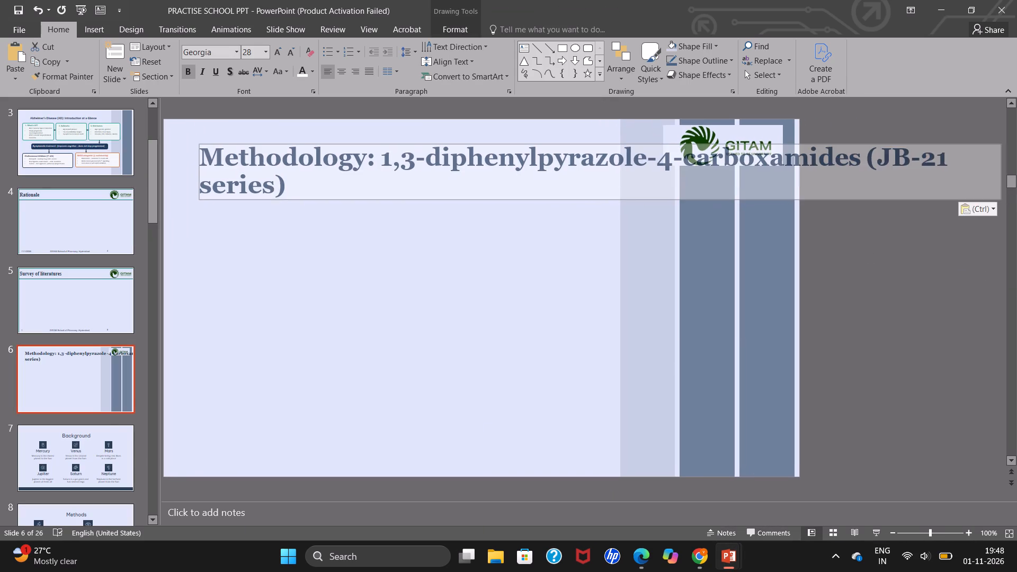
drag(993, 201, 978, 200)
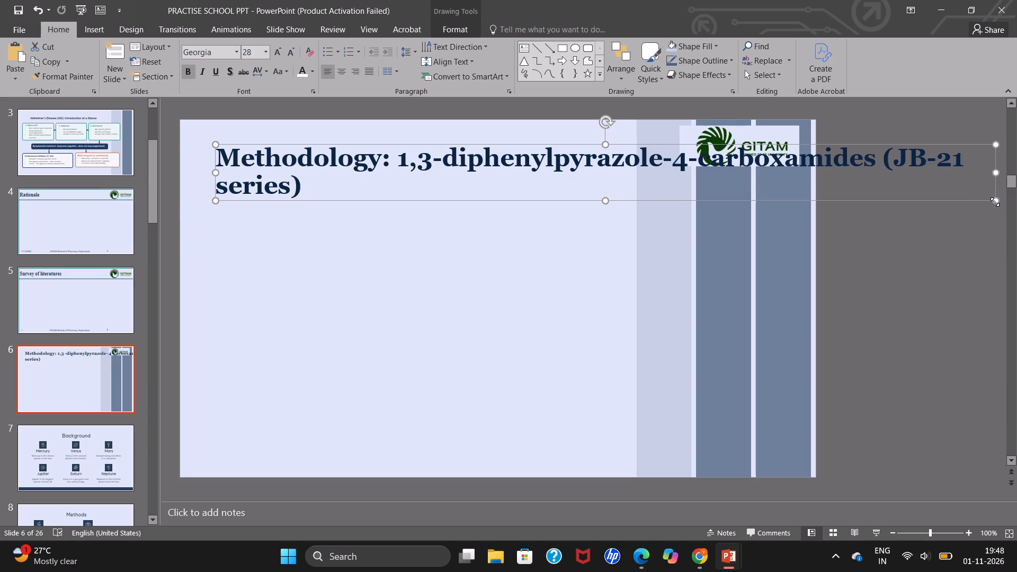
drag(994, 202, 696, 183)
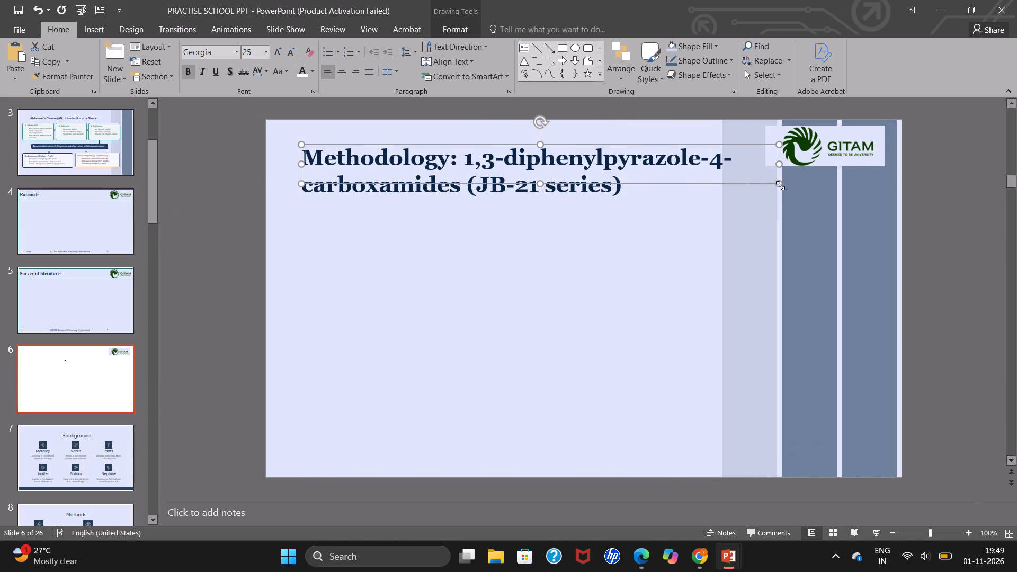
drag(782, 185, 698, 198)
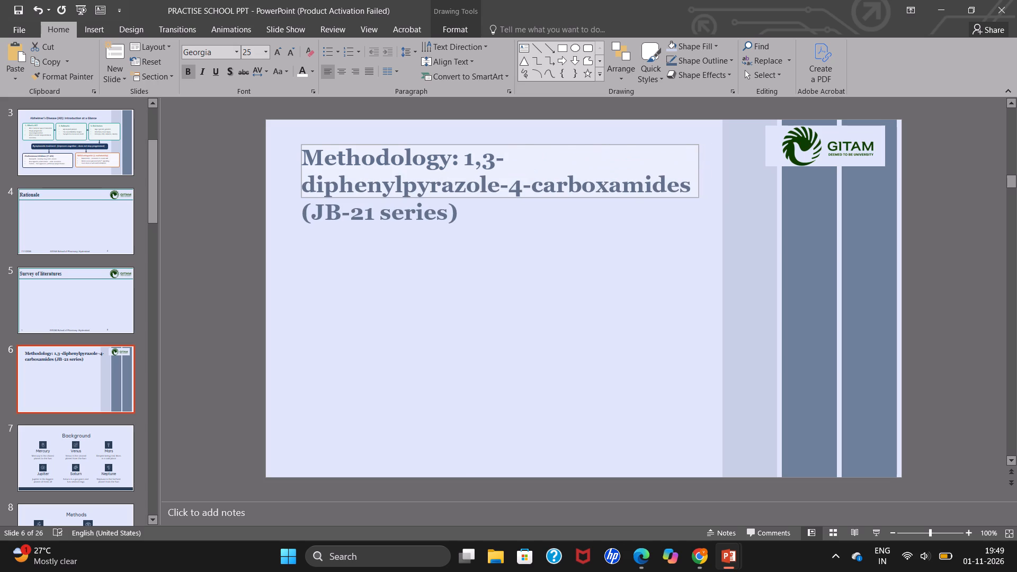
drag(698, 198, 768, 204)
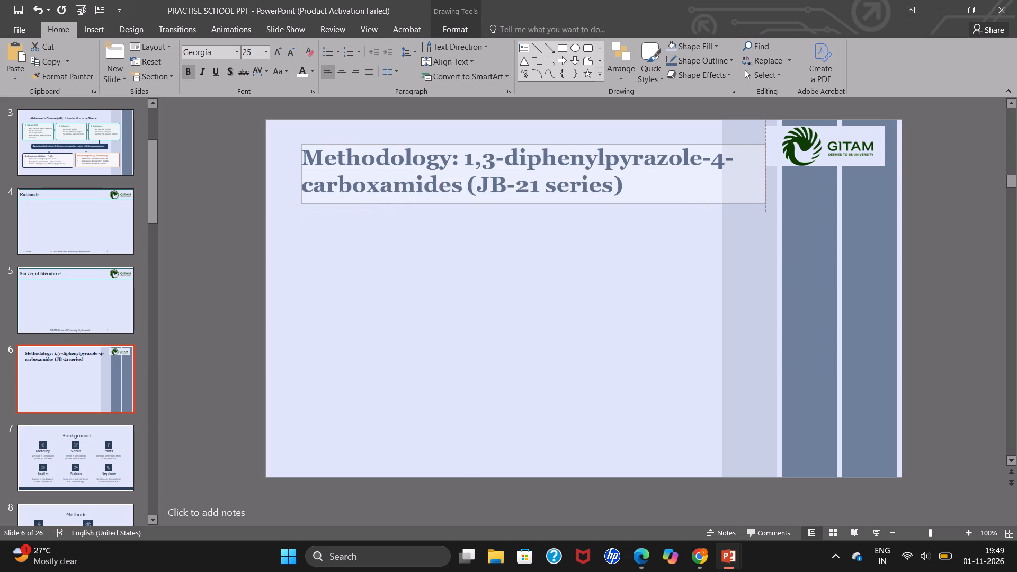
drag(768, 204, 765, 204)
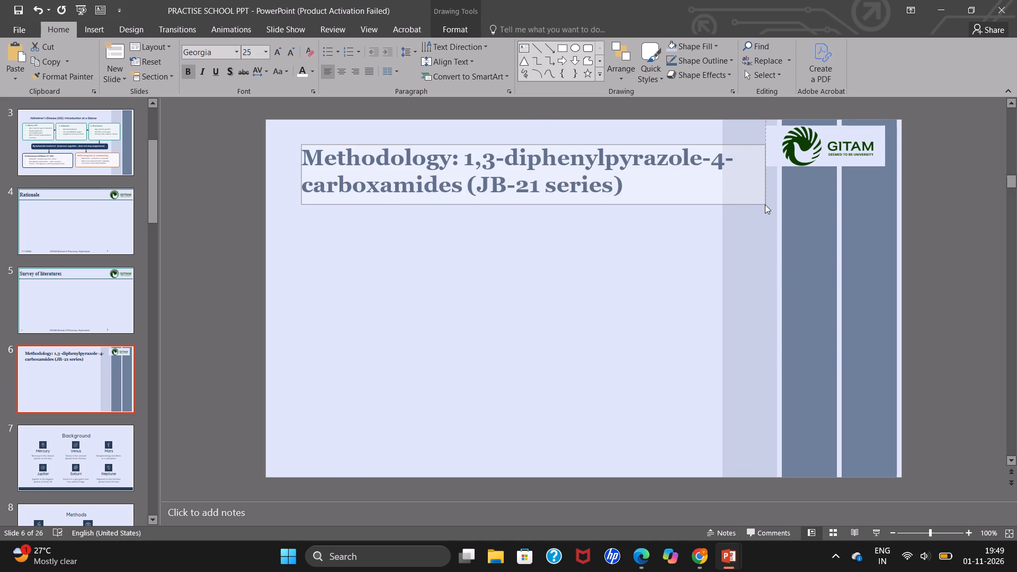
click(765, 204)
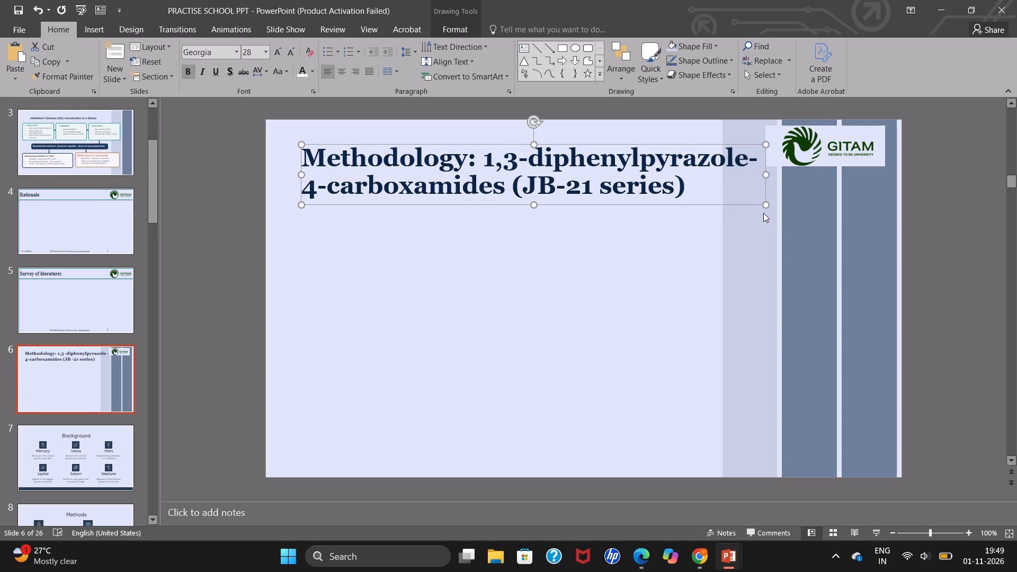
drag(766, 205, 735, 207)
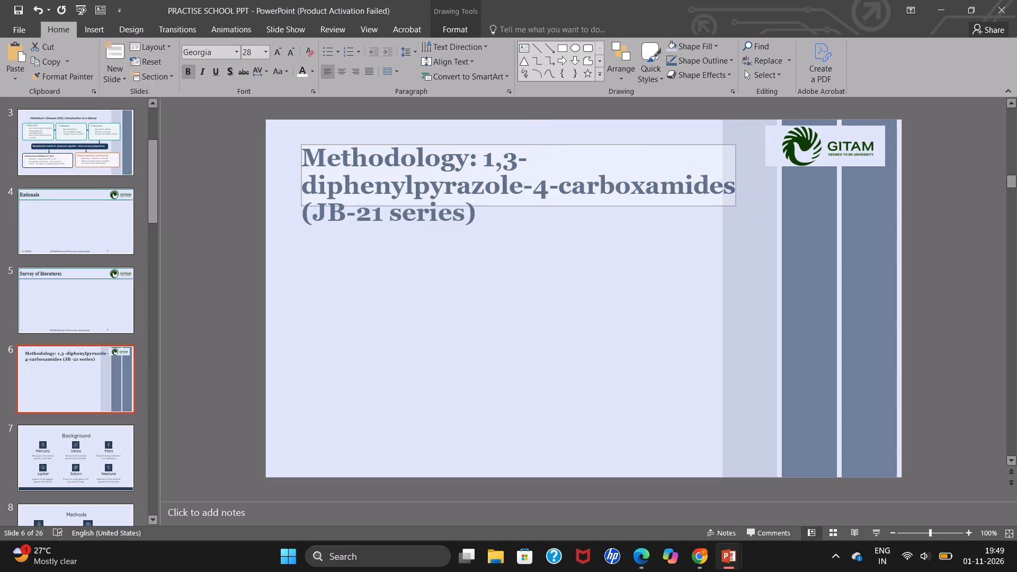
drag(735, 207, 797, 229)
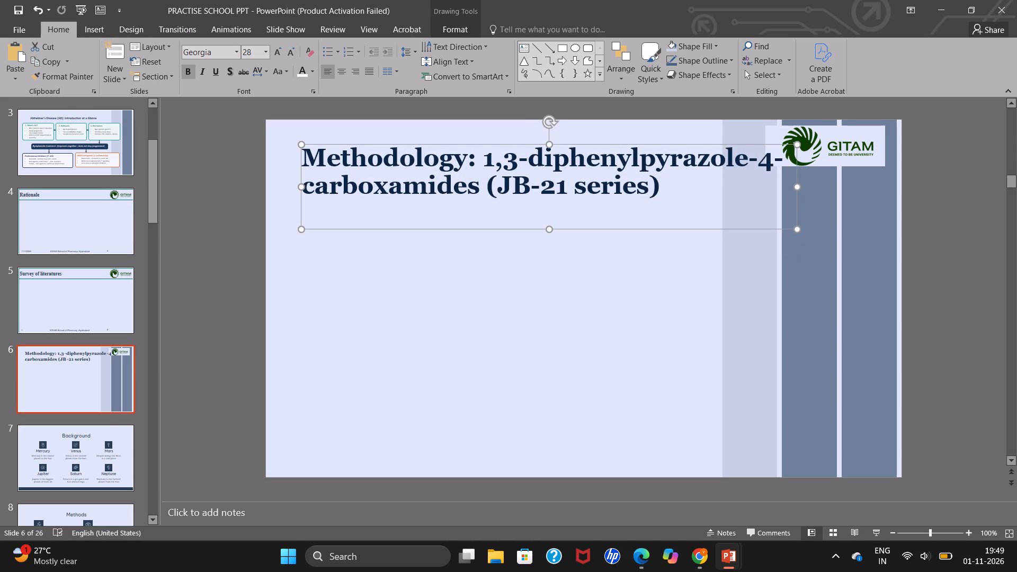
Move the Methodology title box closer to slide 6's upper-left corner so its text clears the GITAM logo.
drag(755, 233, 734, 229)
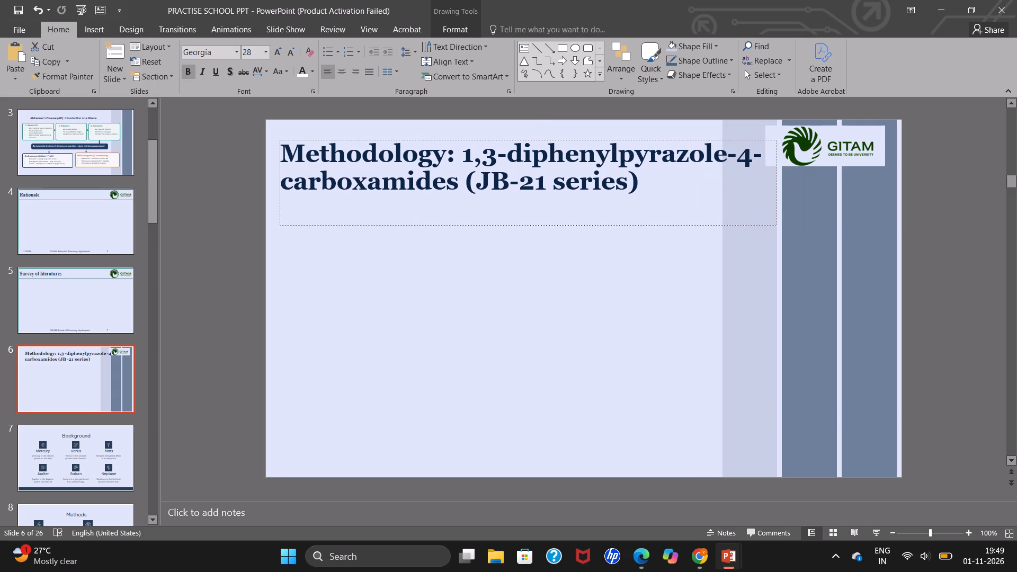
drag(734, 229, 734, 224)
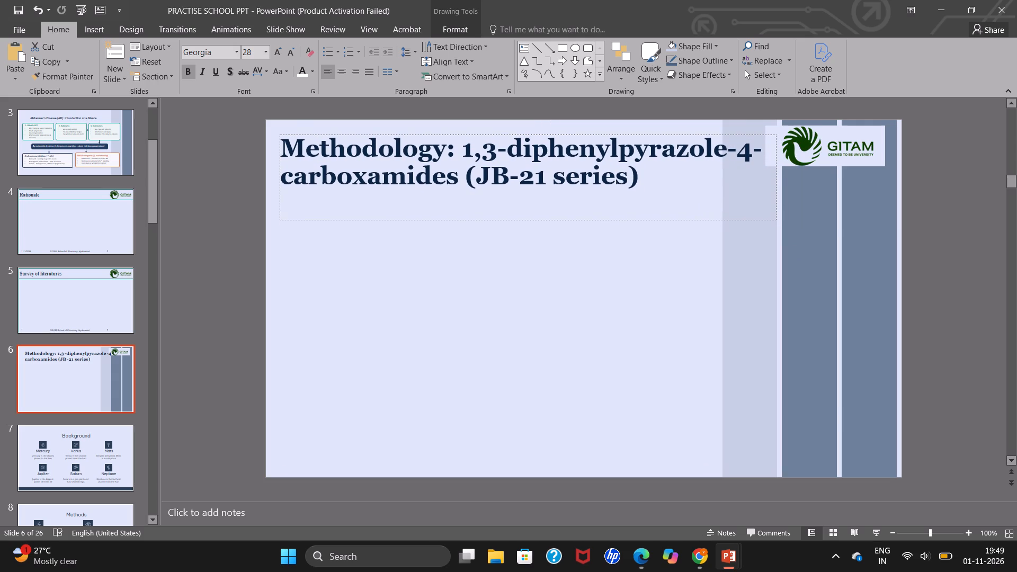
click(741, 255)
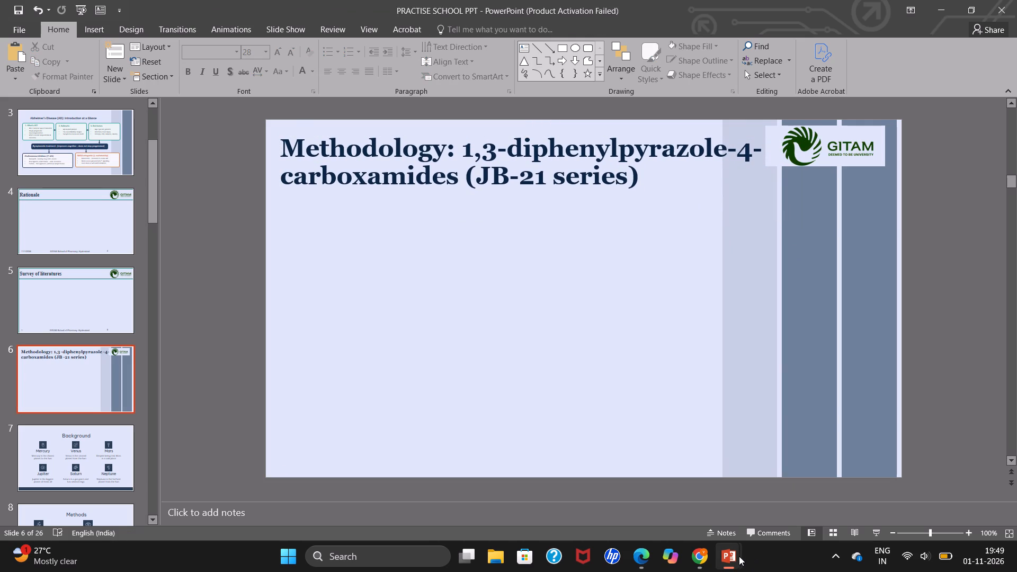
Copy the white card shape behind "1. Hydrazone formation" from the JB-21 Methodology (1) presentation and paste it onto slide 6 of the practice school deck.
click(745, 529)
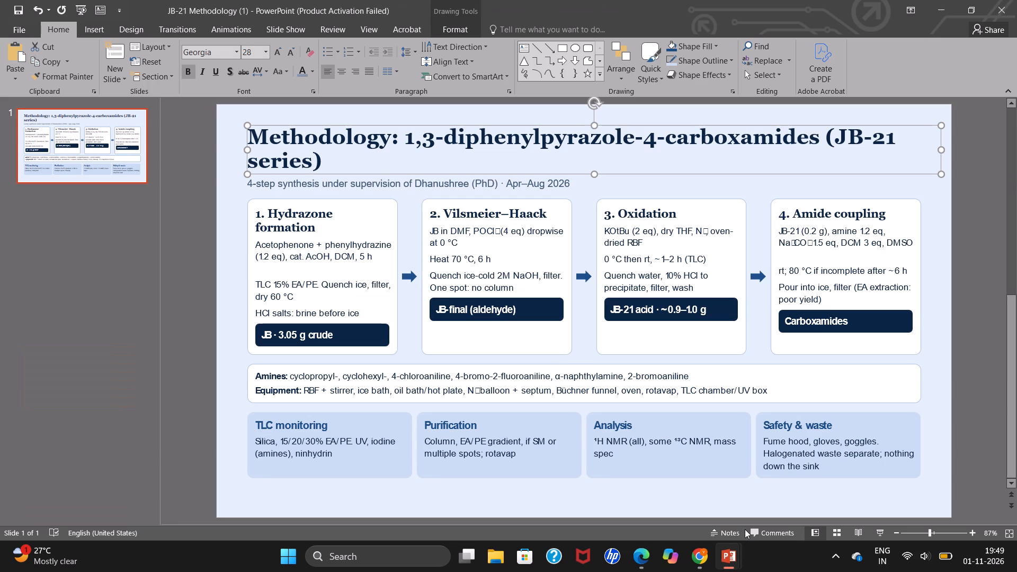
click(391, 222)
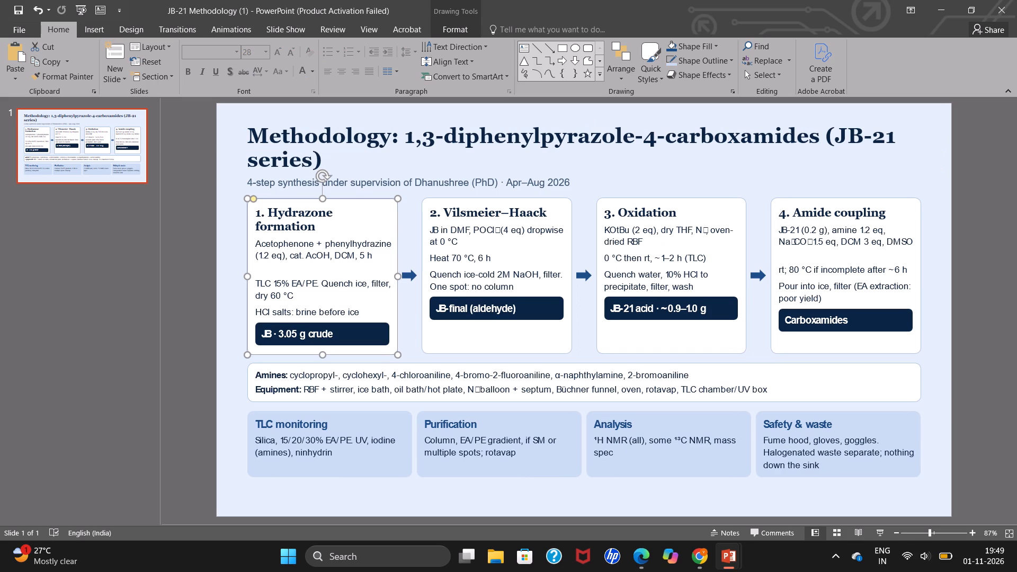
click(391, 222)
key(ctrl+c)
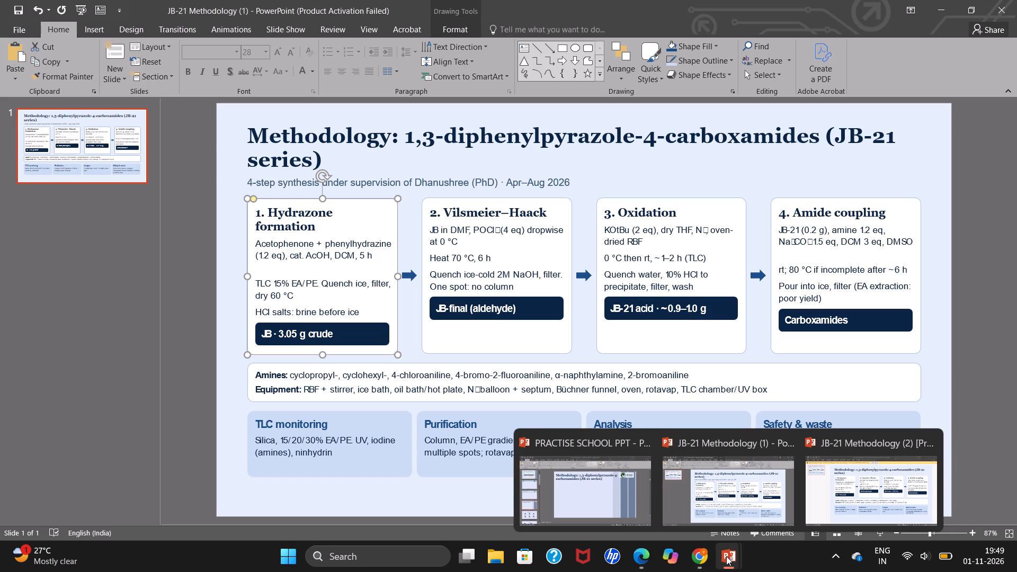
click(576, 457)
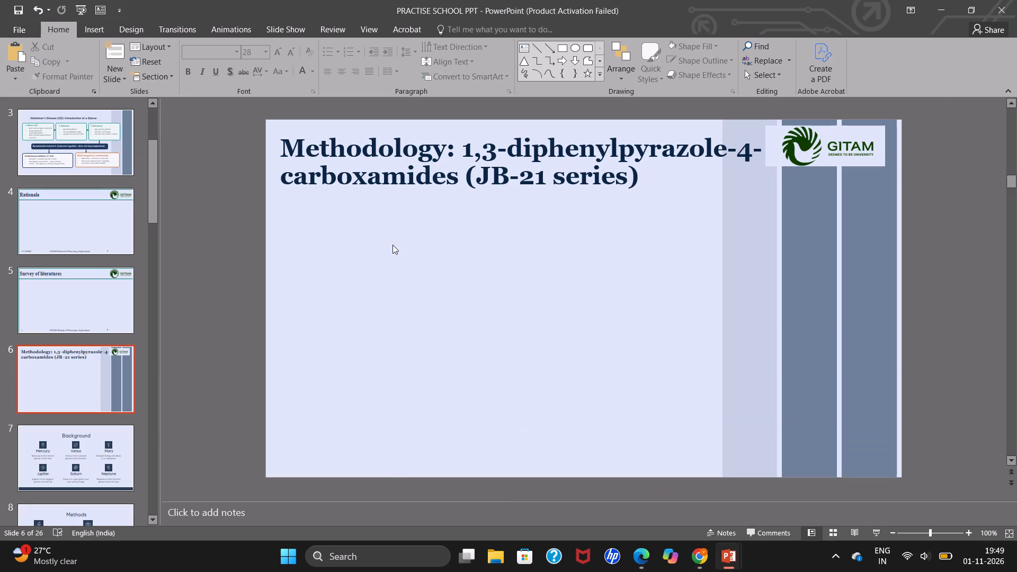
key(ctrl+v)
Place the pasted white card just below the Methodology title, aligned with its left edge, and shrink it to about a fifth of the slide's width.
drag(393, 260, 371, 227)
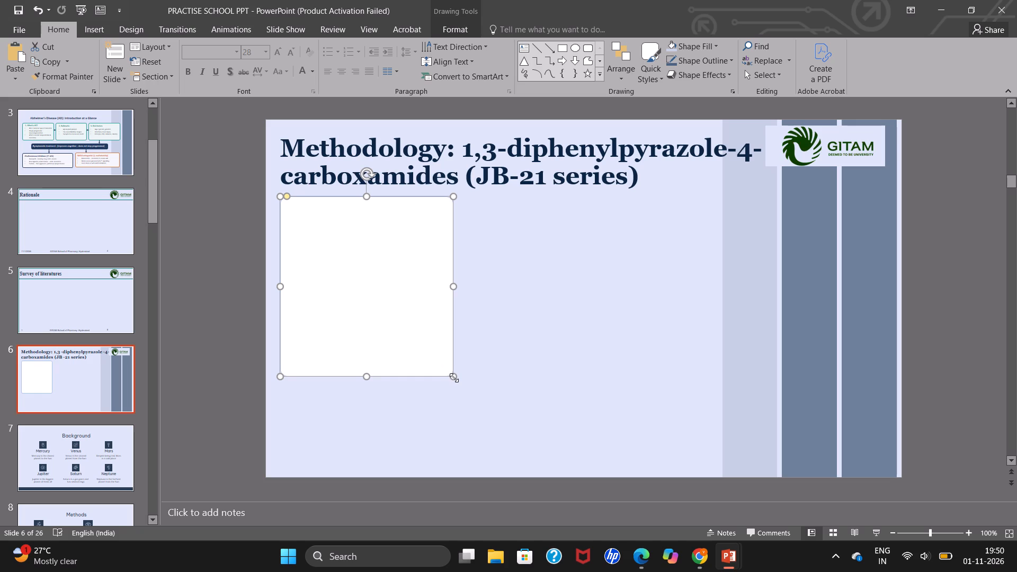
drag(454, 378, 421, 328)
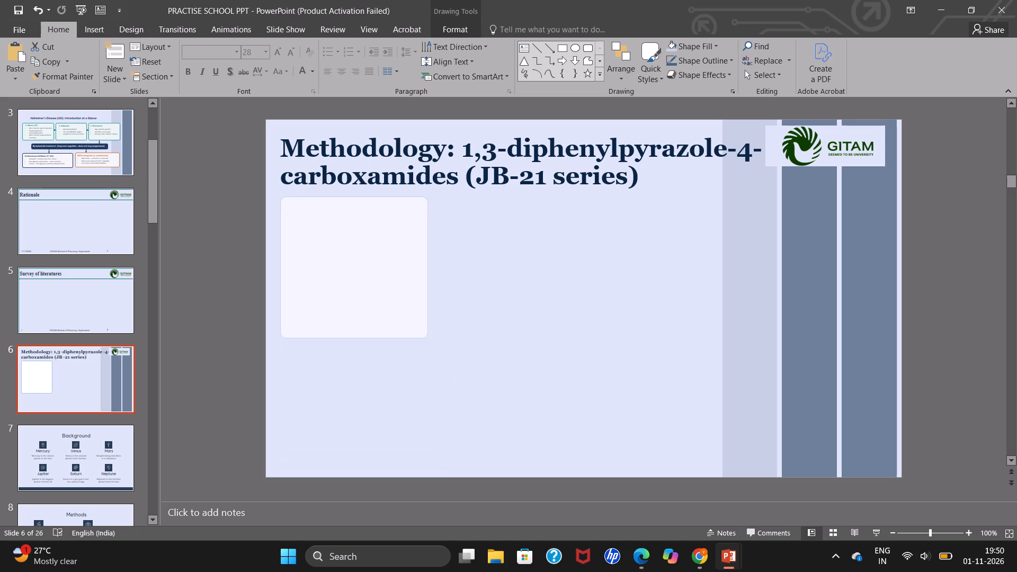
drag(421, 328, 407, 298)
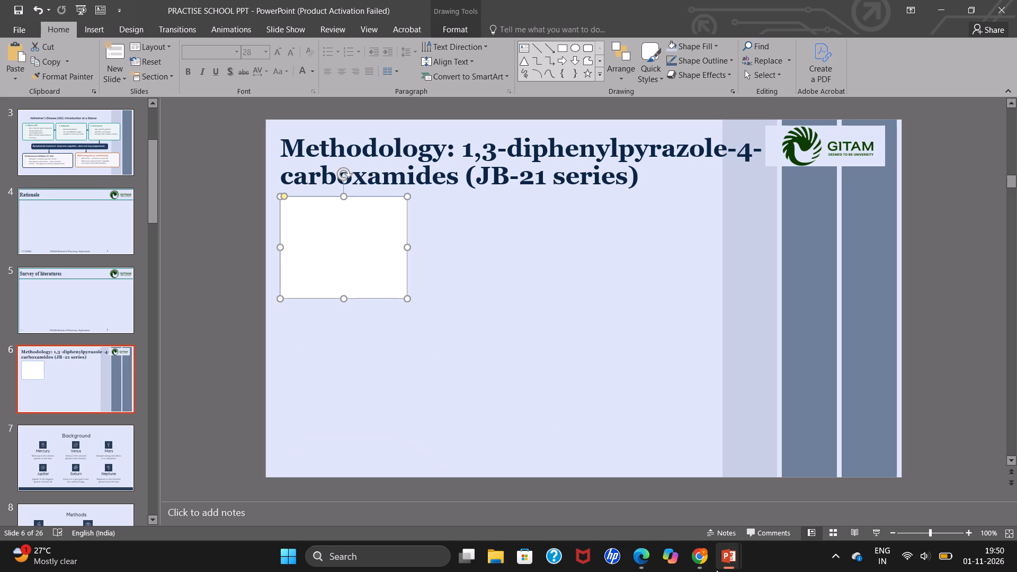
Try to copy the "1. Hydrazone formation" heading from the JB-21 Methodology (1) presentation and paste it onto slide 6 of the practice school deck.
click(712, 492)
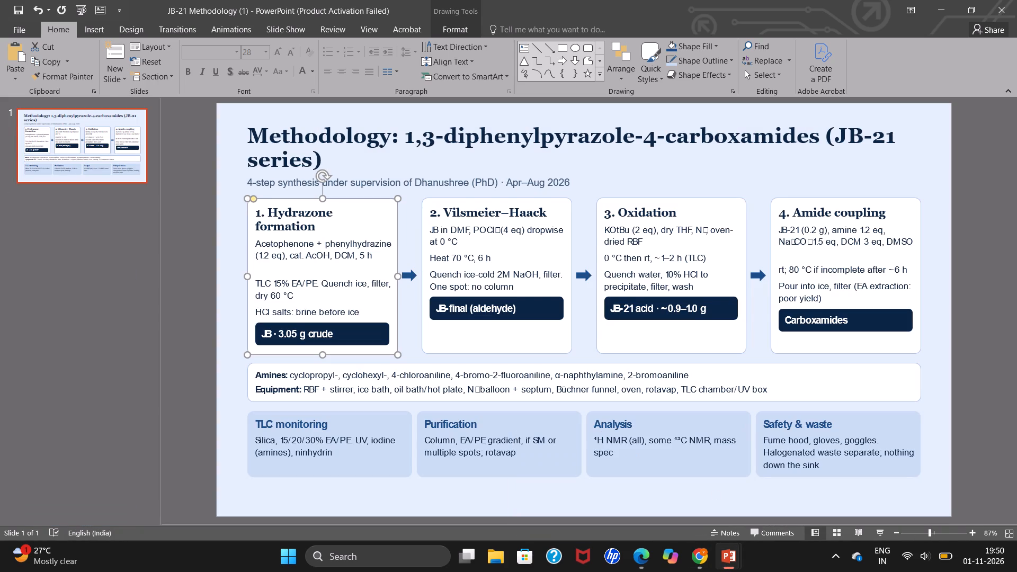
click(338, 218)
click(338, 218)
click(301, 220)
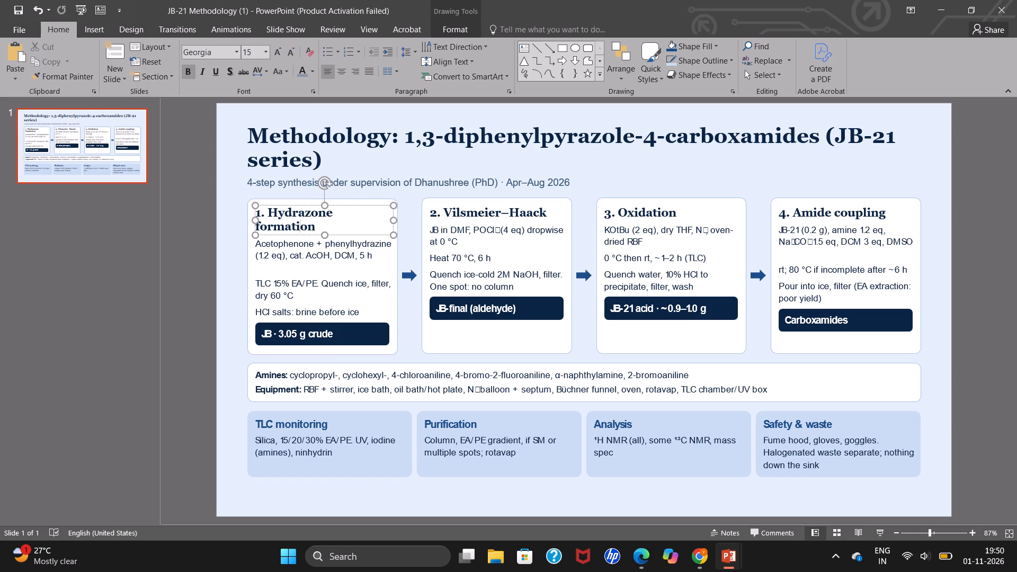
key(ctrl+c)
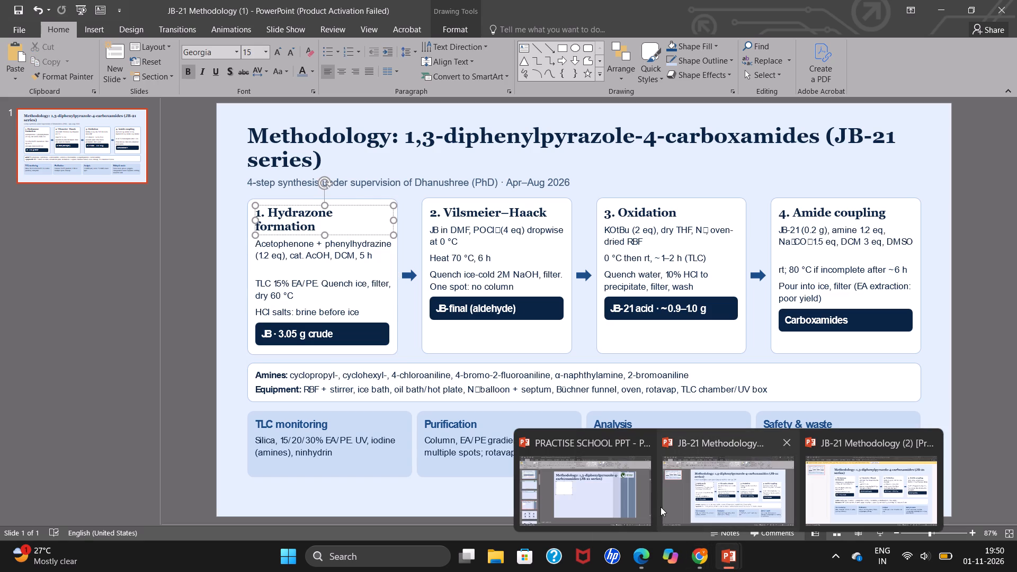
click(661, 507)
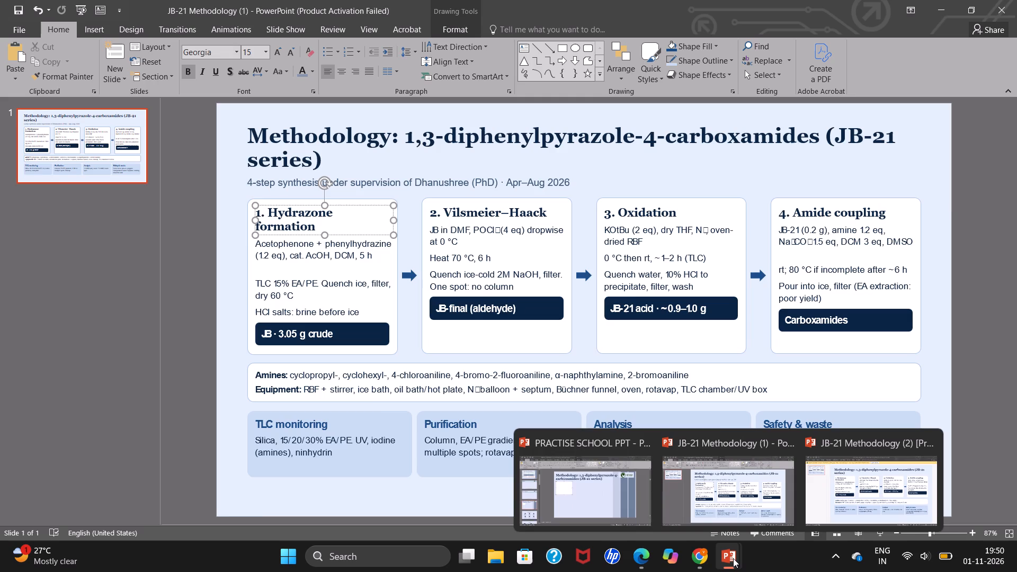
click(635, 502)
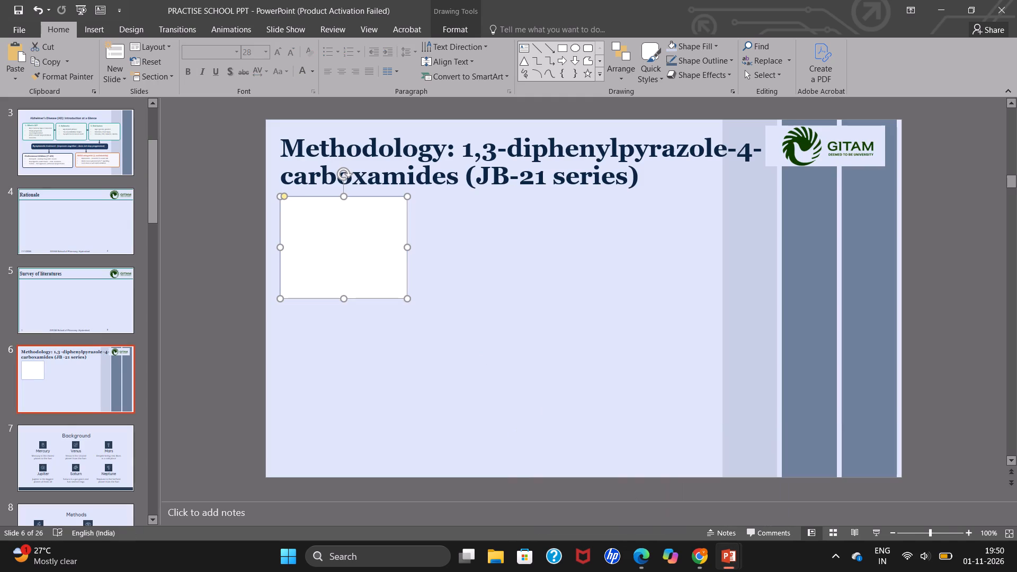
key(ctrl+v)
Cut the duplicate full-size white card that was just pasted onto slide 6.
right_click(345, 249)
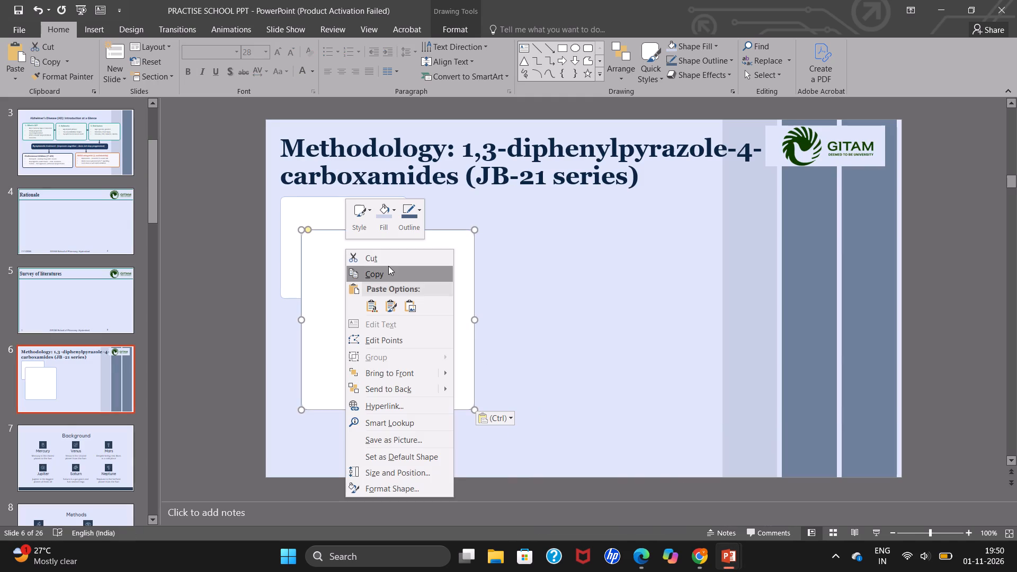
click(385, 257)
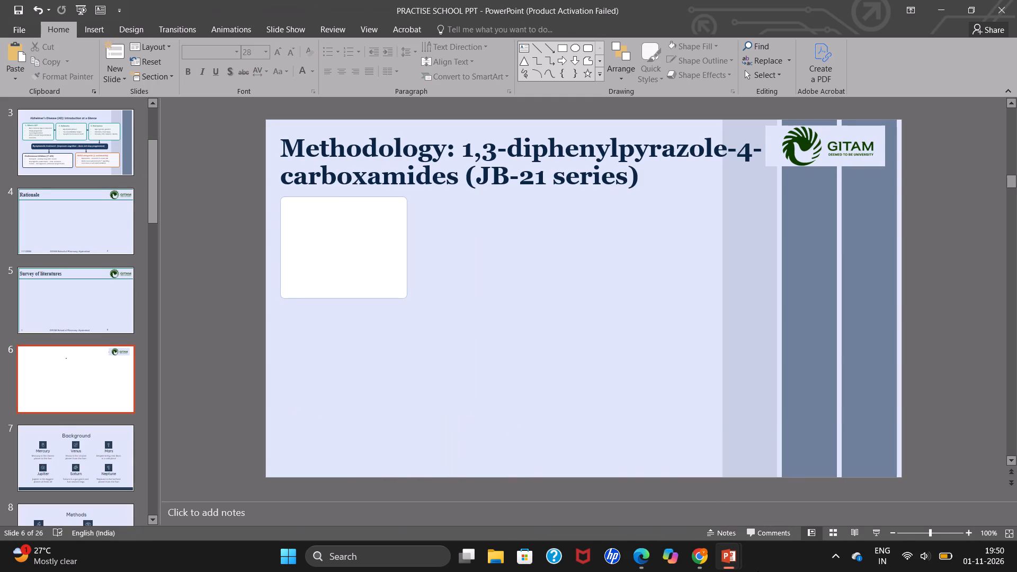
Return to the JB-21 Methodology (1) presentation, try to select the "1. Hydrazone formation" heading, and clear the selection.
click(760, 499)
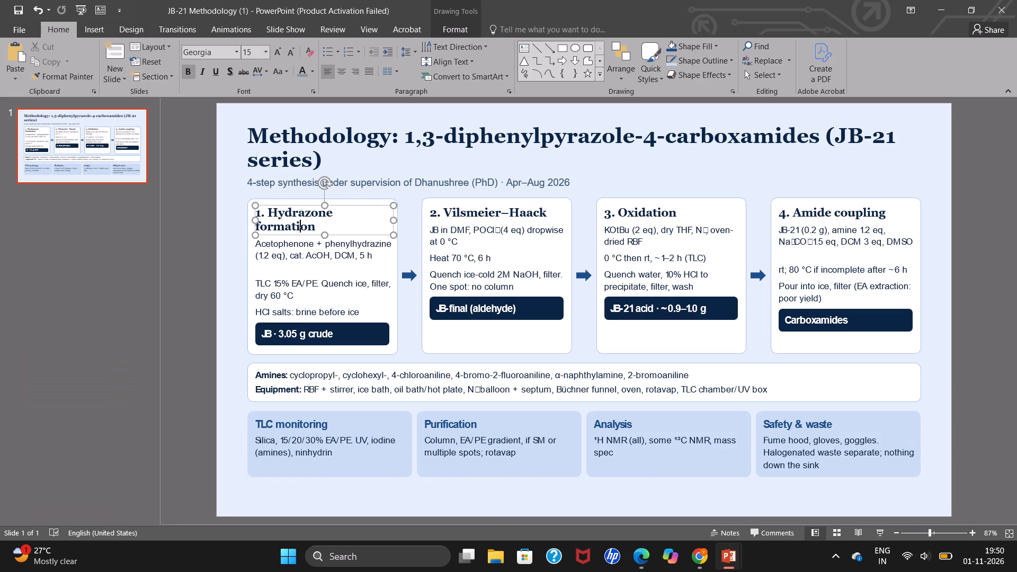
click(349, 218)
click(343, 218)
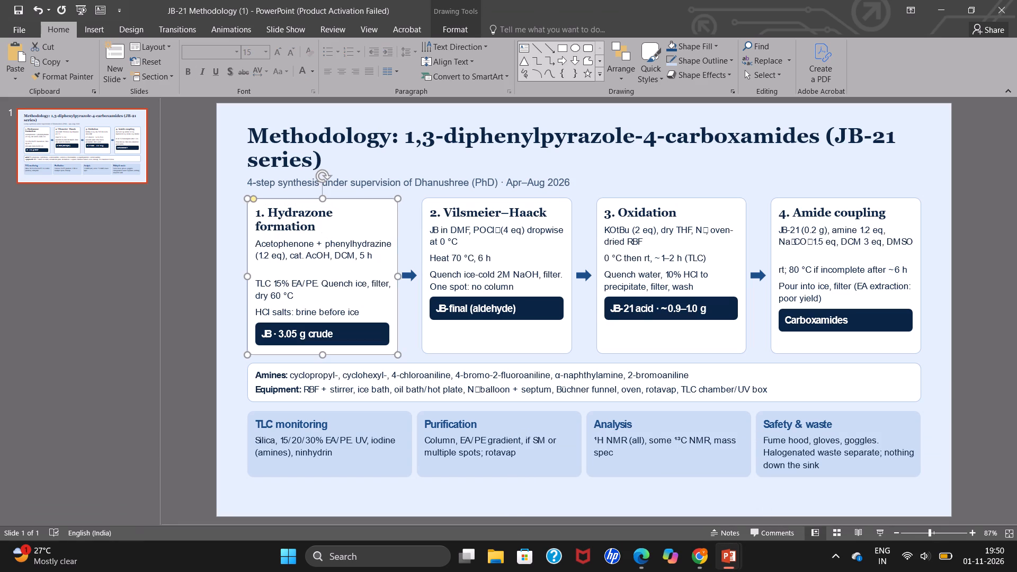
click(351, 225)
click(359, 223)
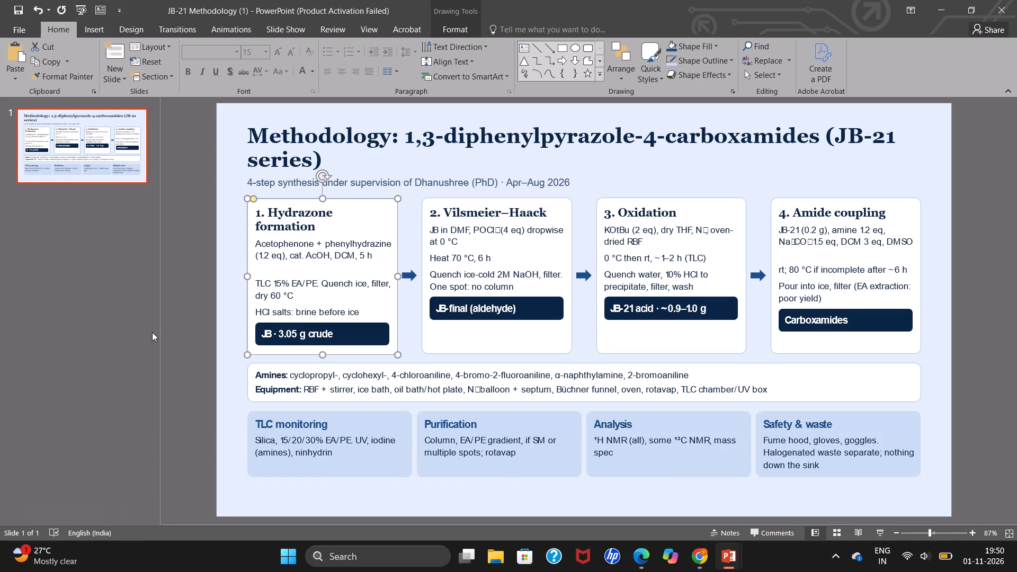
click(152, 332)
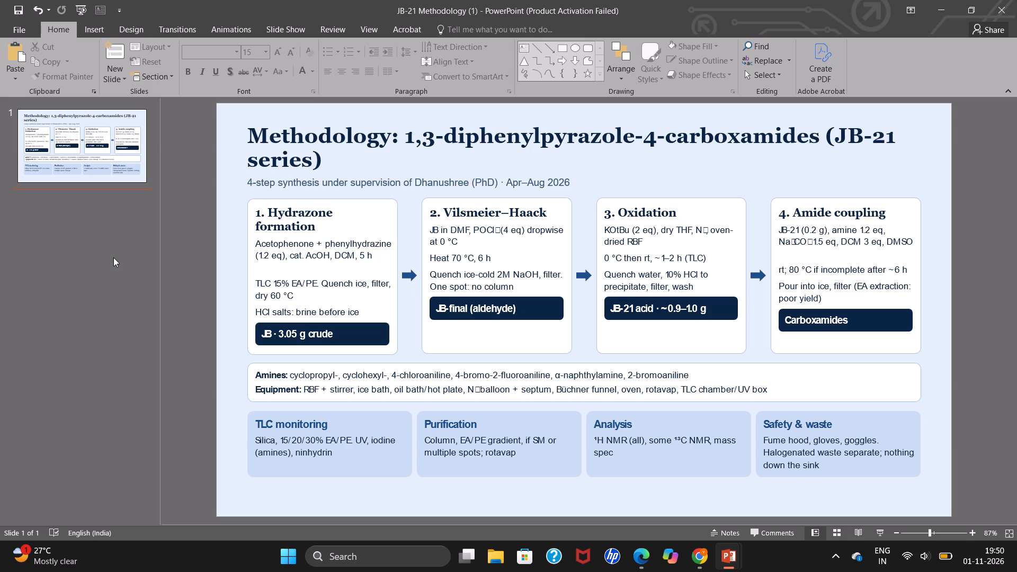
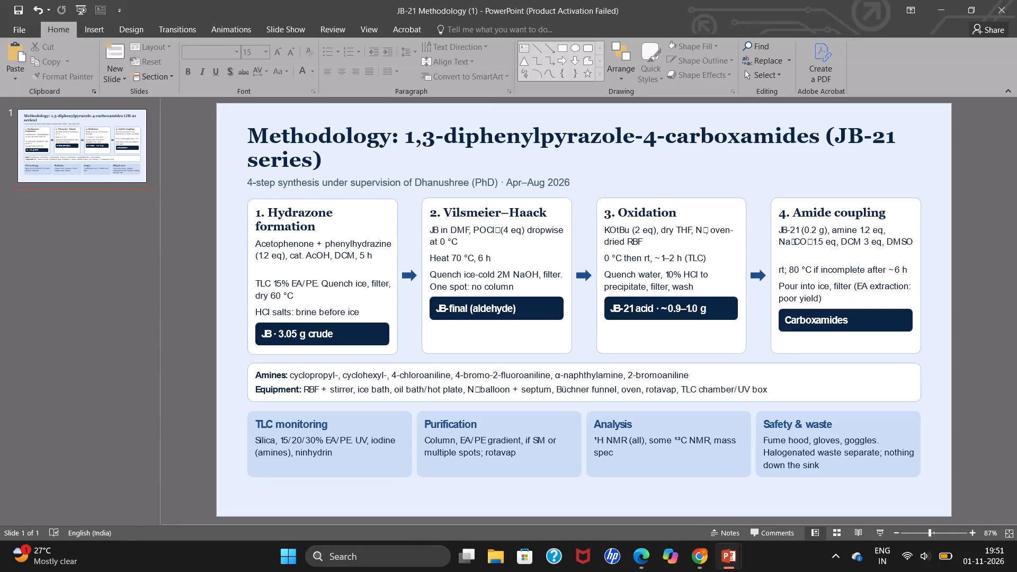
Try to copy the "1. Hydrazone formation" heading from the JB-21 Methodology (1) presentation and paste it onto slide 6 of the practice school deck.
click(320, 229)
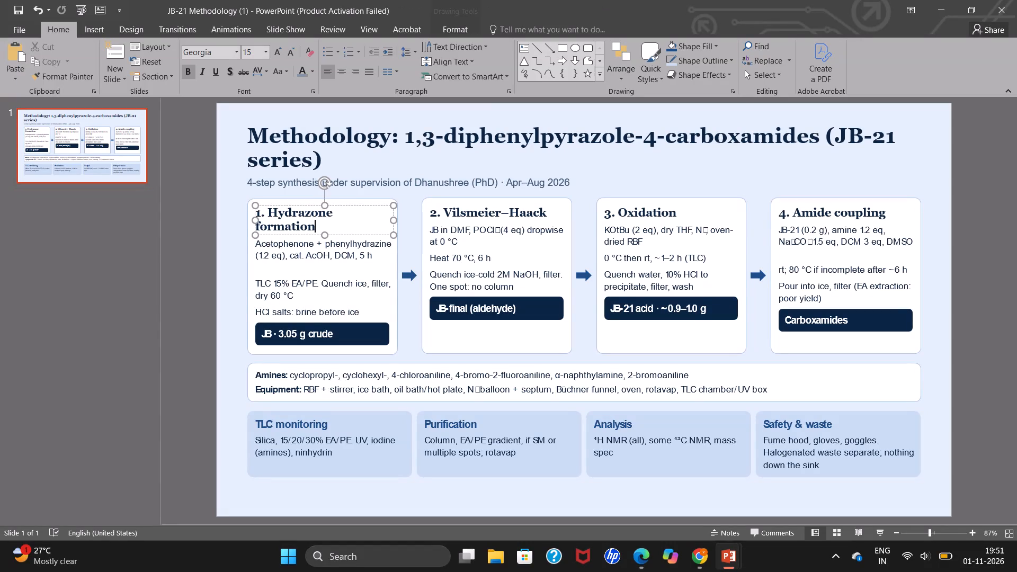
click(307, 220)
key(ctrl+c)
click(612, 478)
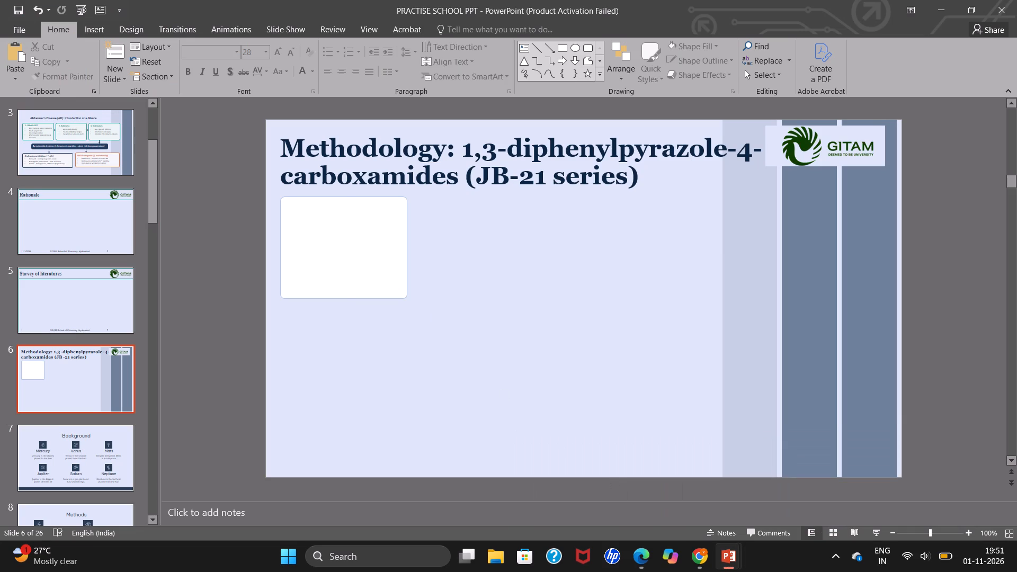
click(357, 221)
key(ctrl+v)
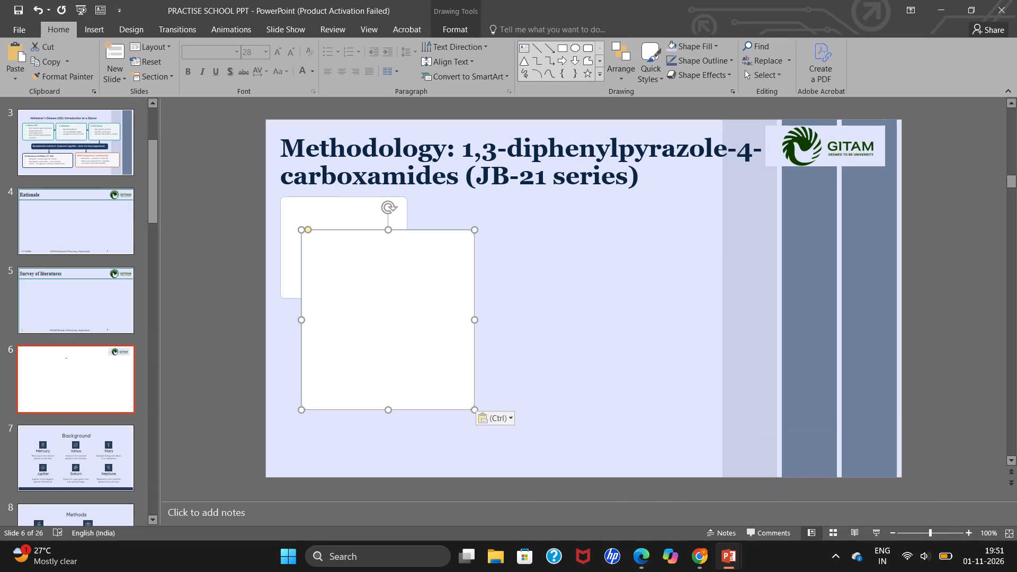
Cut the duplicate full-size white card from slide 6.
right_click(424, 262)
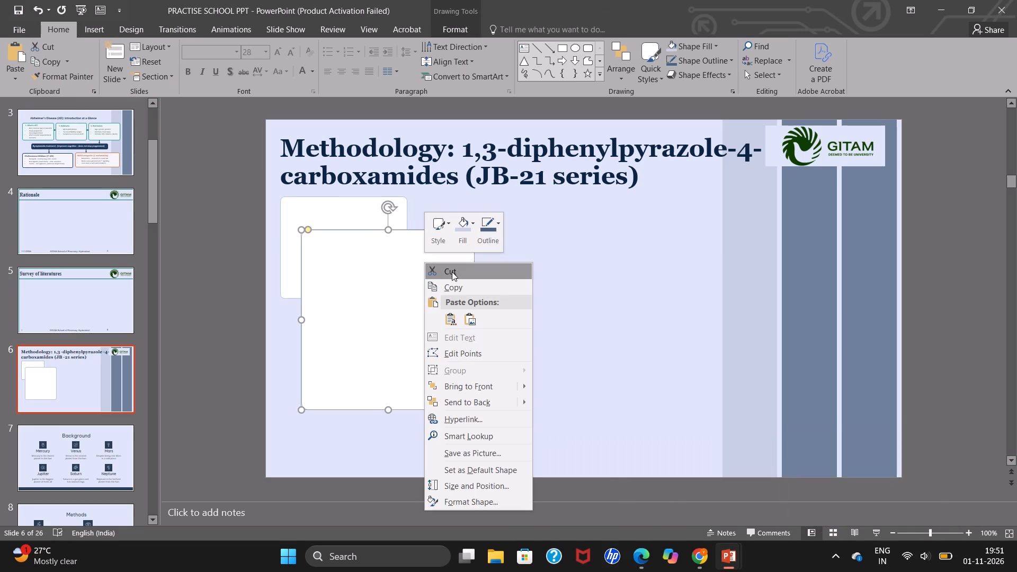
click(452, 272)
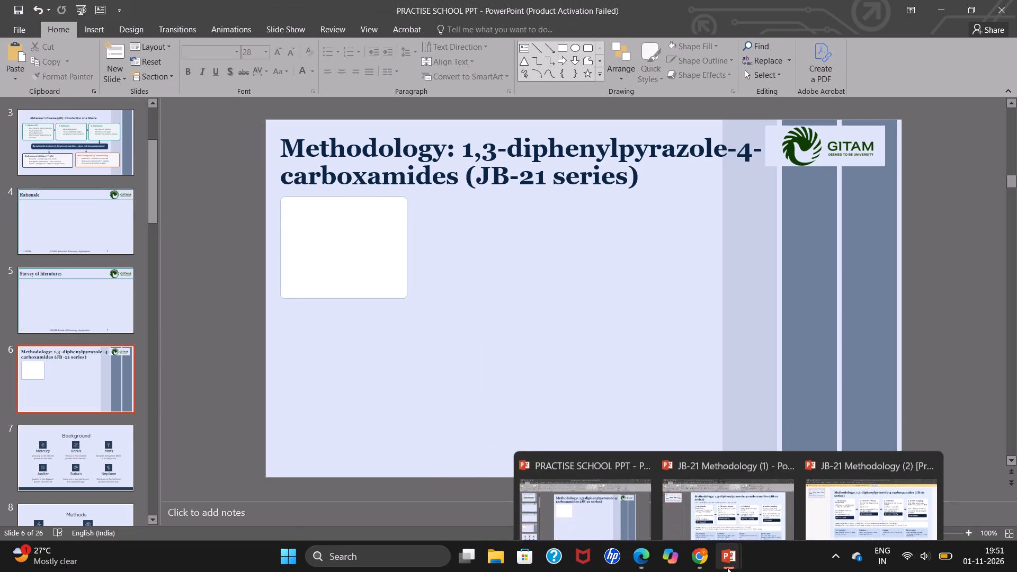
Copy the heading text ". Hydrazone formation" from the JB-21 Methodology (1) presentation and paste it onto slide 6 of the practice school deck.
click(729, 499)
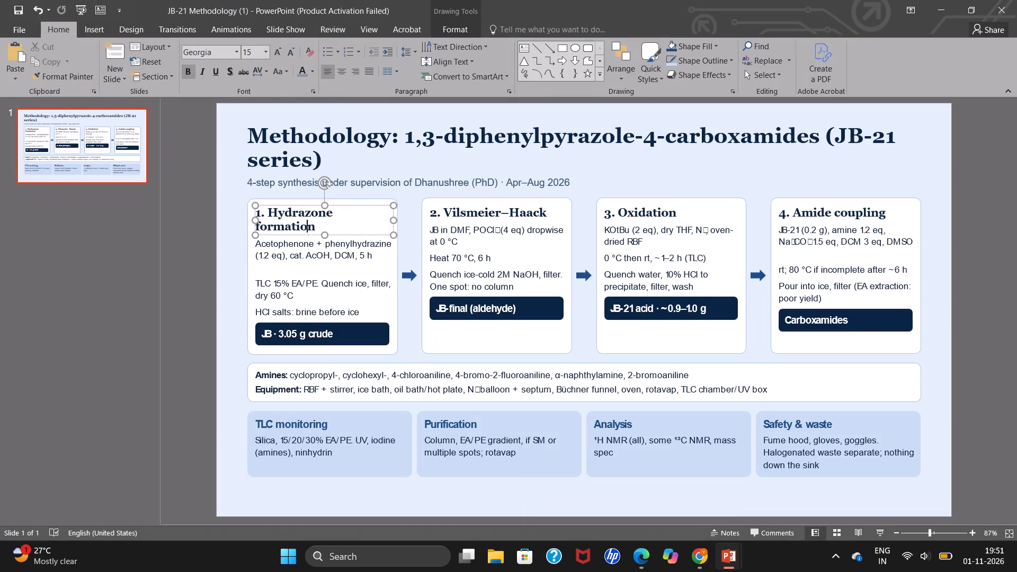
click(324, 222)
drag(260, 211, 376, 285)
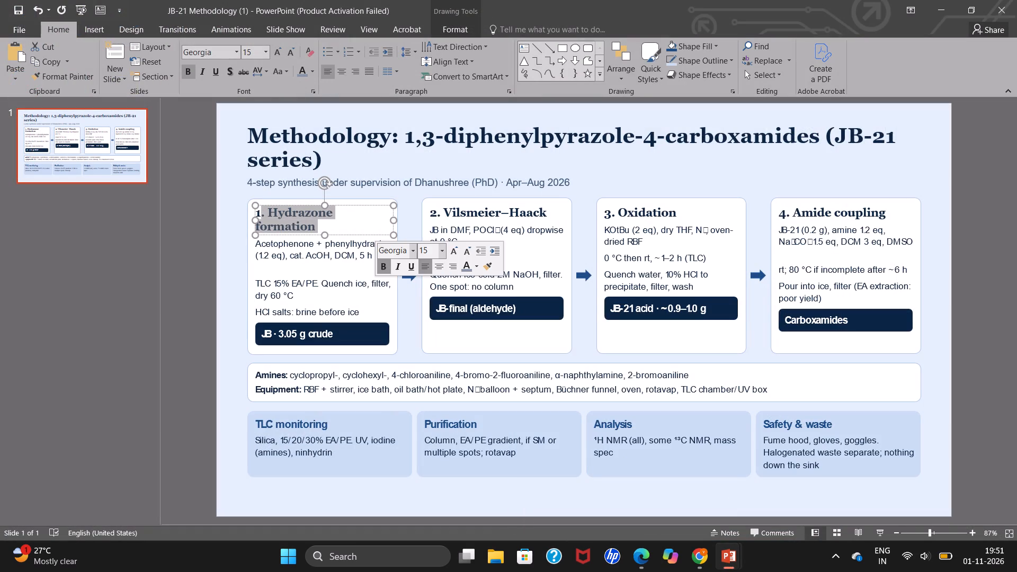
key(ctrl+c)
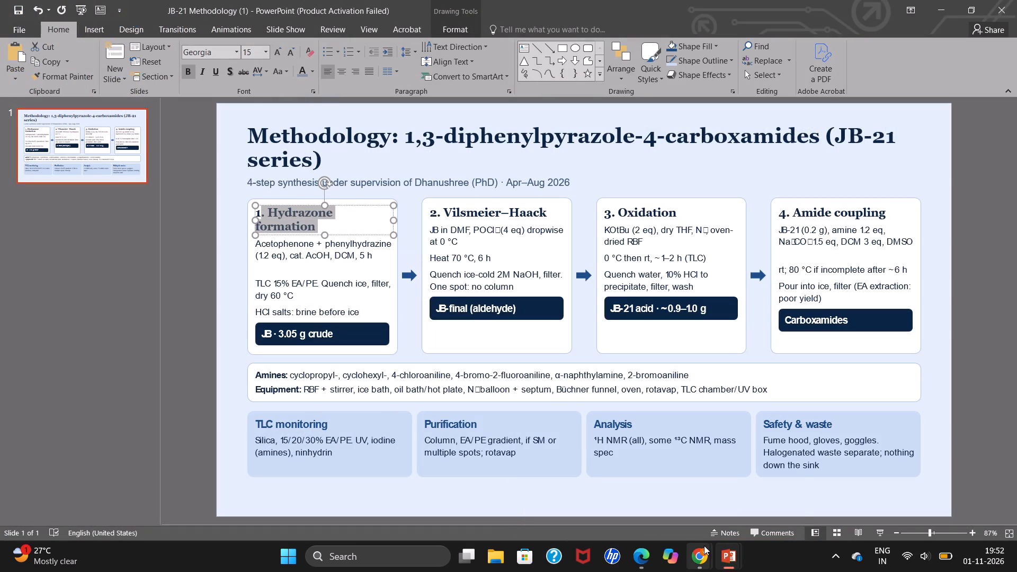
click(643, 485)
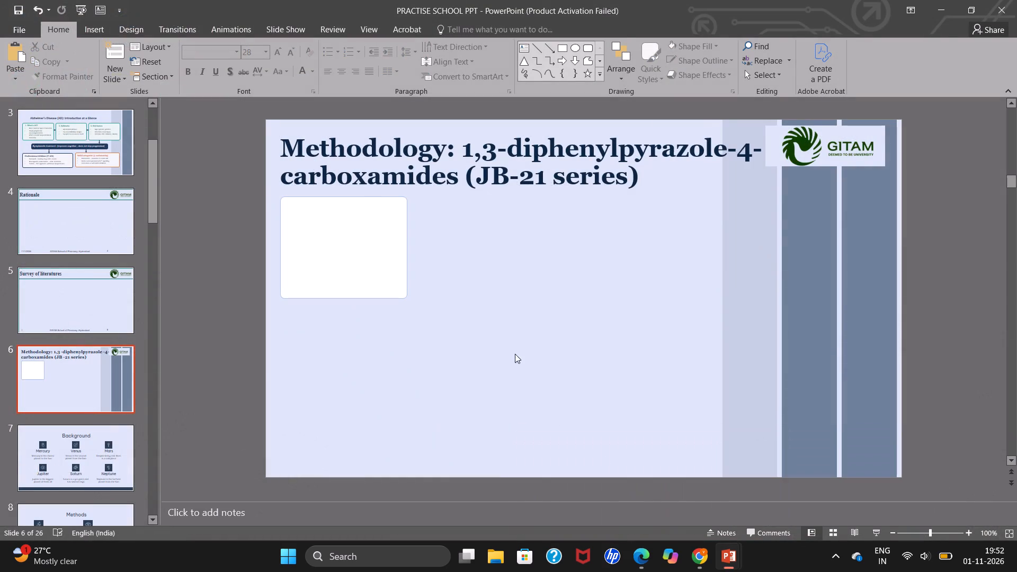
key(ctrl+v)
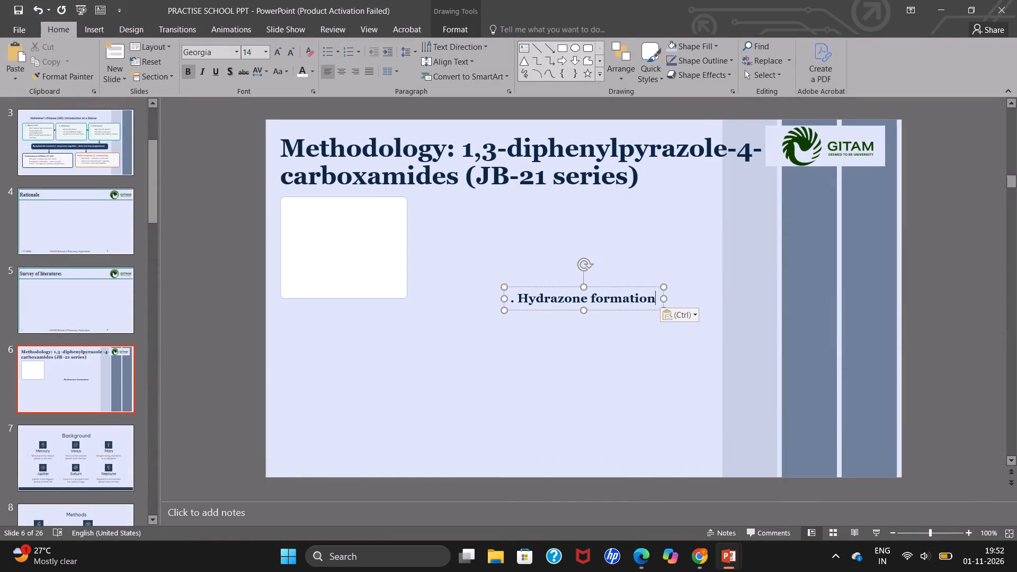
Move the pasted heading into the white card's upper-left corner and narrow its text box so the text wraps onto two lines.
drag(605, 286, 391, 209)
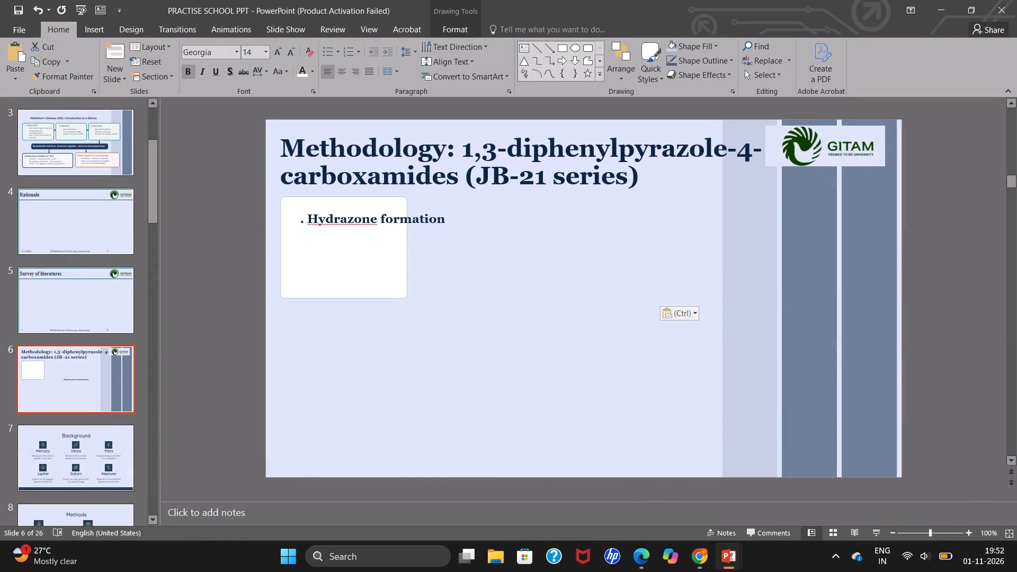
drag(391, 209, 360, 209)
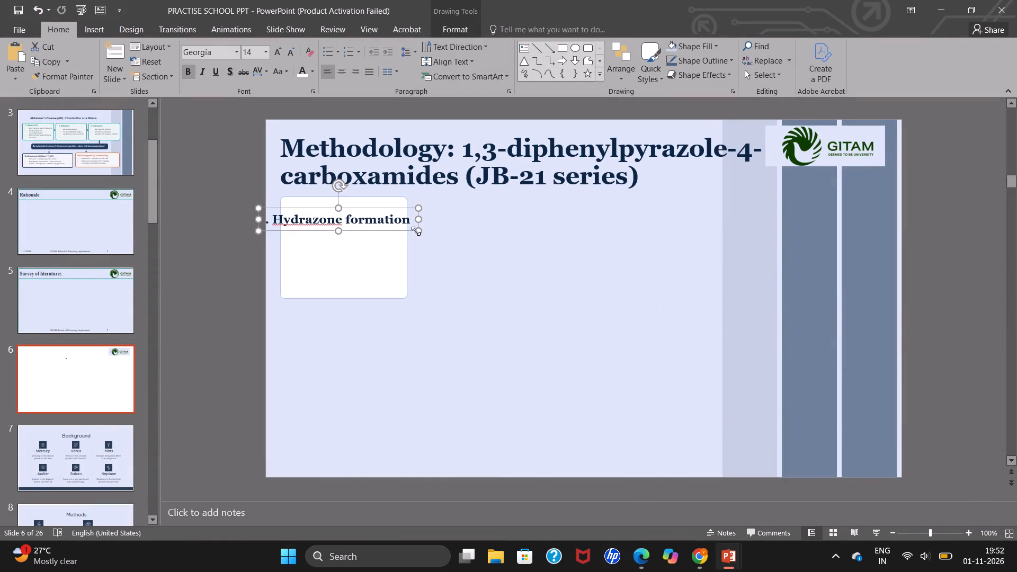
drag(419, 231, 392, 222)
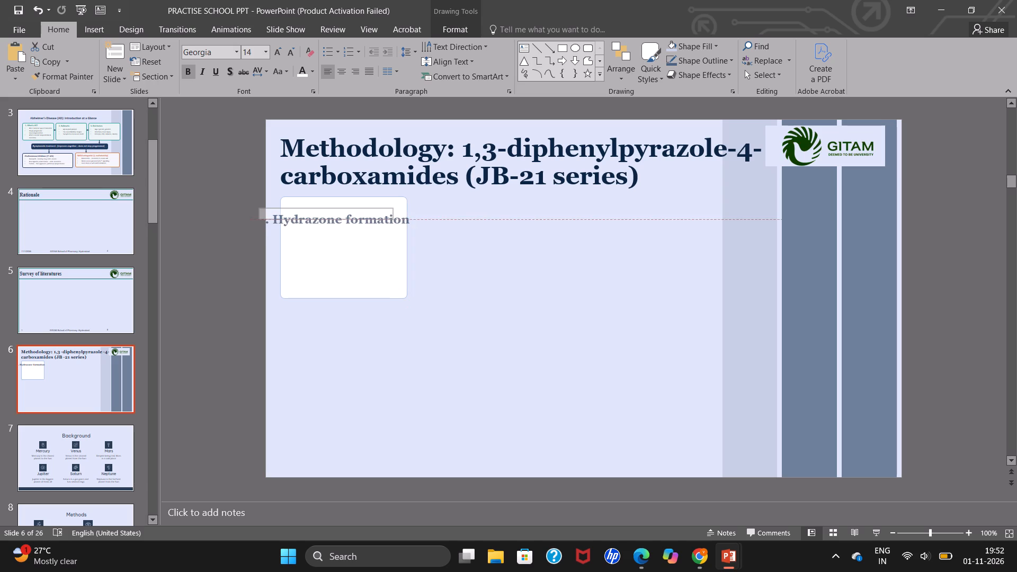
drag(392, 222, 390, 224)
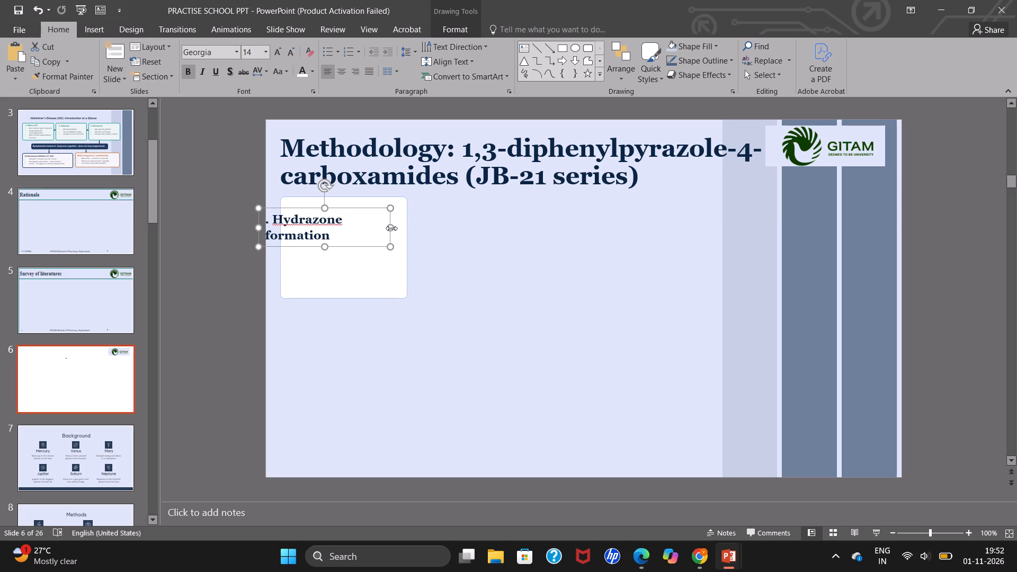
drag(391, 228, 428, 226)
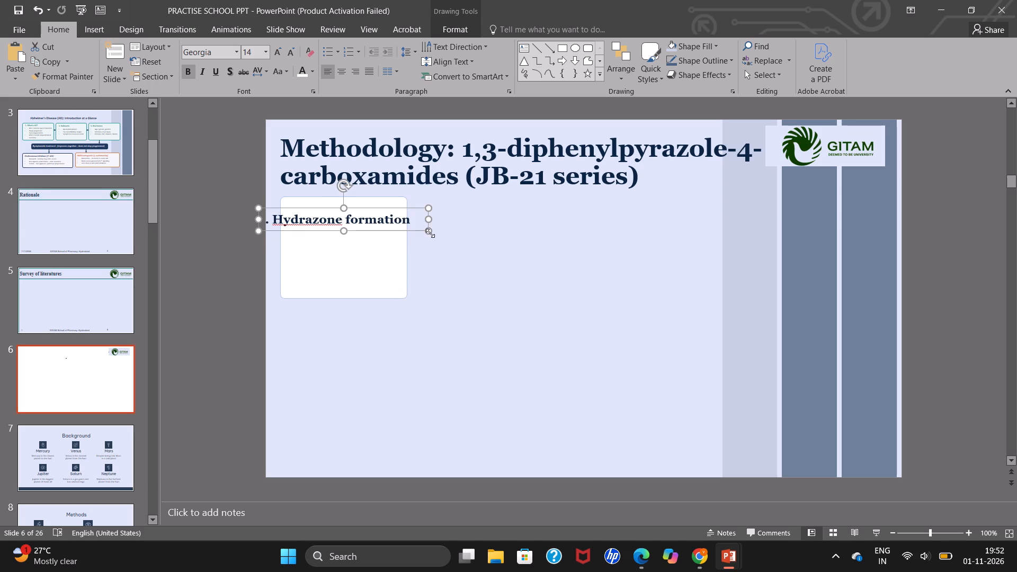
drag(430, 233, 397, 234)
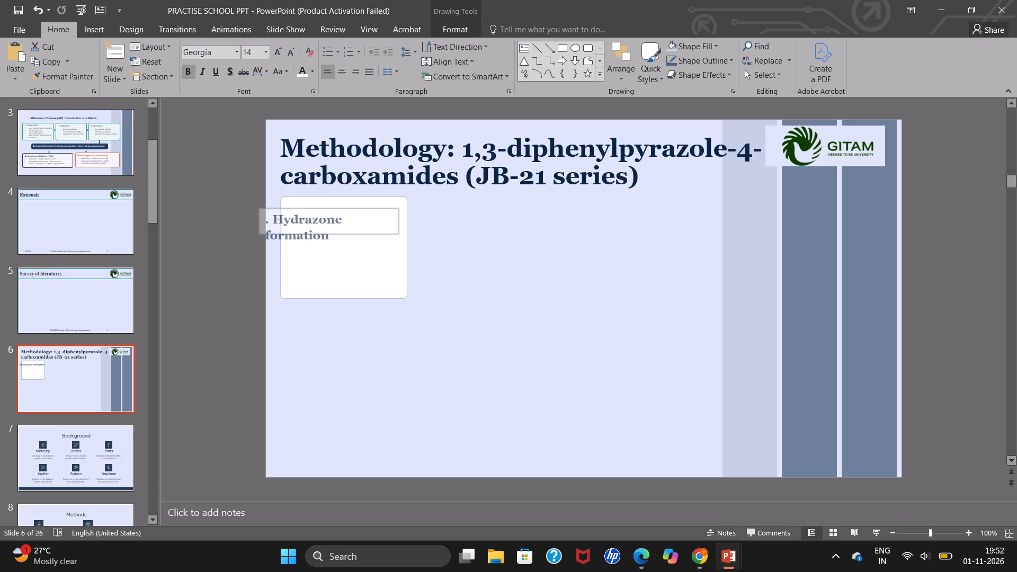
drag(397, 234, 390, 234)
click(328, 225)
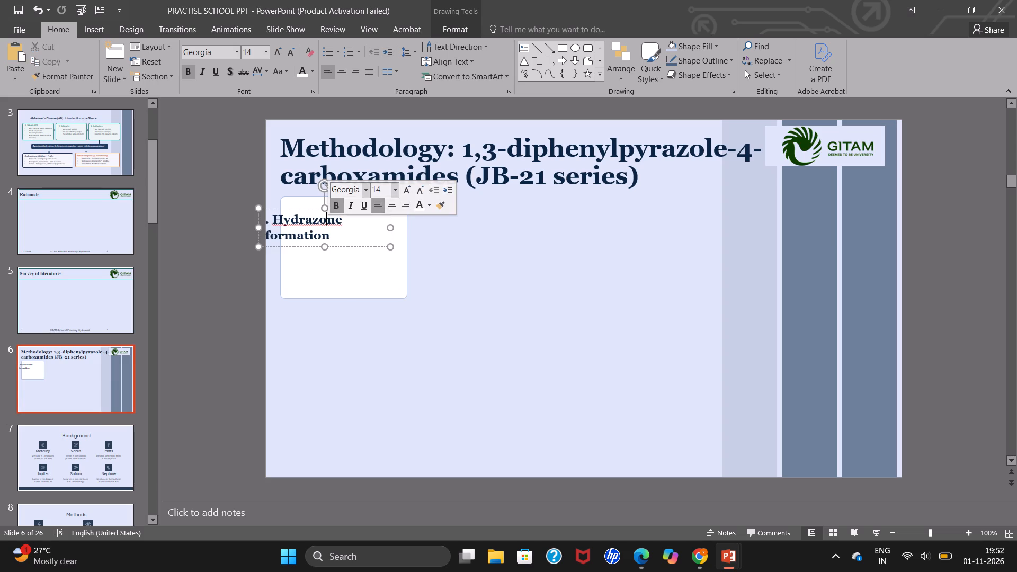
click(369, 231)
click(315, 226)
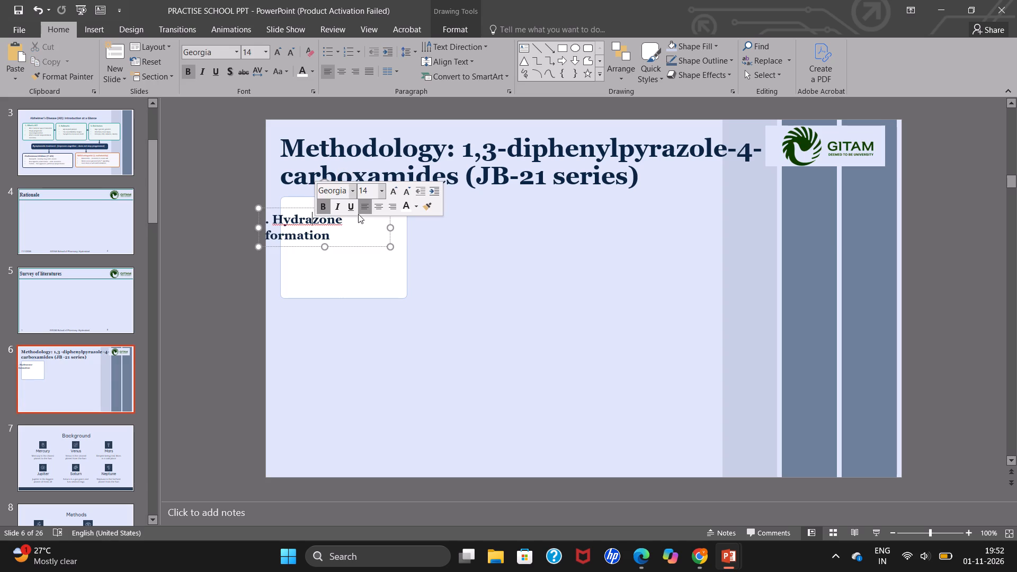
drag(281, 209, 311, 201)
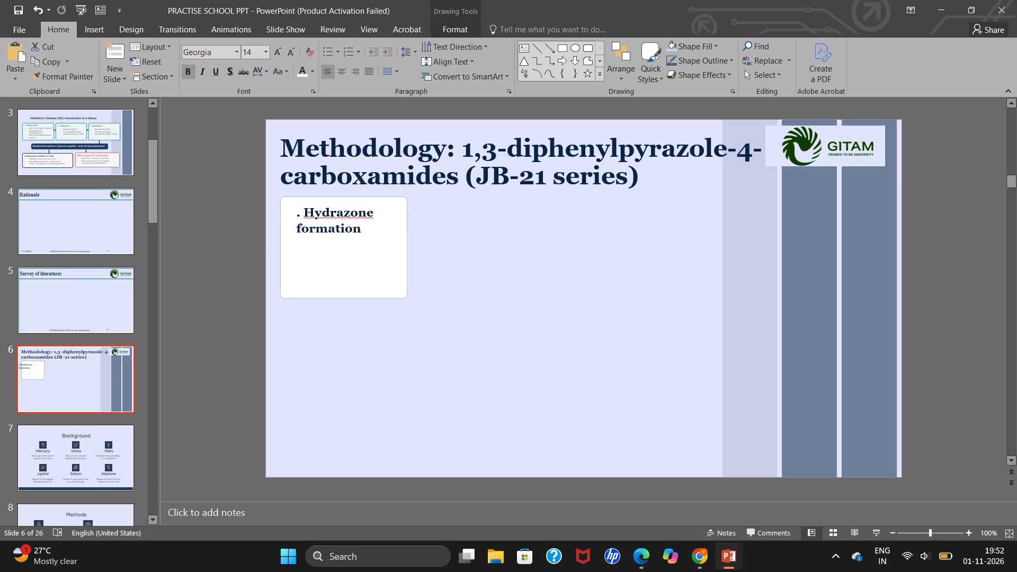
drag(311, 201, 306, 198)
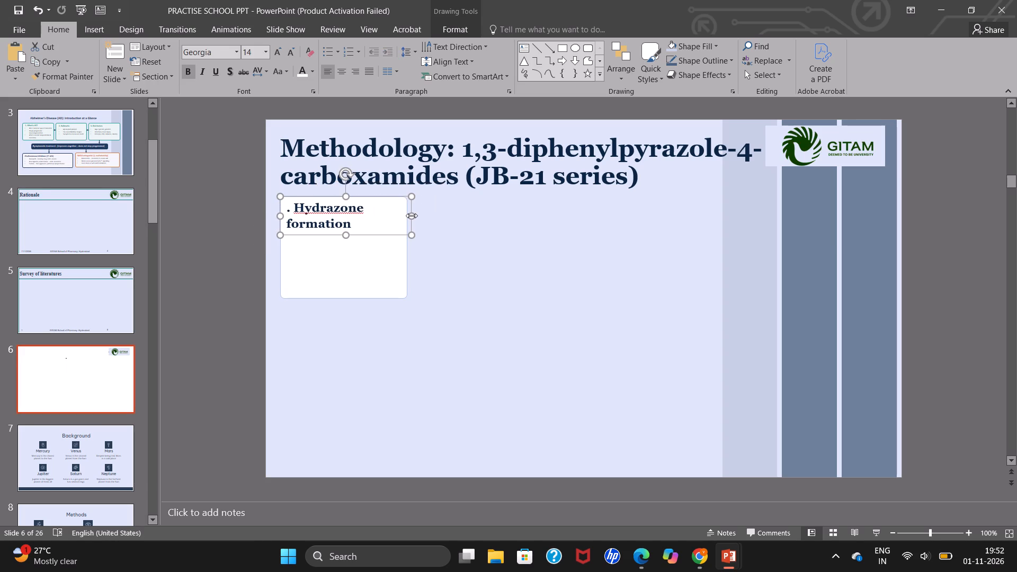
Widen the heading's text box to fit one line, and widen the white card to about a quarter of the slide's width.
drag(412, 215, 445, 212)
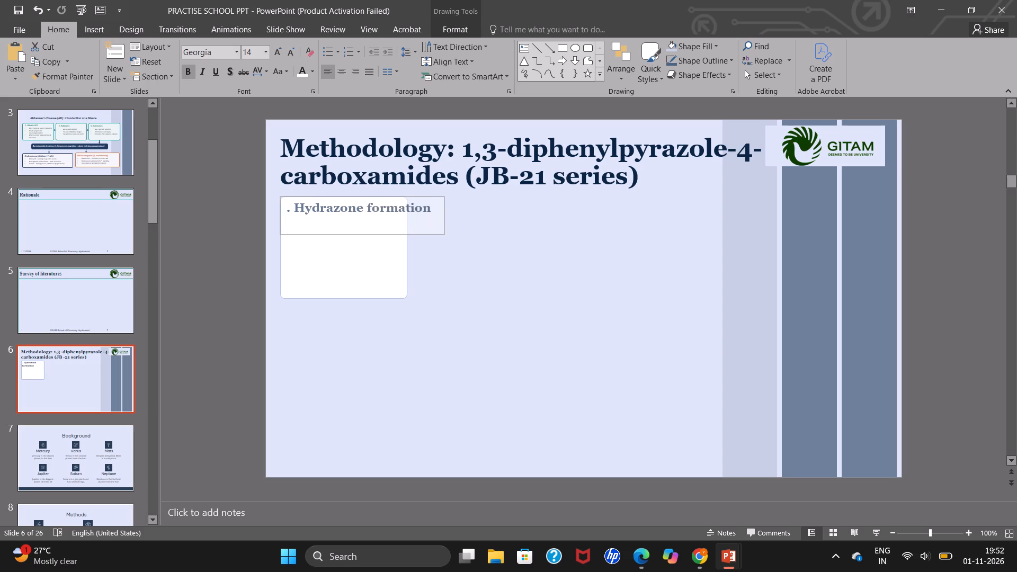
drag(445, 212, 452, 212)
click(394, 246)
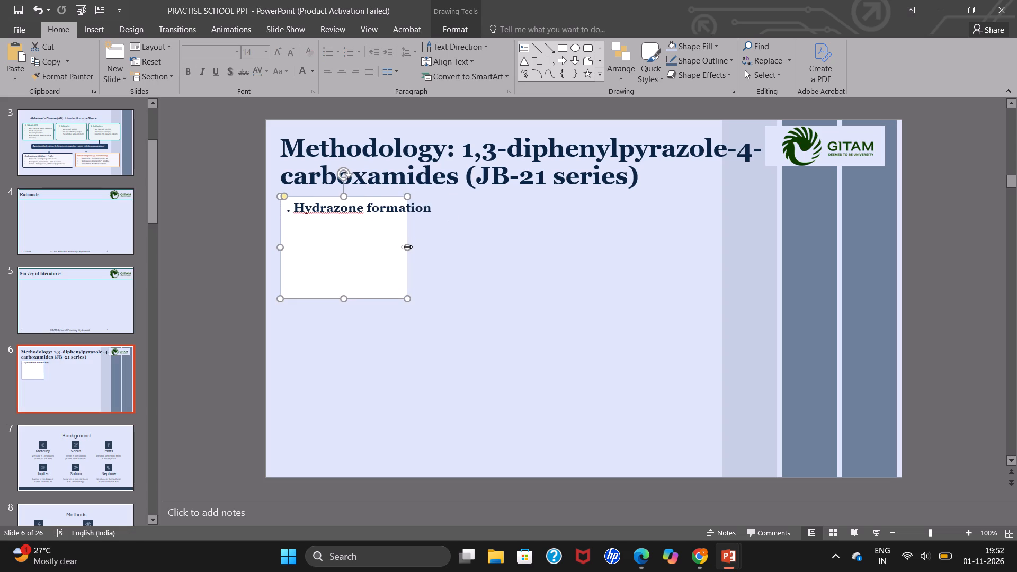
drag(407, 247, 443, 242)
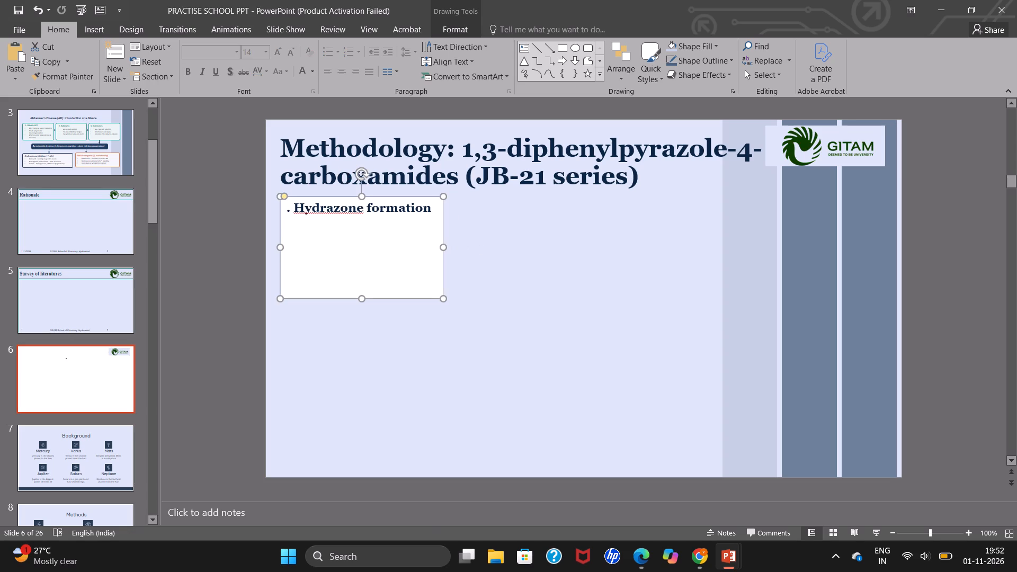
Edit the card heading to read "1.Hydrazone formation", adding the missing number and removing the space after the period.
click(298, 209)
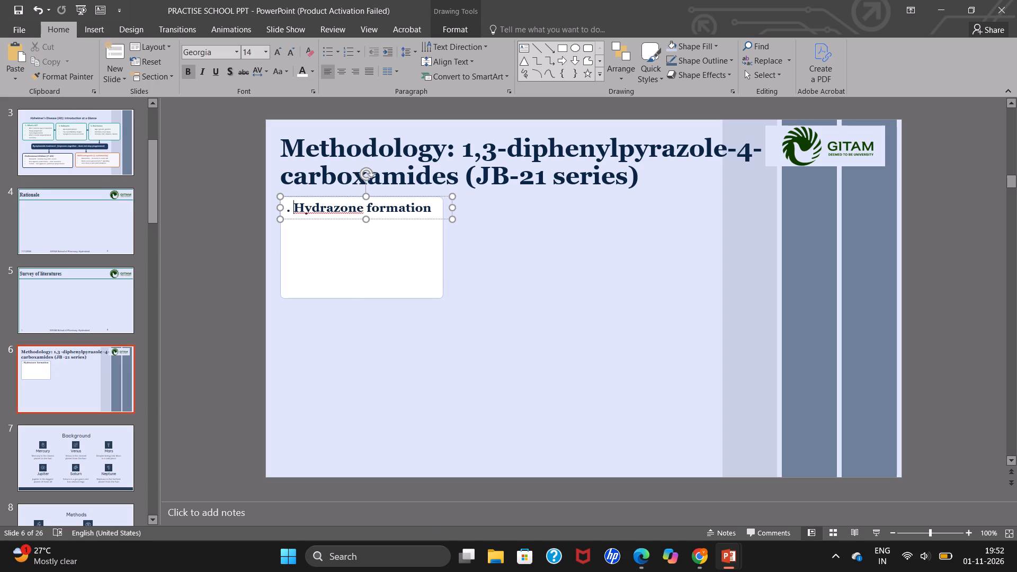
click(310, 209)
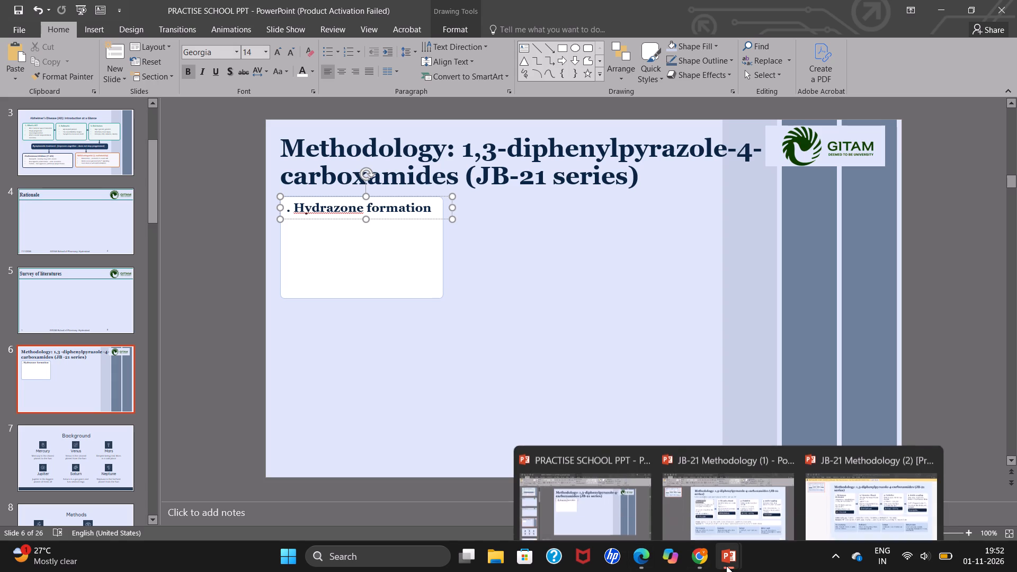
click(686, 511)
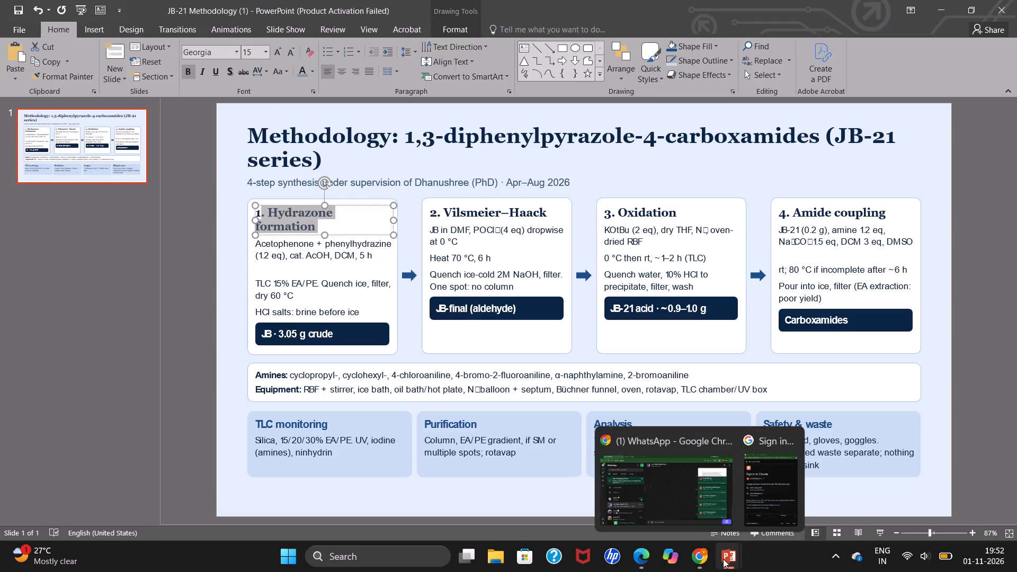
click(600, 497)
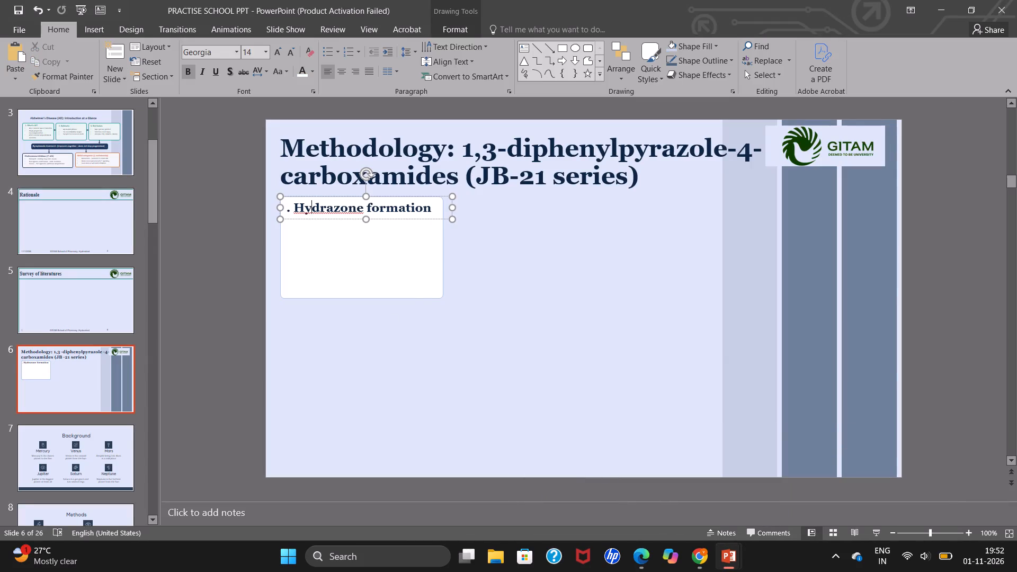
click(294, 210)
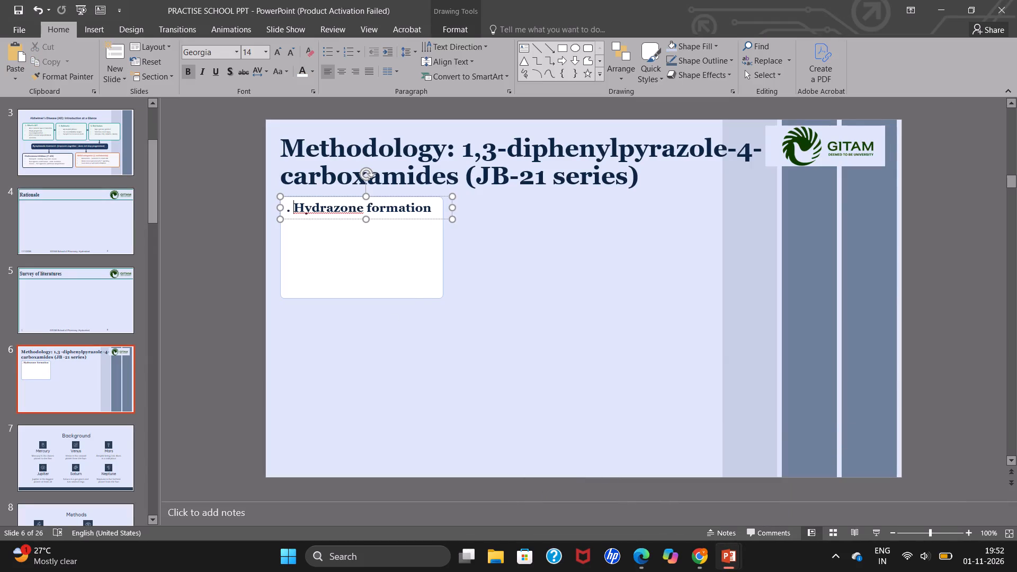
click(286, 207)
key(1)
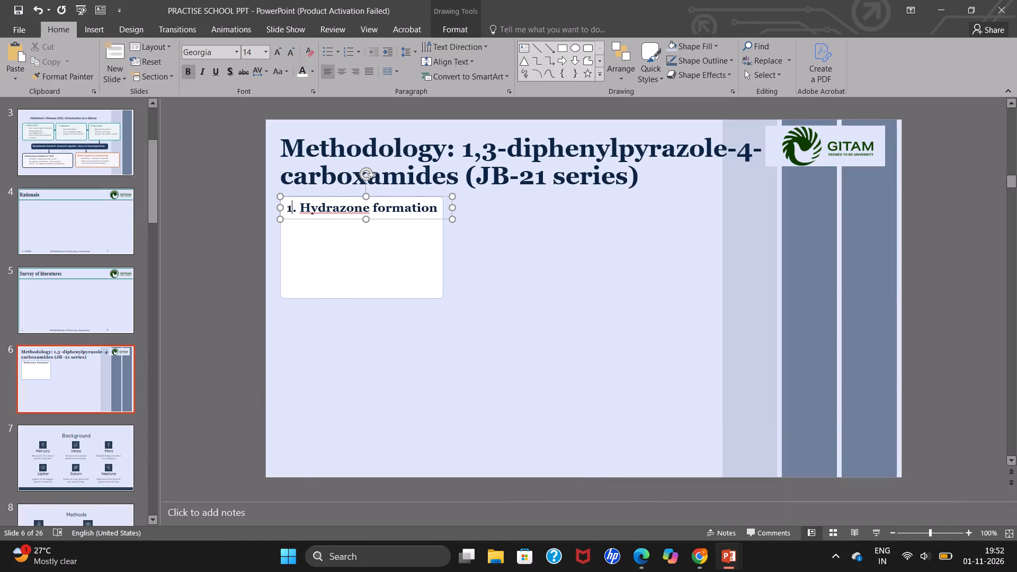
click(350, 211)
click(299, 208)
key(BackSpace)
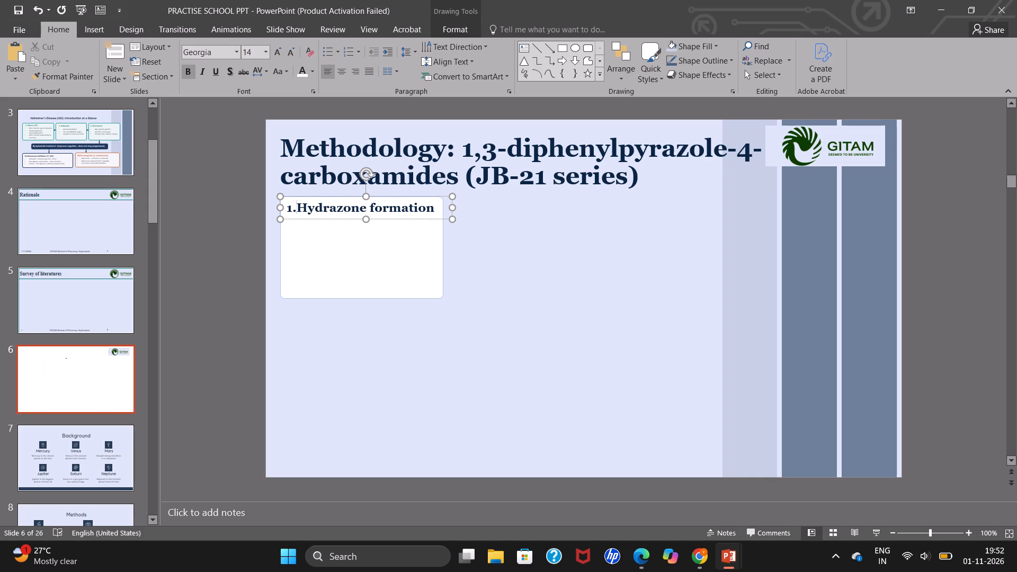
click(484, 279)
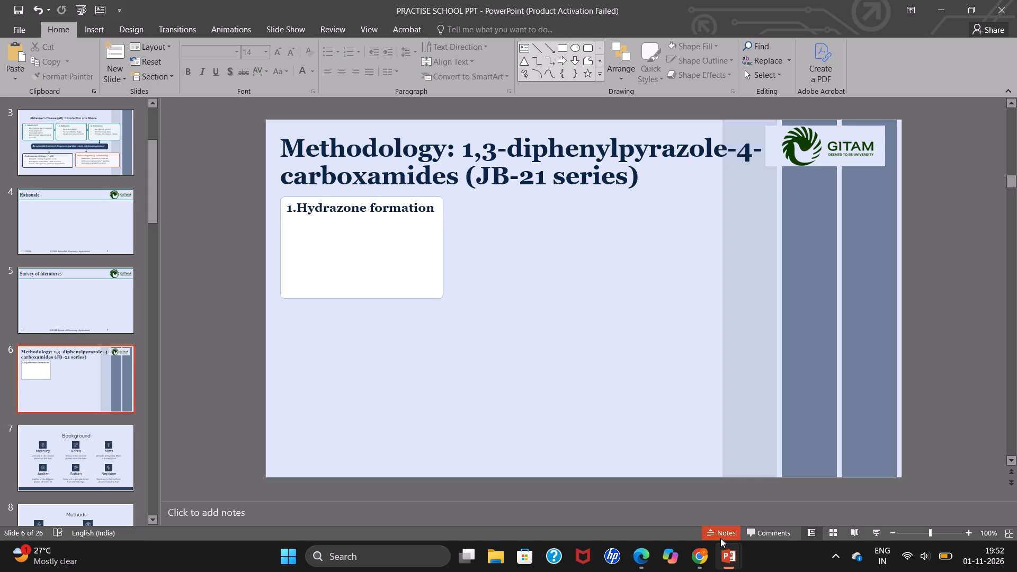
Copy the "Acetophenone + phenylhydrazine (1.2 eq), cat. AcOH, DCM, 5 h" text box from JB-21 Methodology (1) and paste it onto slide 6 of the practice school deck.
click(618, 488)
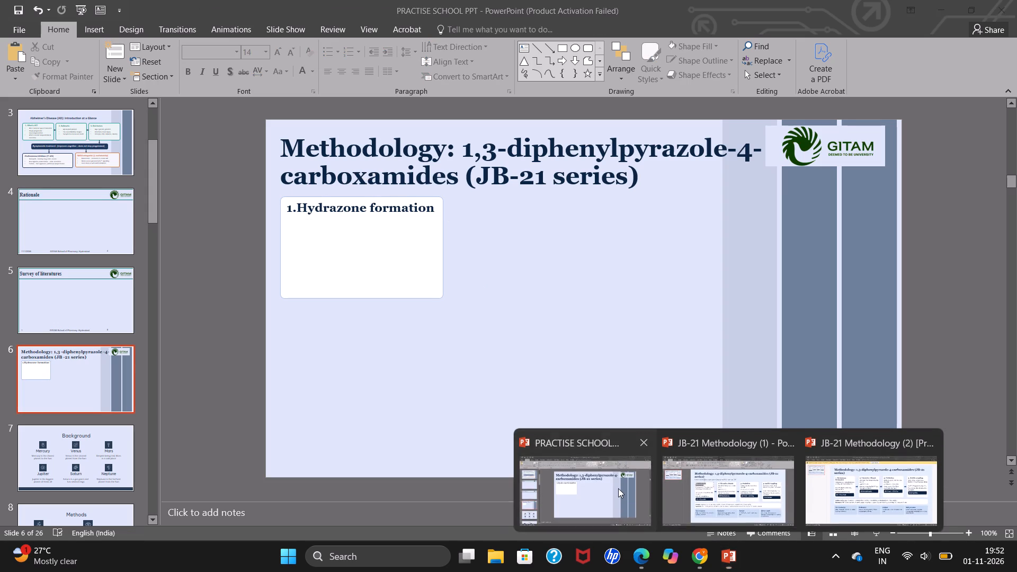
click(720, 517)
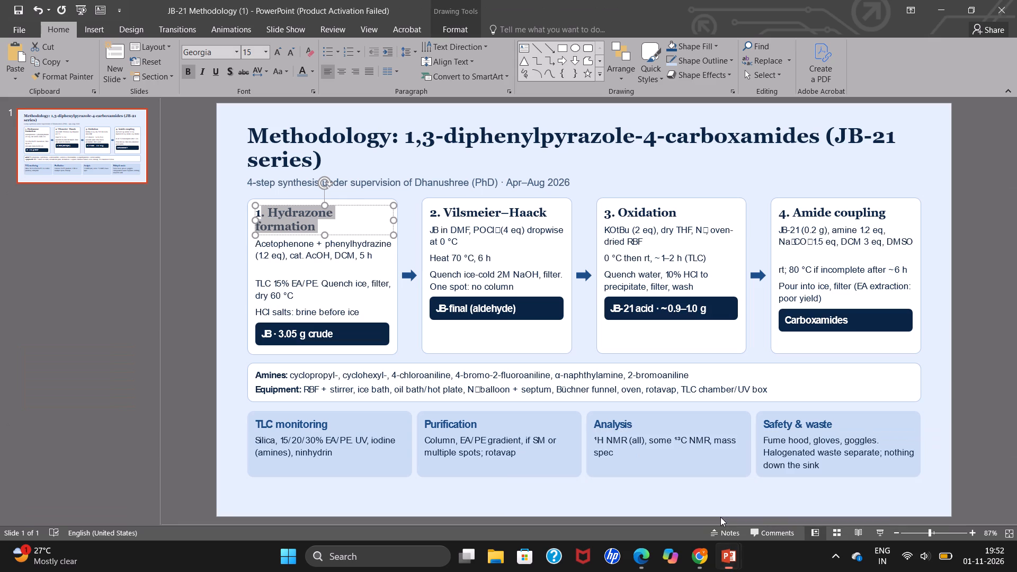
click(429, 314)
click(339, 259)
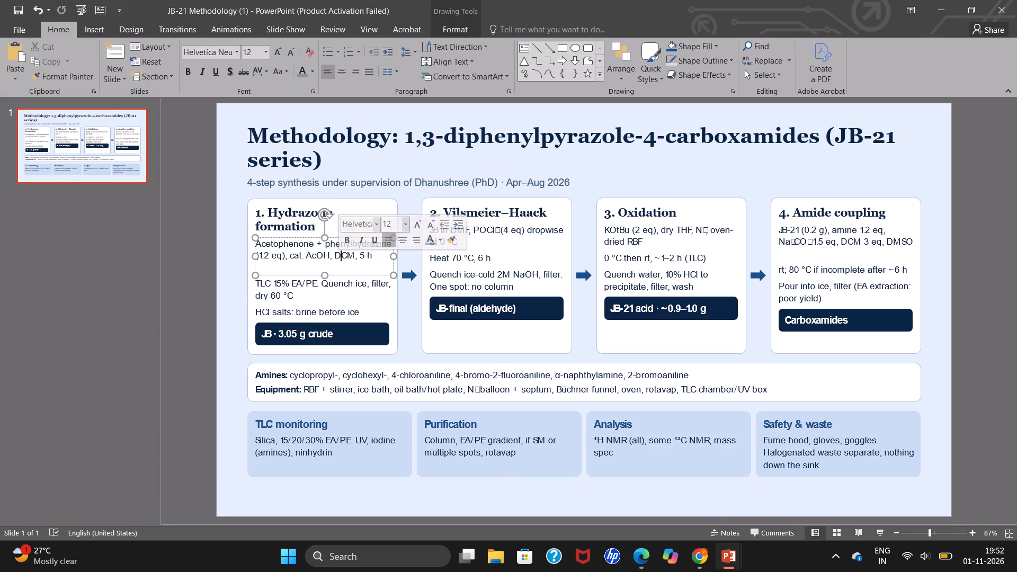
right_click(267, 240)
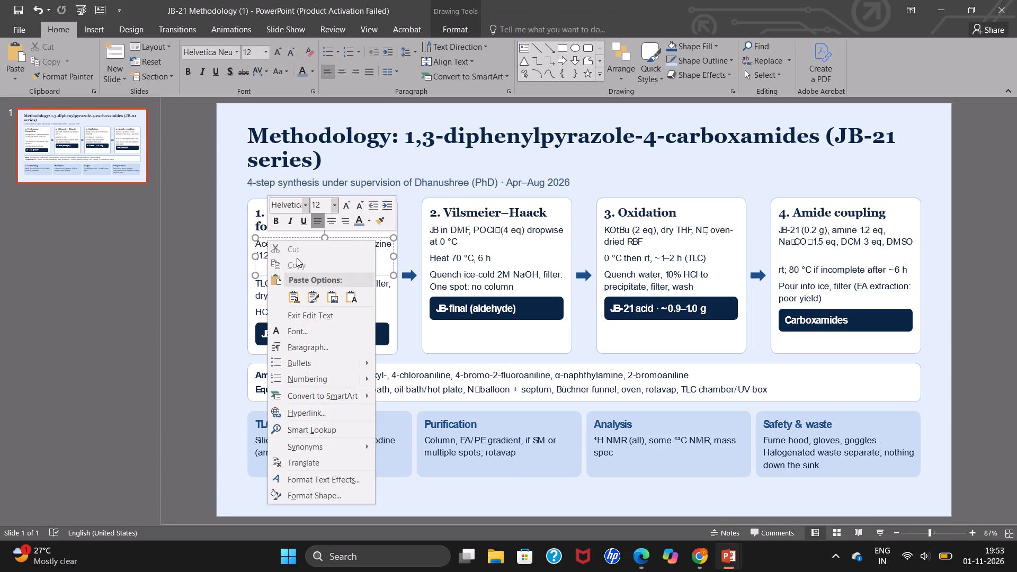
click(297, 258)
click(256, 251)
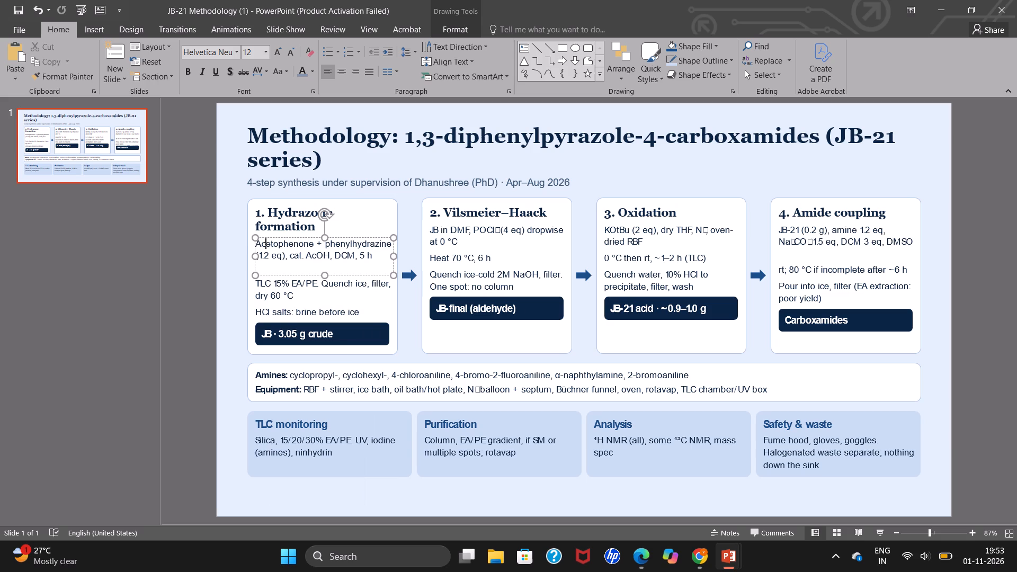
click(279, 243)
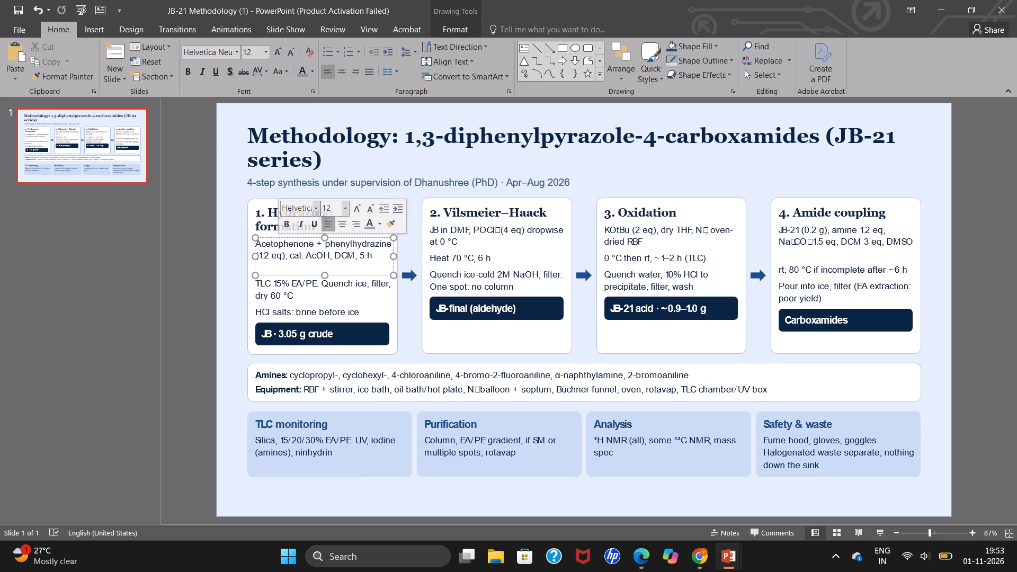
click(264, 236)
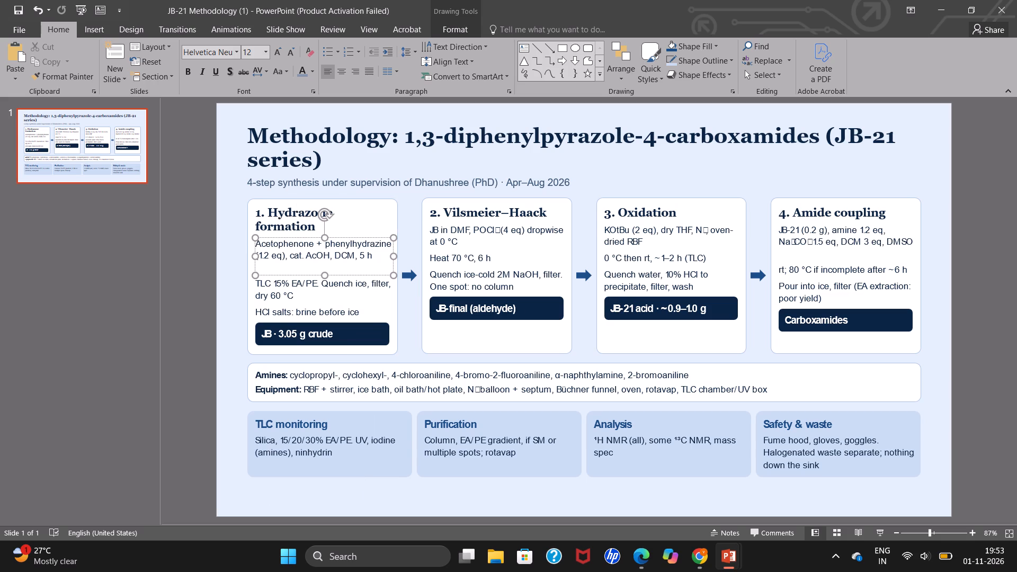
click(255, 249)
key(ctrl+c)
click(624, 480)
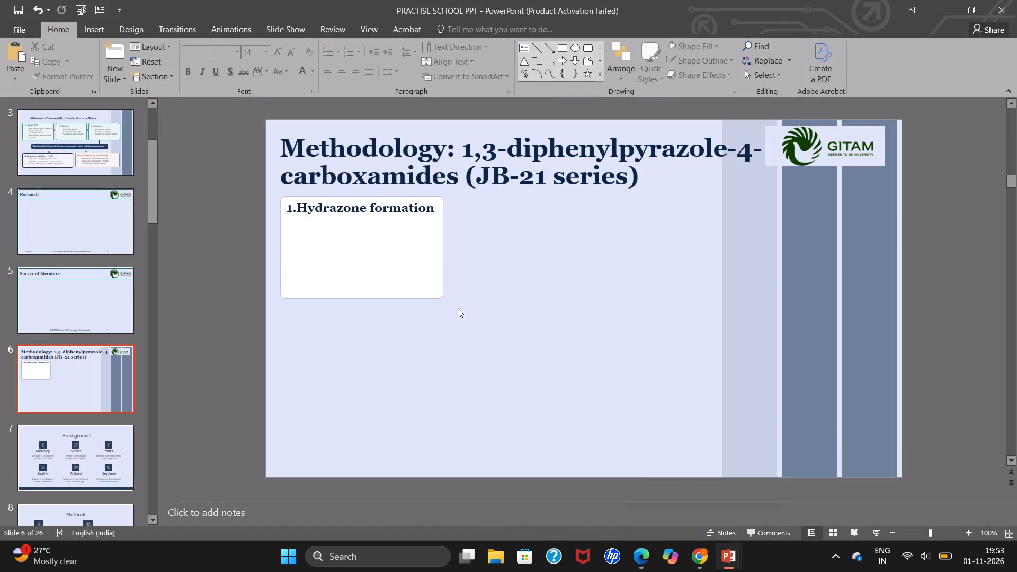
key(ctrl+v)
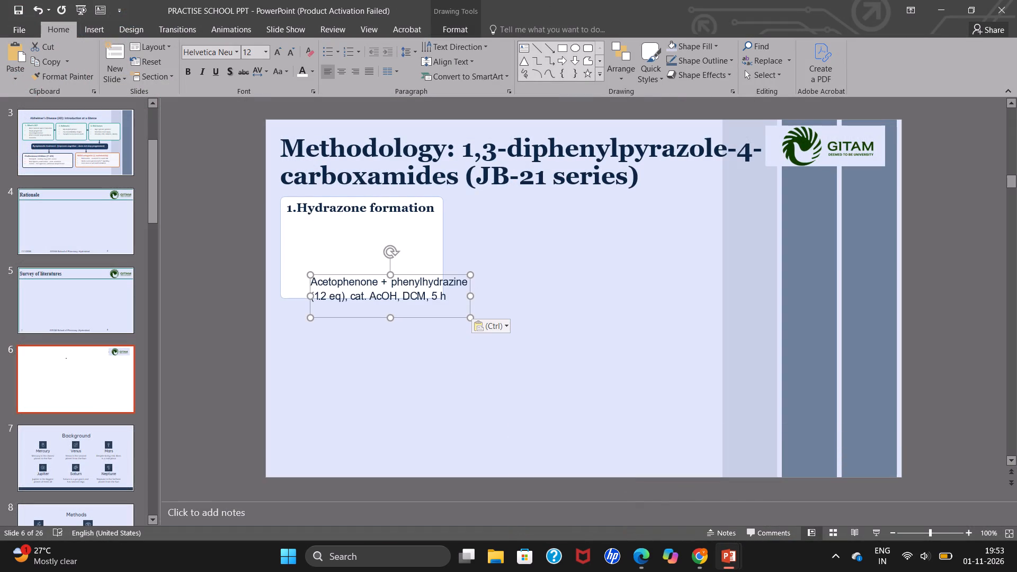
Move the pasted Acetophenone text directly beneath the "1.Hydrazone formation" heading and size its text box so the text wraps onto two lines.
drag(418, 276, 407, 248)
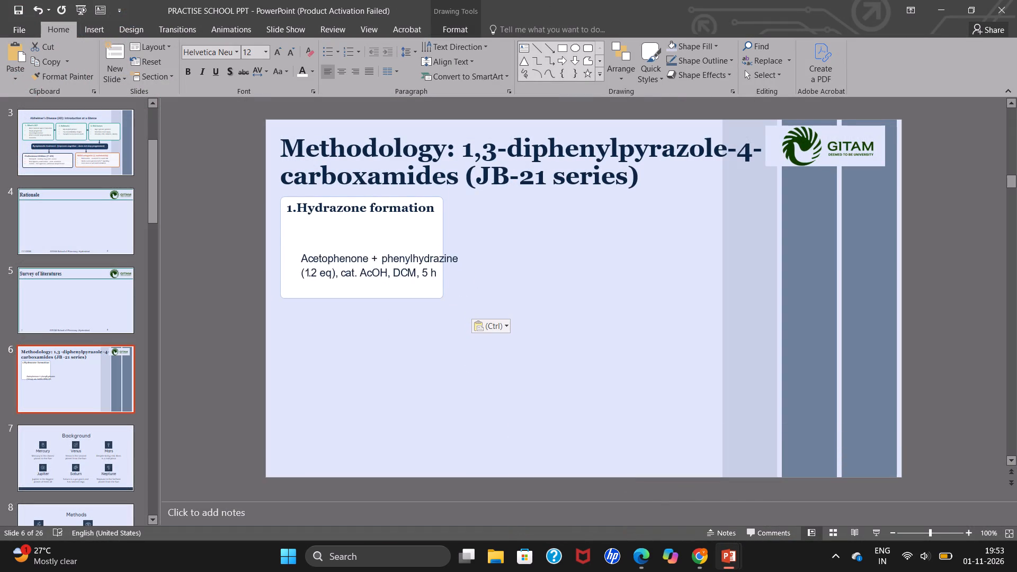
drag(407, 248, 395, 218)
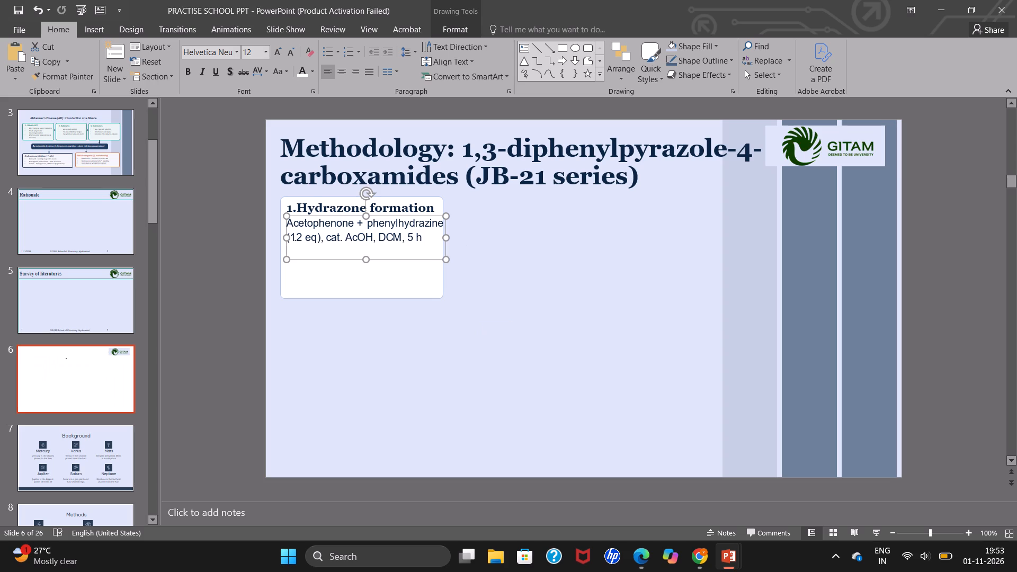
click(446, 237)
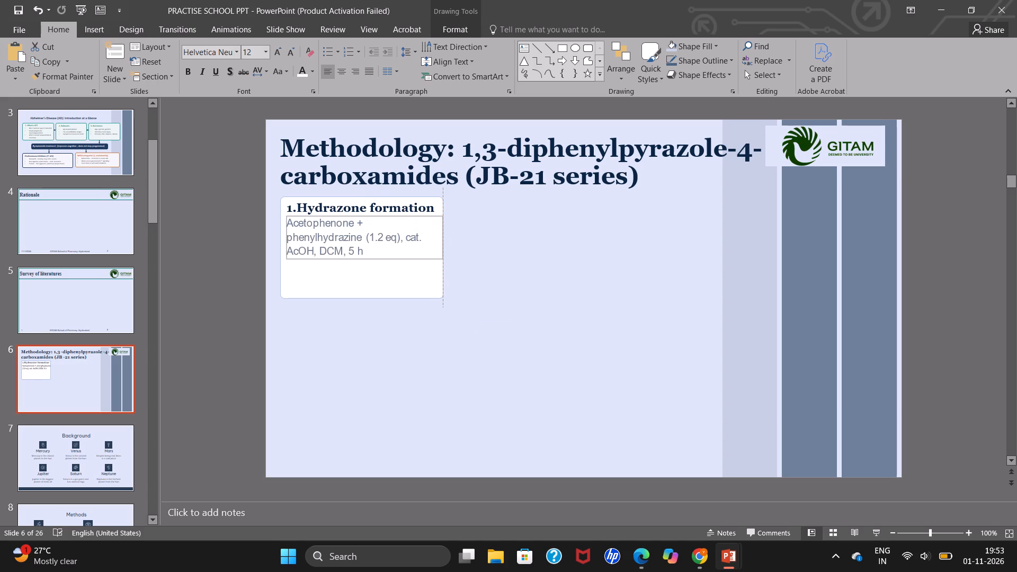
click(462, 270)
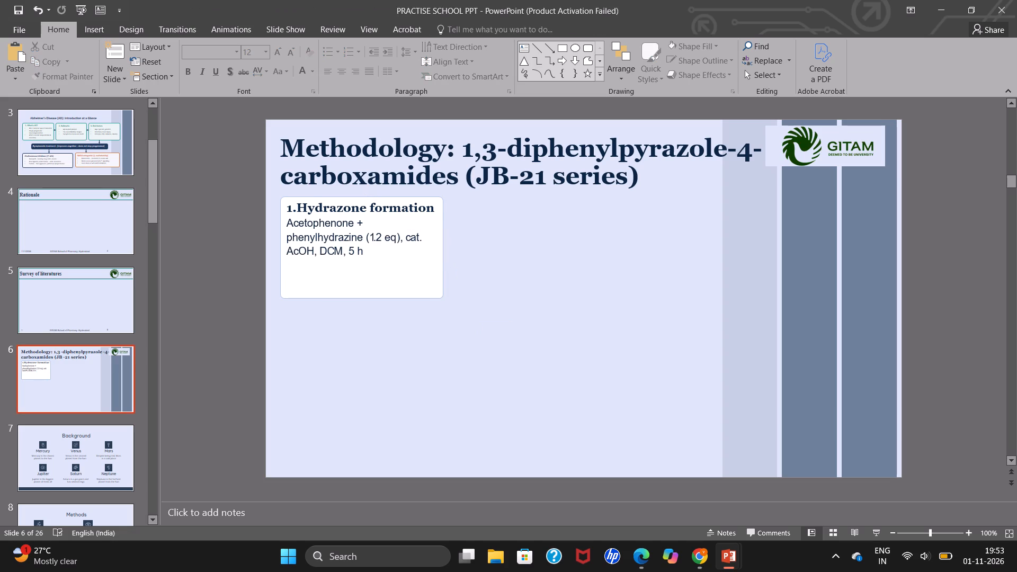
click(375, 229)
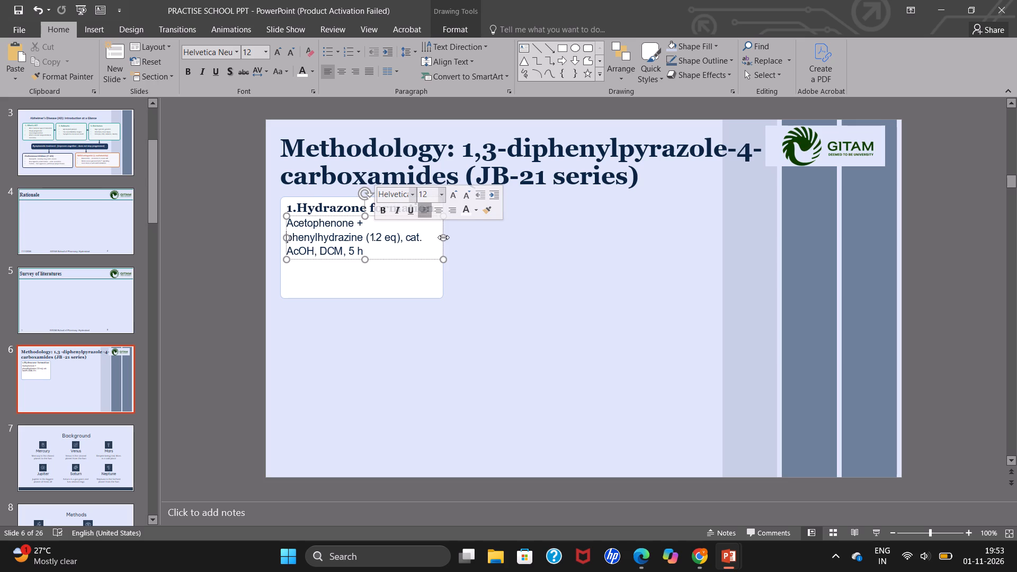
drag(443, 237, 453, 235)
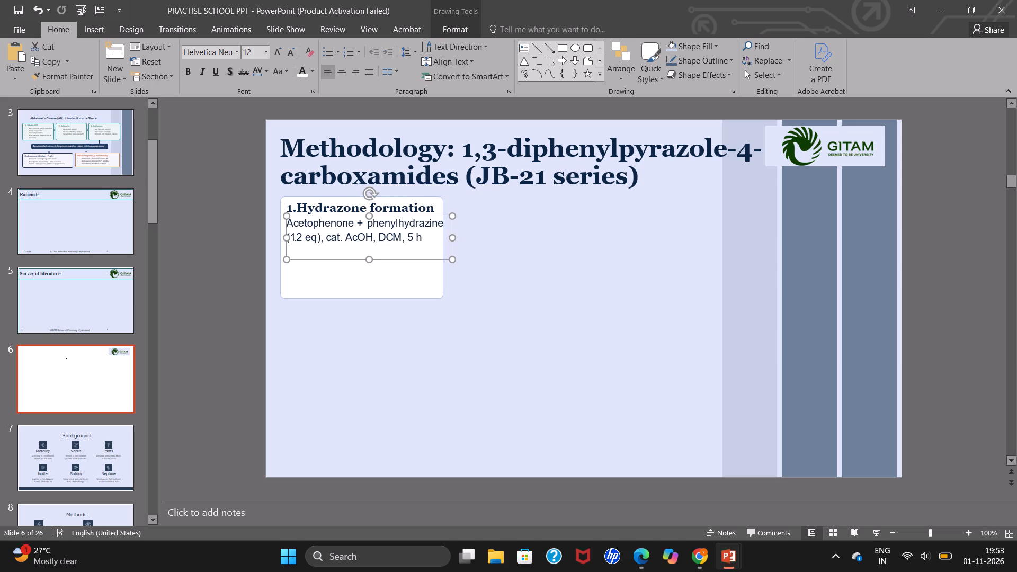
Shift the white card slightly to the right so it frames the heading and the Acetophenone text evenly.
click(426, 254)
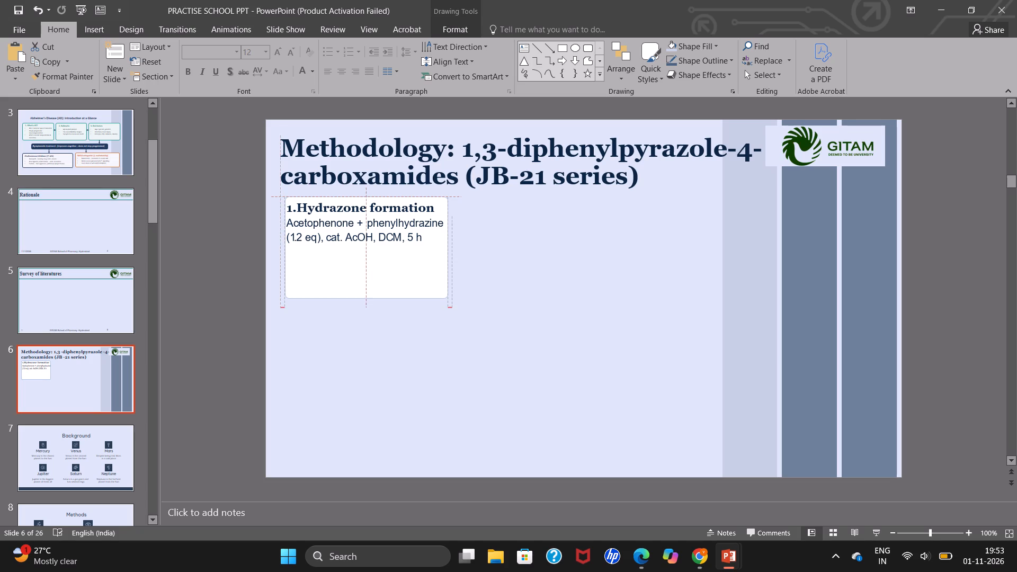
click(924, 305)
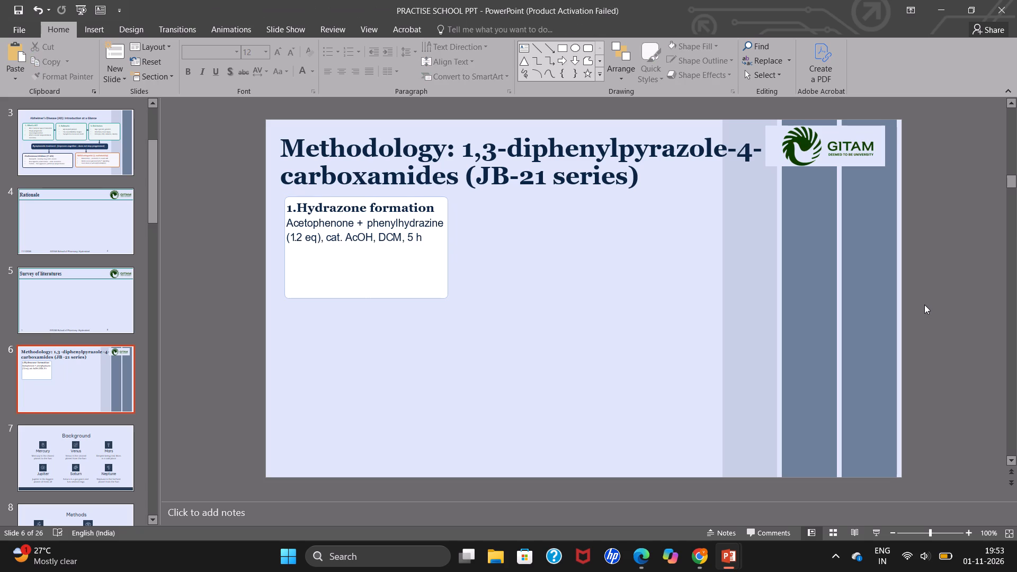
triple_click(924, 305)
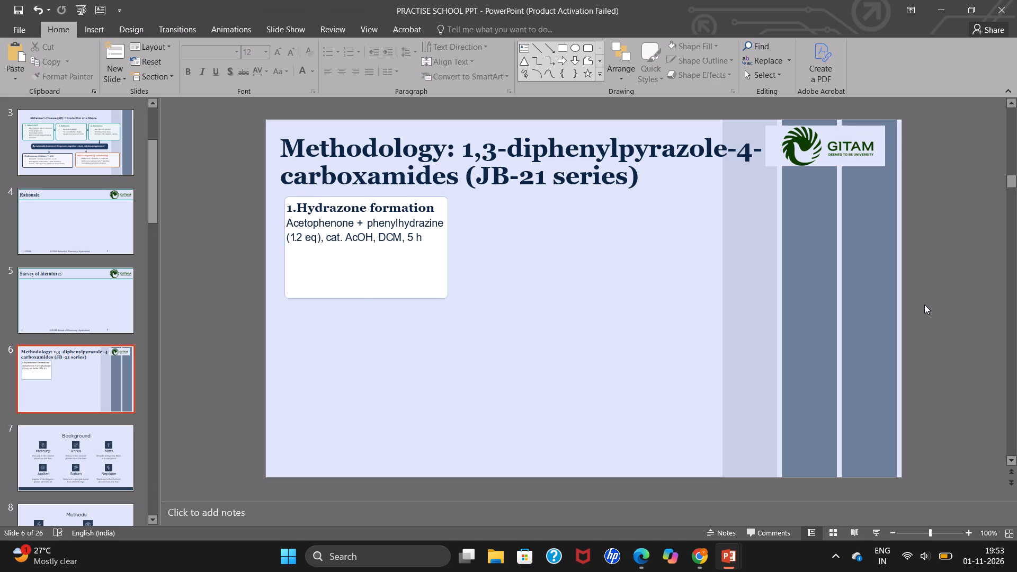
triple_click(924, 305)
click(381, 283)
click(422, 270)
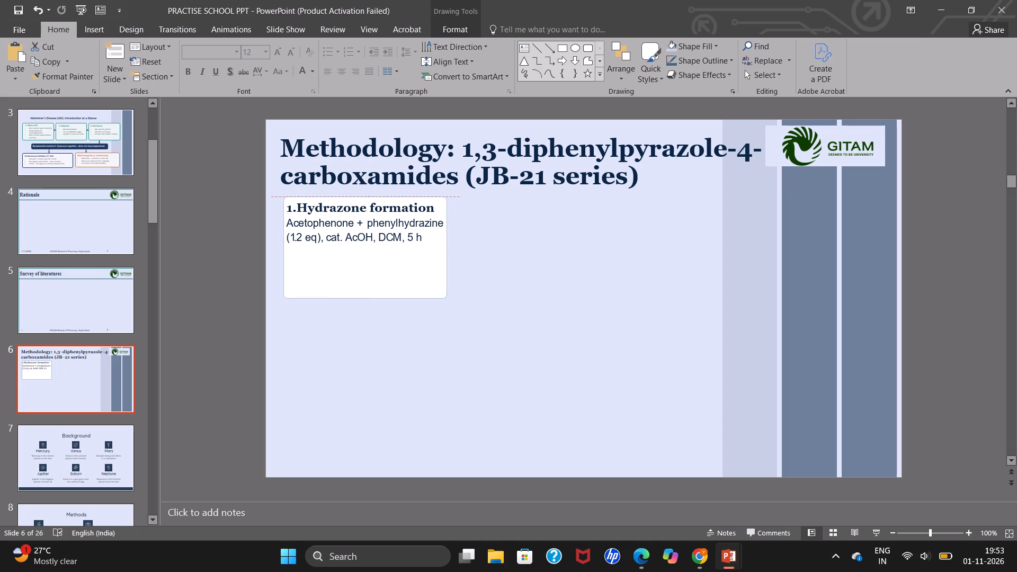
click(594, 334)
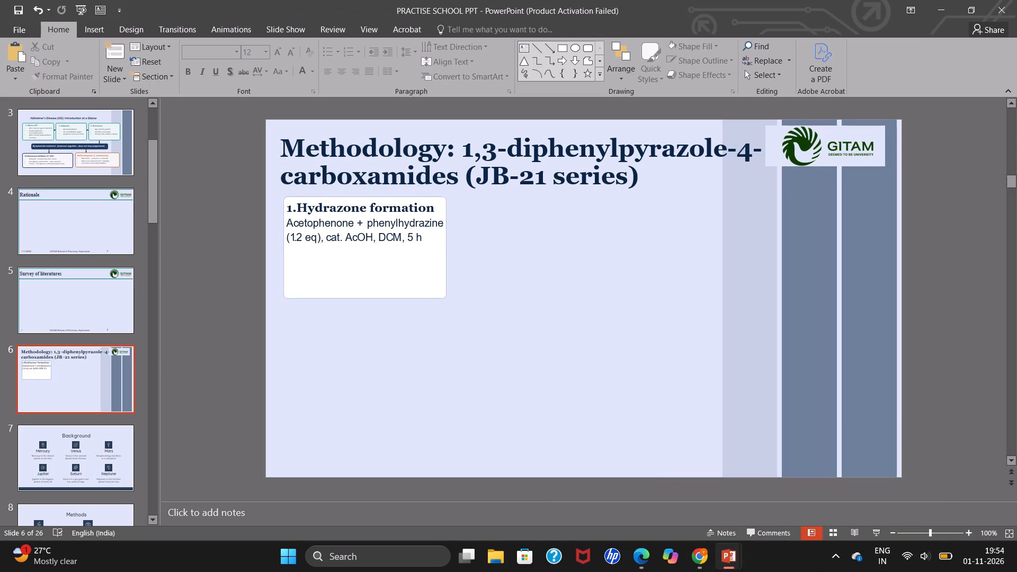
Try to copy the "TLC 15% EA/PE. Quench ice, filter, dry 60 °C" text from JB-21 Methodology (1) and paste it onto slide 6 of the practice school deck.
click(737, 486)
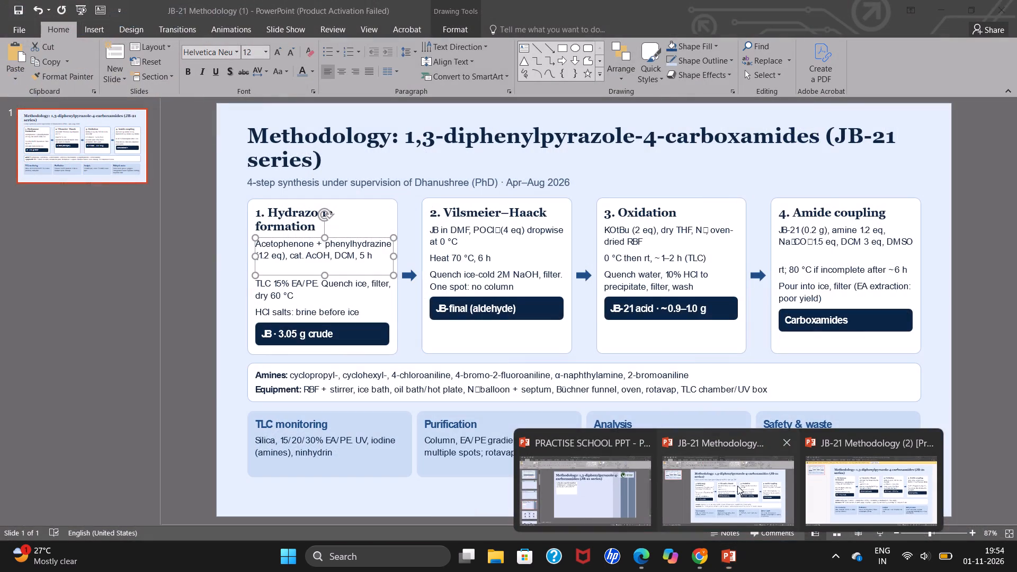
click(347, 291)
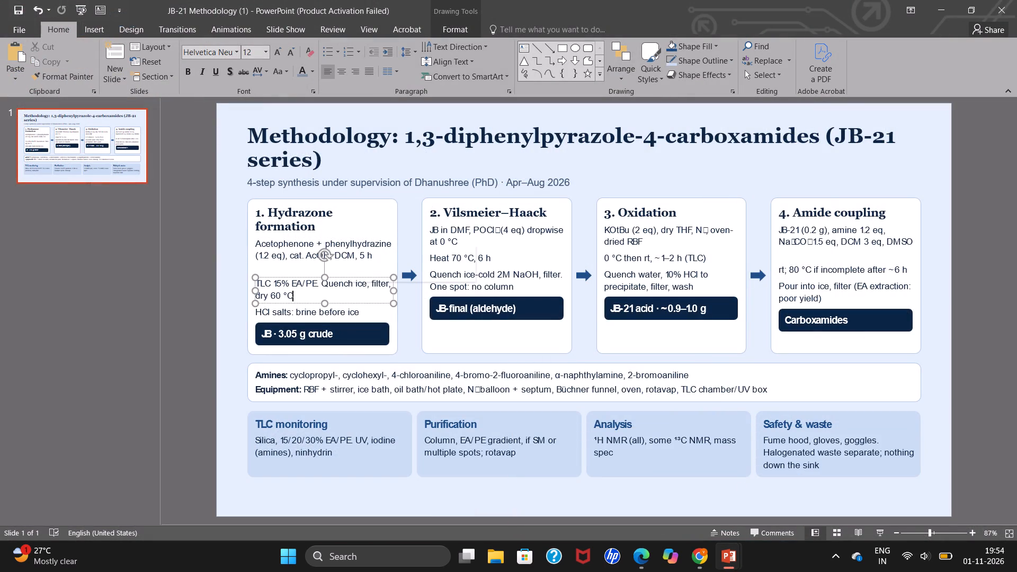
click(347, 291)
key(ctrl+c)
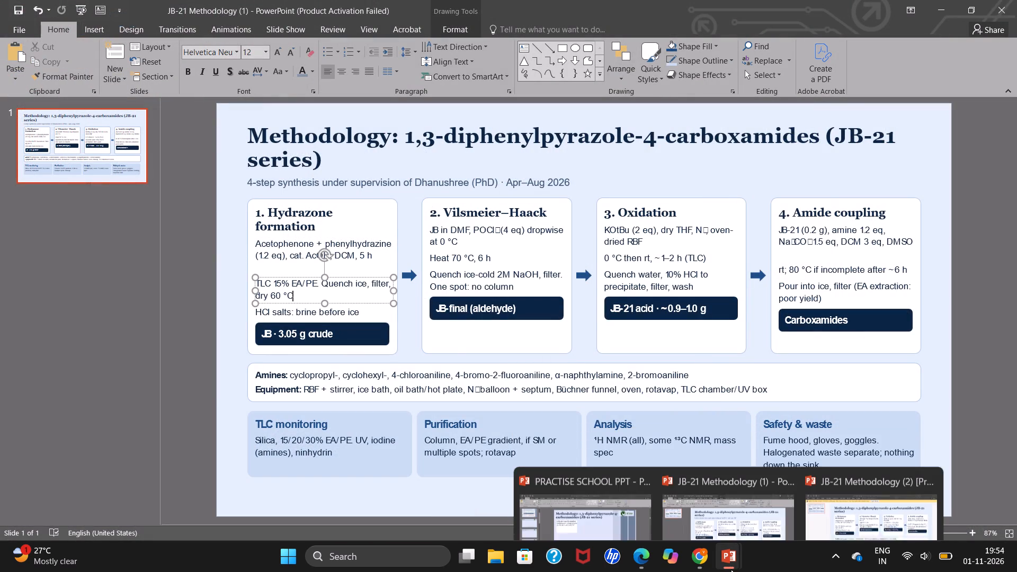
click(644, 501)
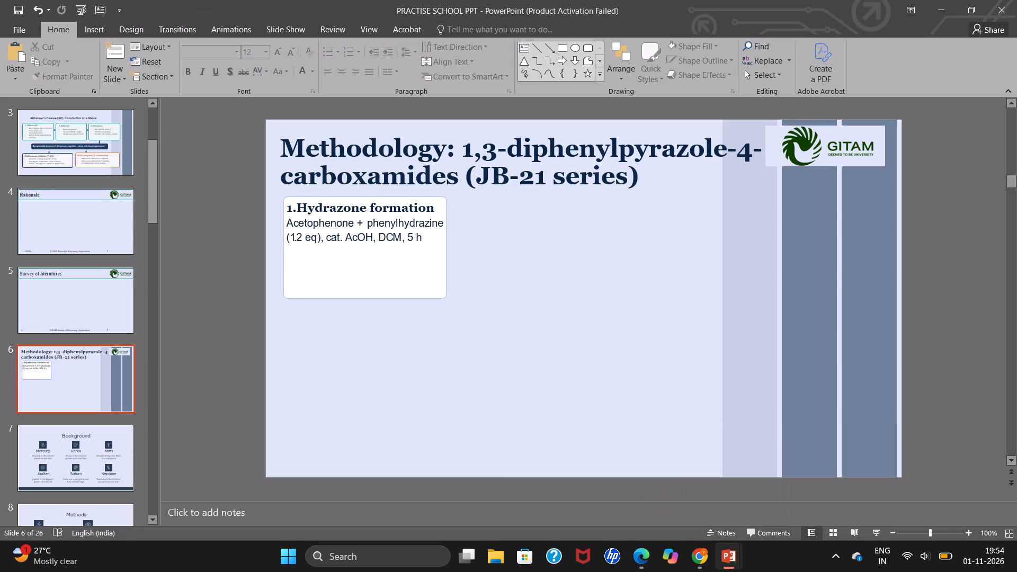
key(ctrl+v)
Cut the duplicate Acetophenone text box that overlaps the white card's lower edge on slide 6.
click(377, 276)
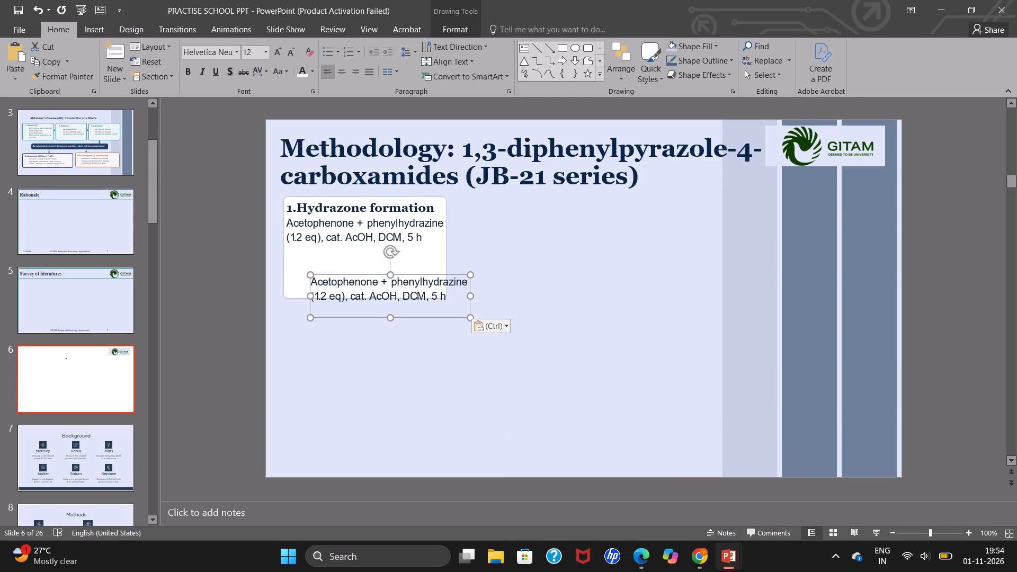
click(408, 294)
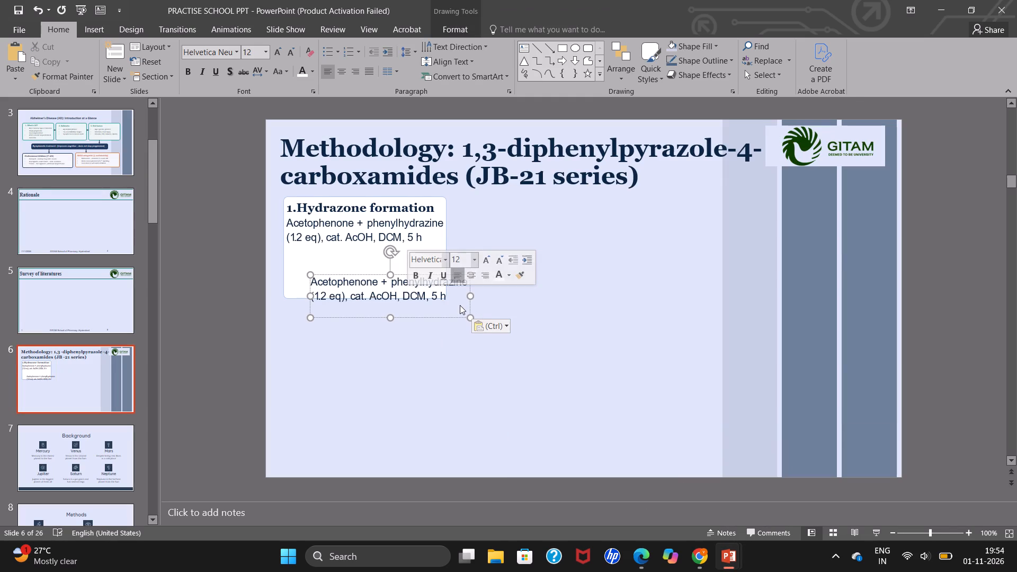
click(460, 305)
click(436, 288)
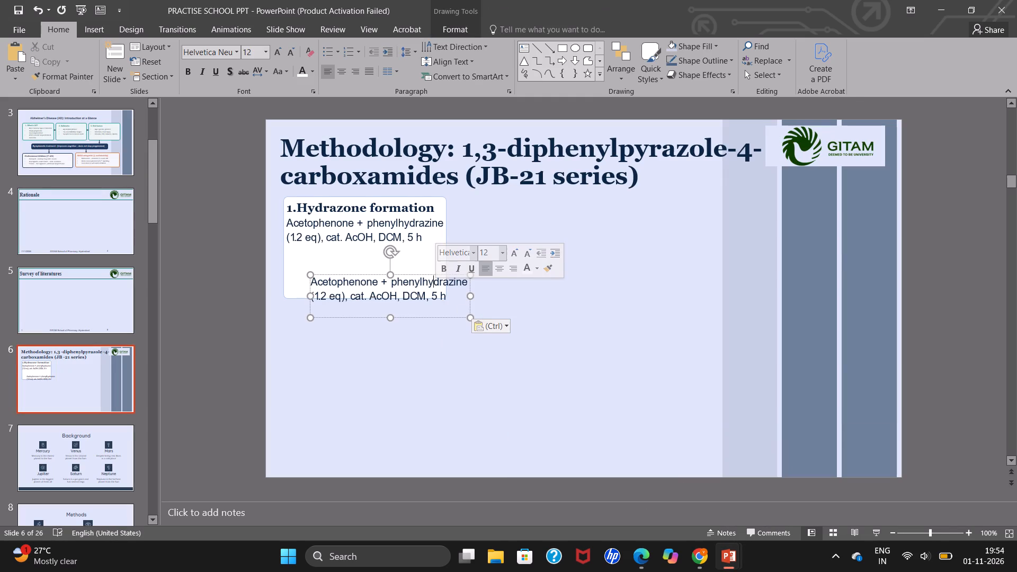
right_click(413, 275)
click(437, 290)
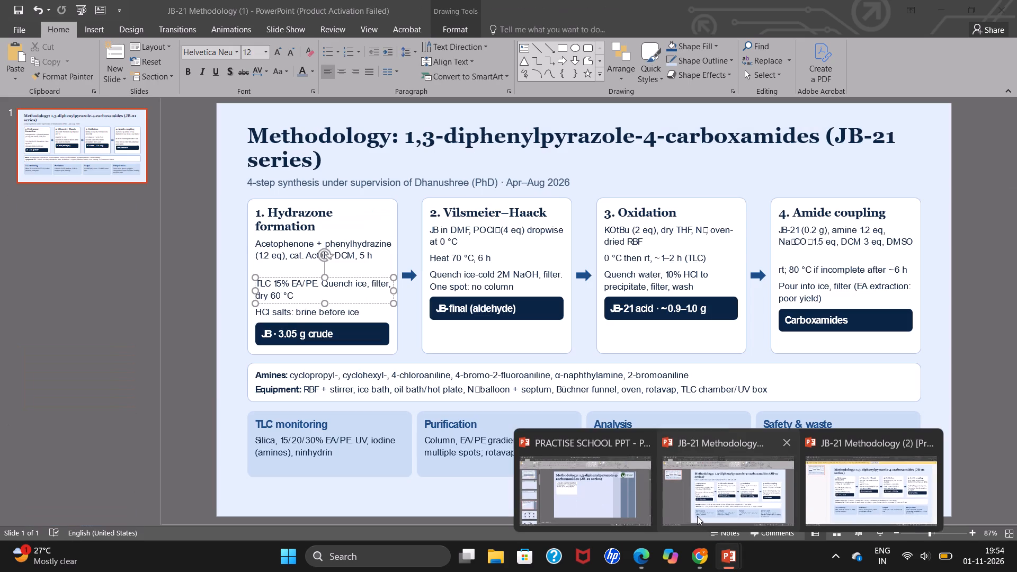
Copy the full "TLC 15% EA/PE. Quench ice, filter, dry 60 °C" text from JB-21 Methodology (1) and paste it onto slide 6 of the practice school deck.
click(697, 516)
click(360, 282)
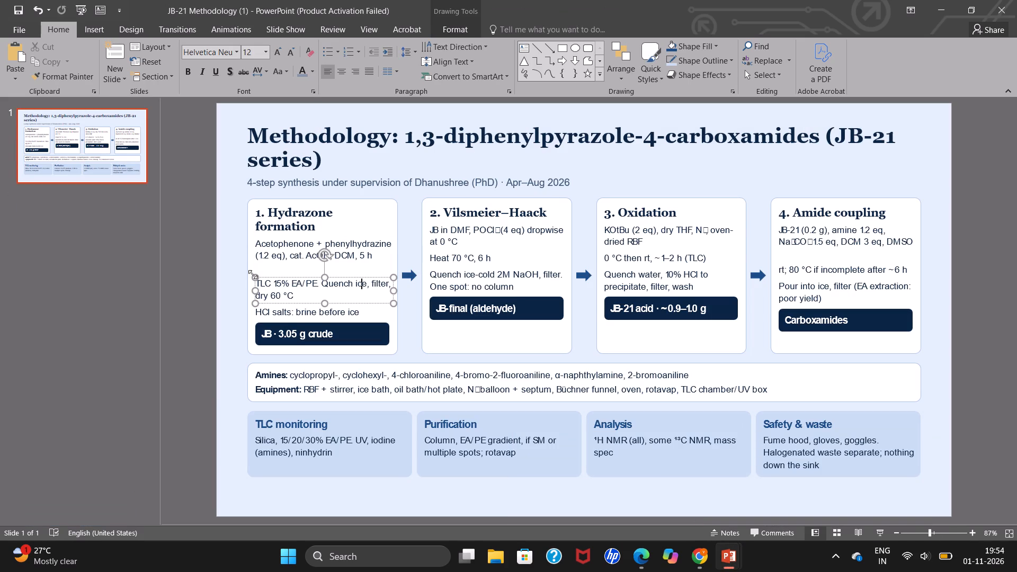
right_click(263, 282)
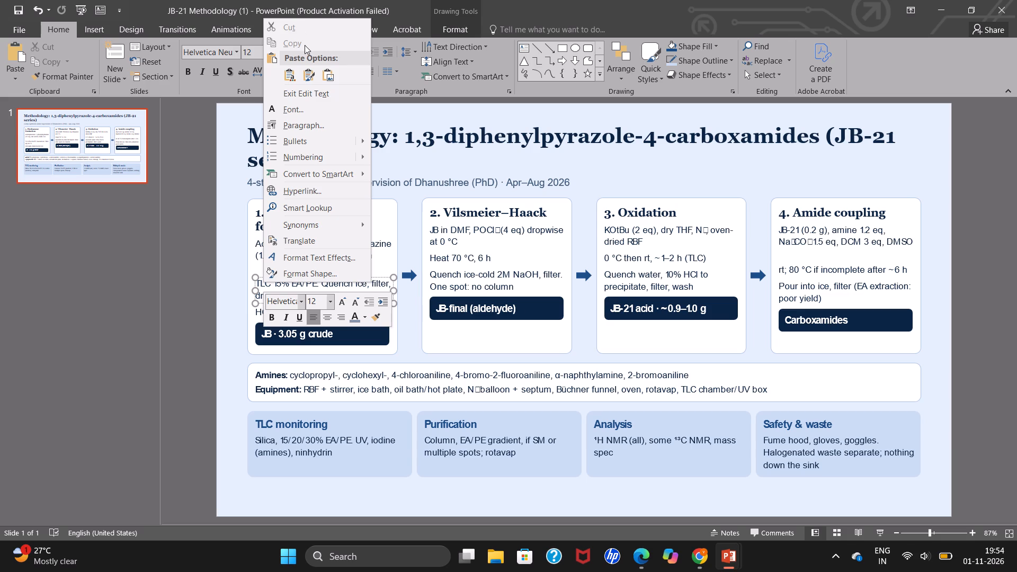
click(305, 45)
double_click(290, 43)
click(189, 246)
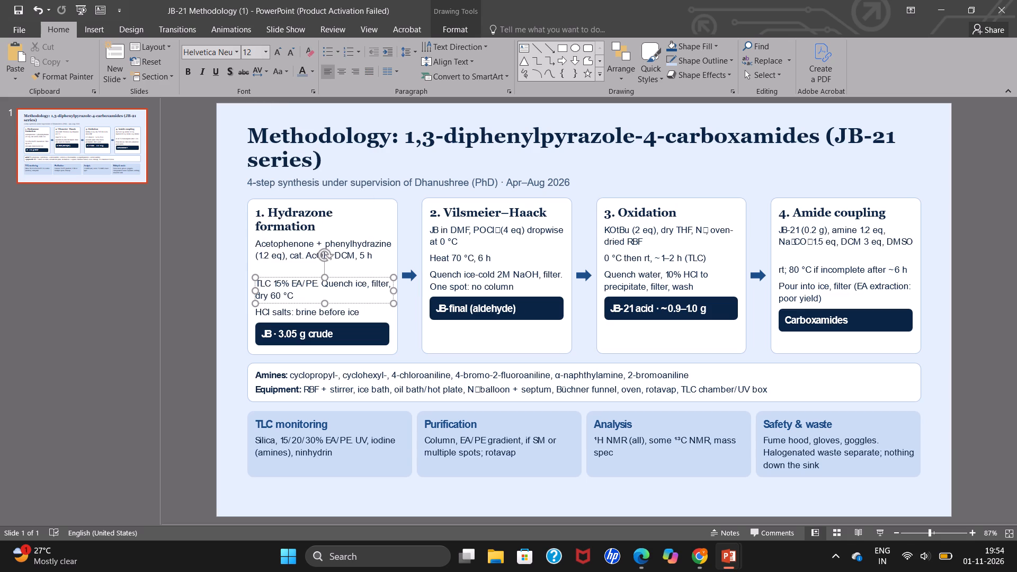
right_click(257, 283)
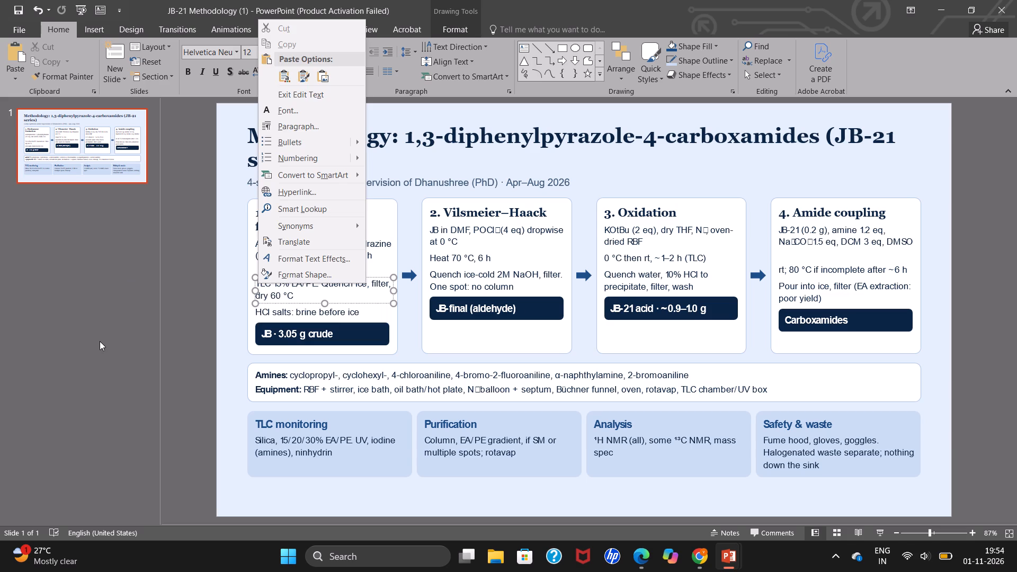
click(100, 341)
click(334, 290)
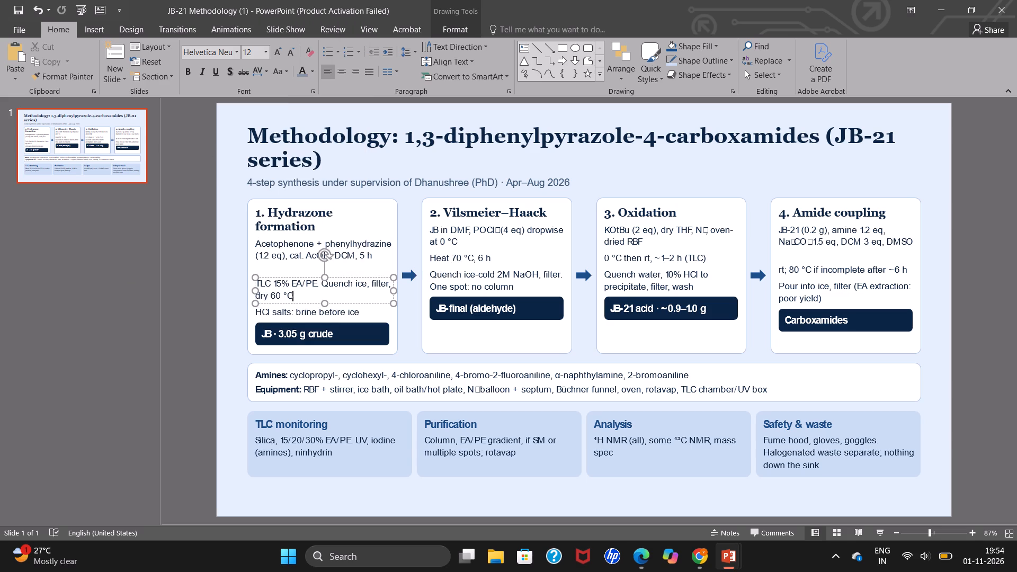
drag(263, 281, 295, 288)
drag(295, 288, 328, 301)
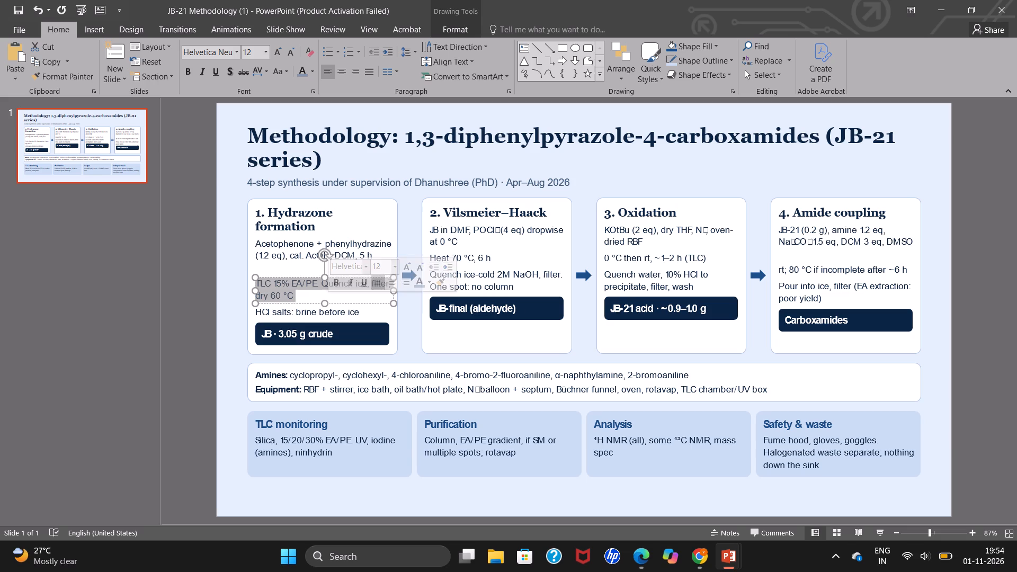
key(ctrl+c)
click(292, 310)
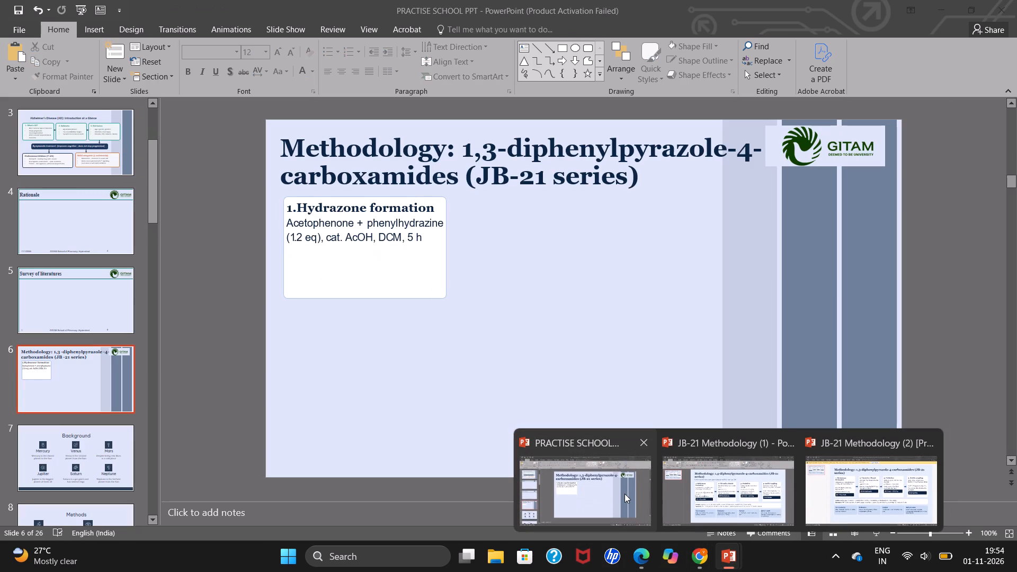
click(625, 494)
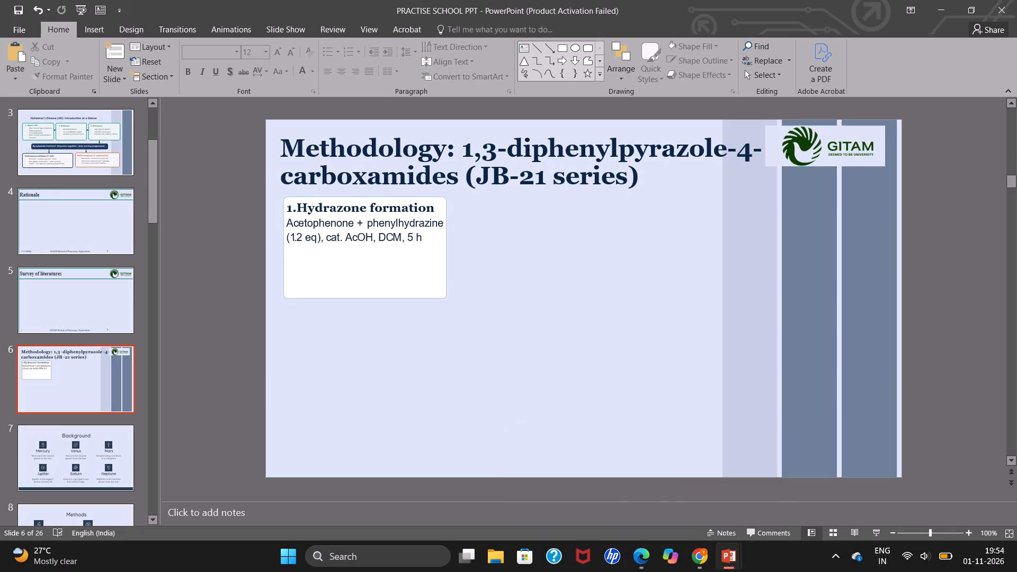
key(ctrl+v)
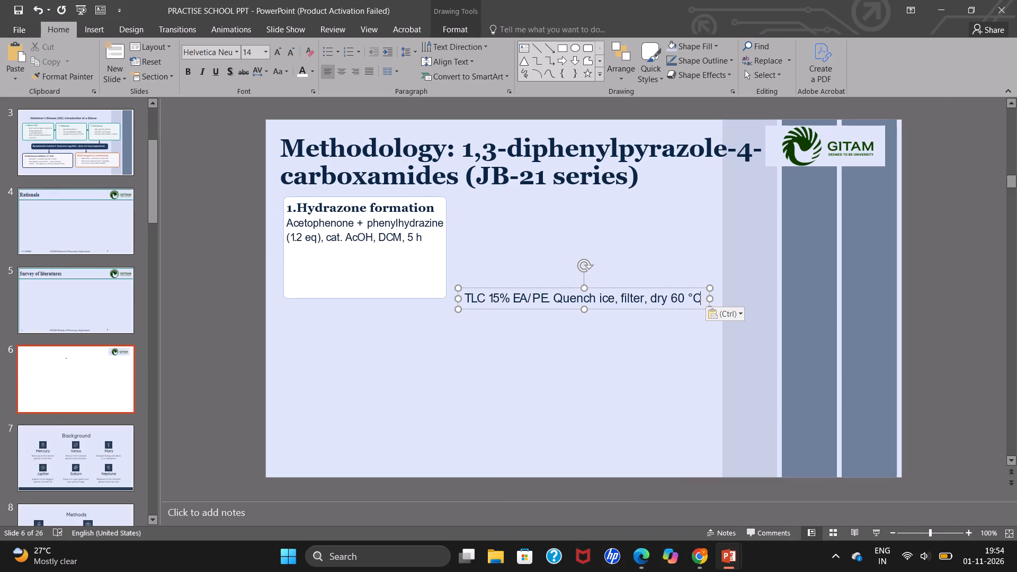
Move the pasted TLC text beneath the Acetophenone text inside the white card and narrow its text box so the text wraps onto two lines.
drag(553, 290, 374, 246)
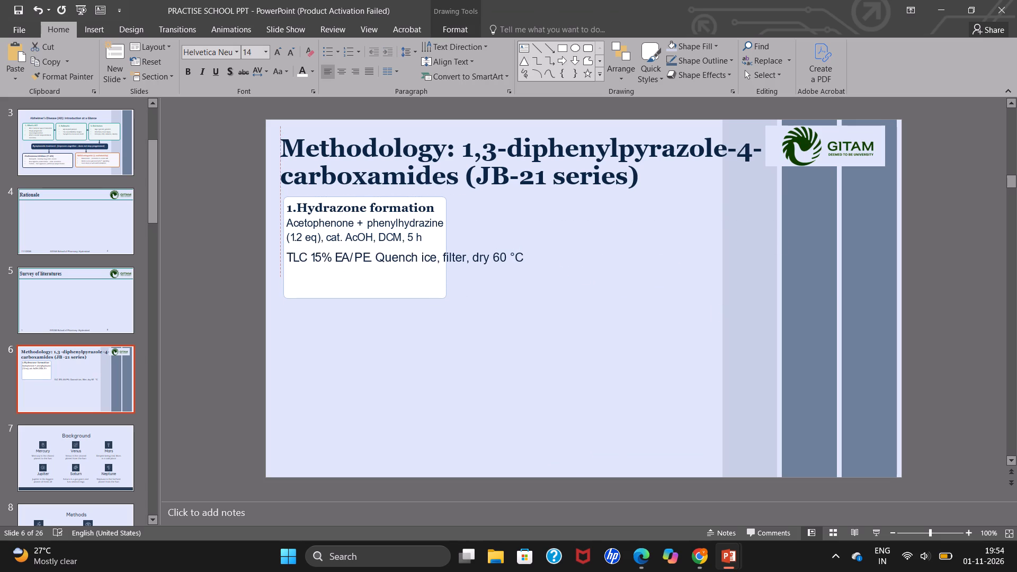
drag(534, 271, 472, 263)
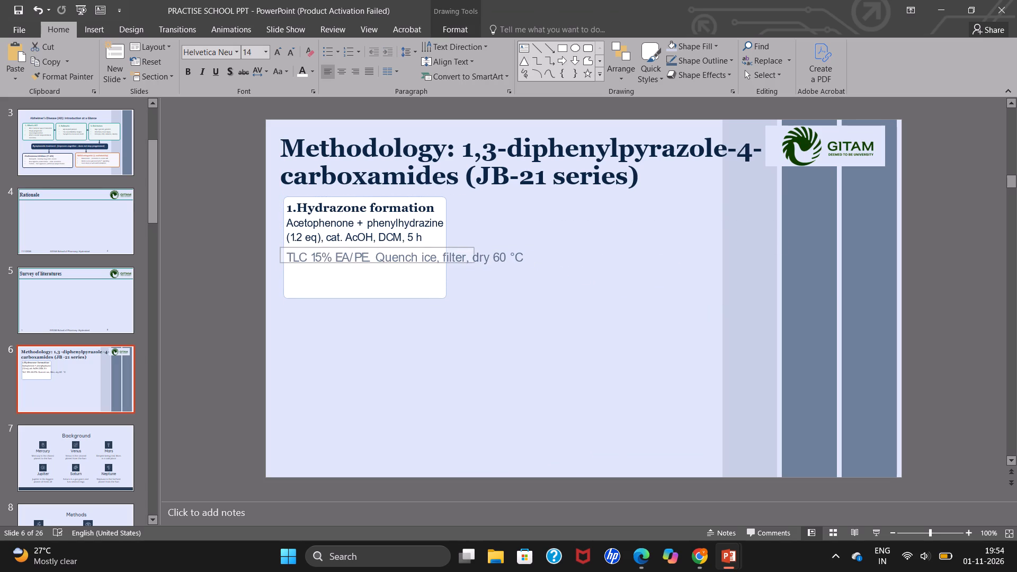
drag(472, 263, 467, 265)
drag(468, 265, 438, 262)
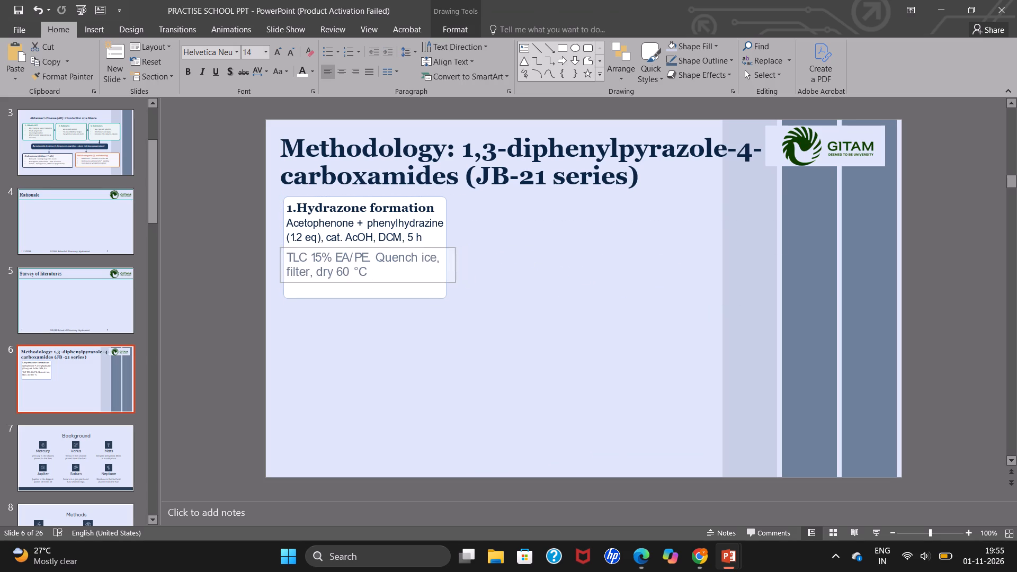
drag(438, 262, 426, 258)
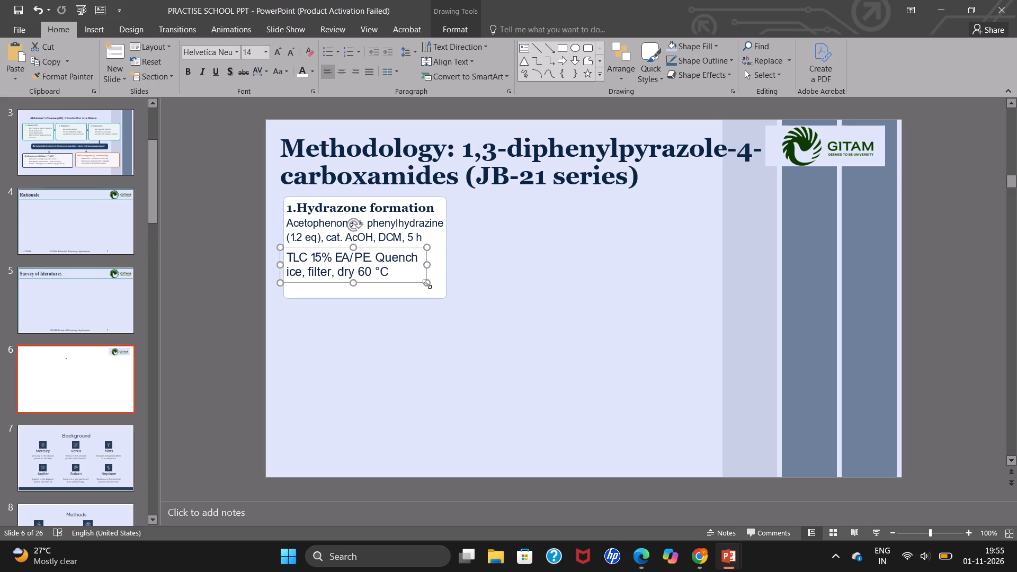
drag(427, 284, 411, 262)
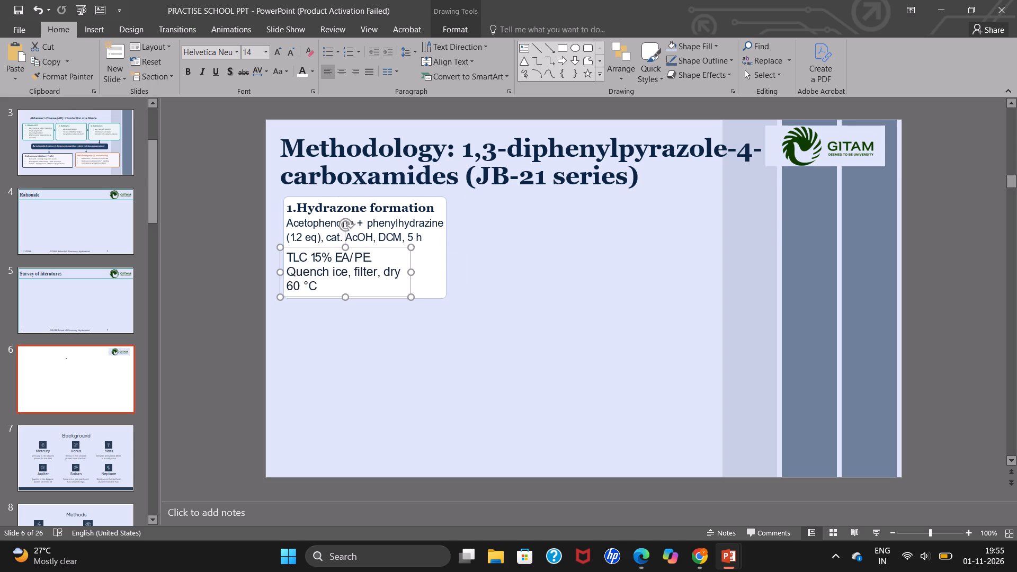
drag(412, 271, 447, 261)
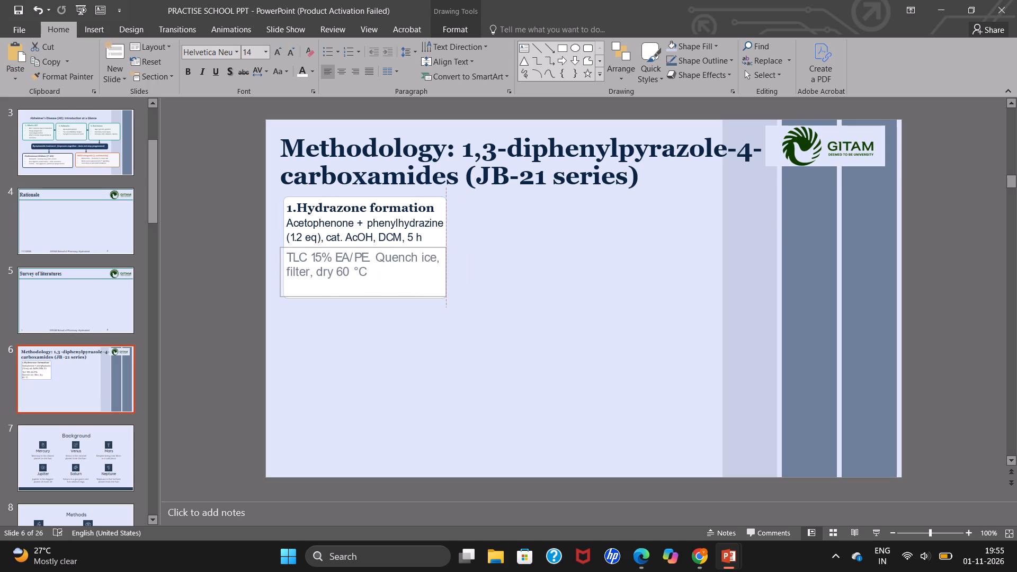
drag(447, 261, 448, 261)
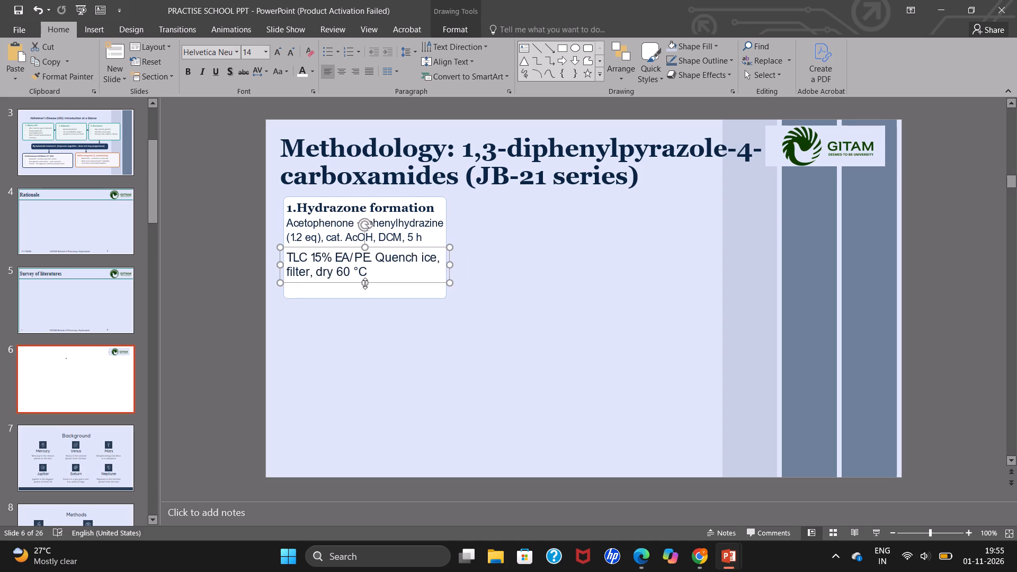
drag(365, 283, 363, 273)
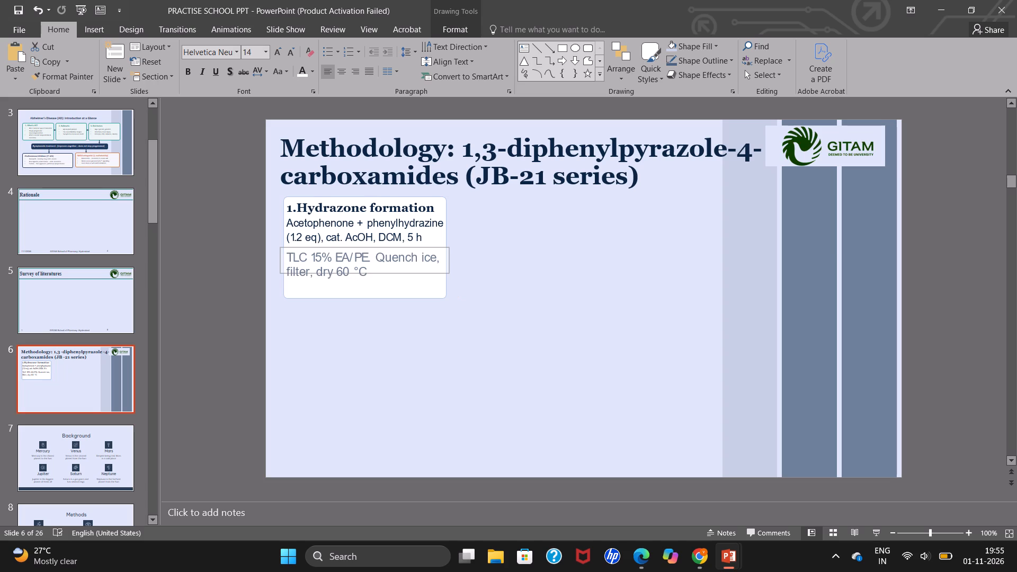
drag(451, 246, 438, 245)
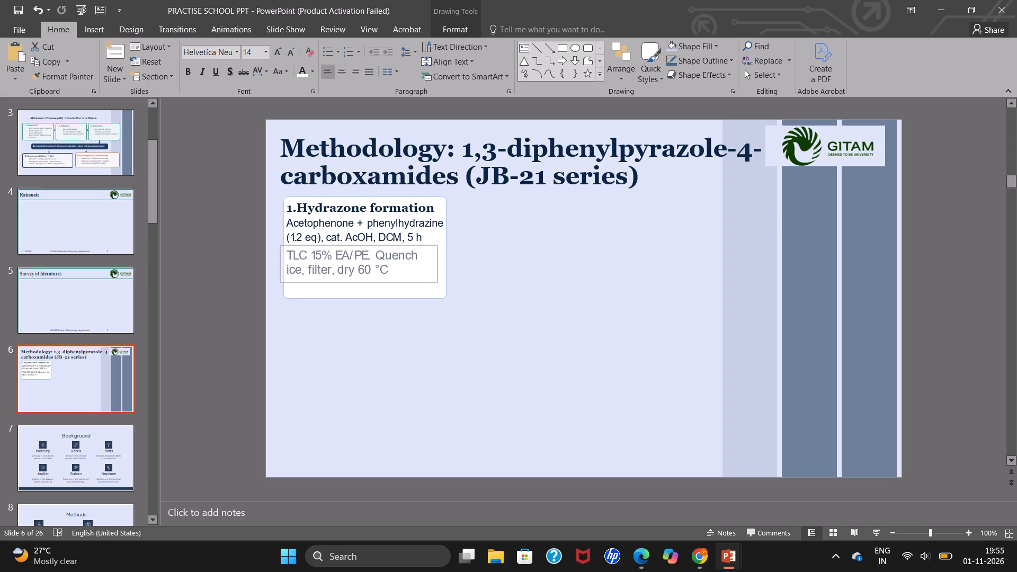
drag(438, 245, 440, 248)
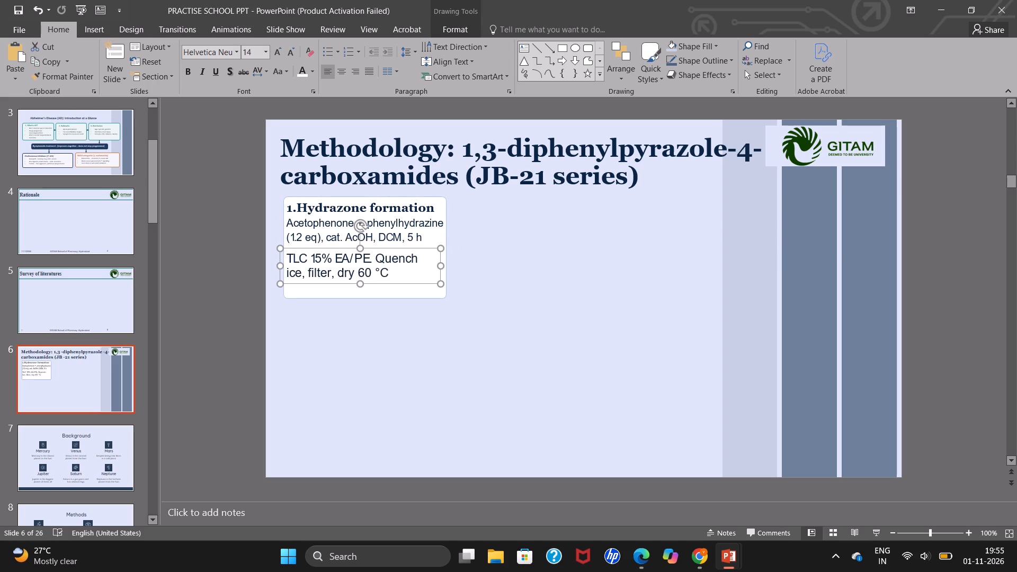
click(419, 249)
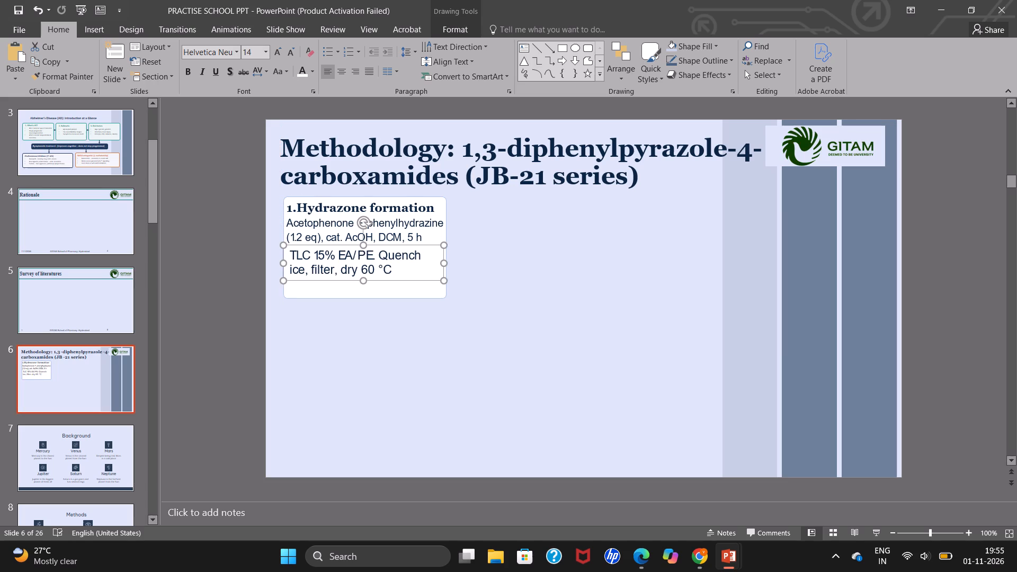
drag(445, 282, 428, 266)
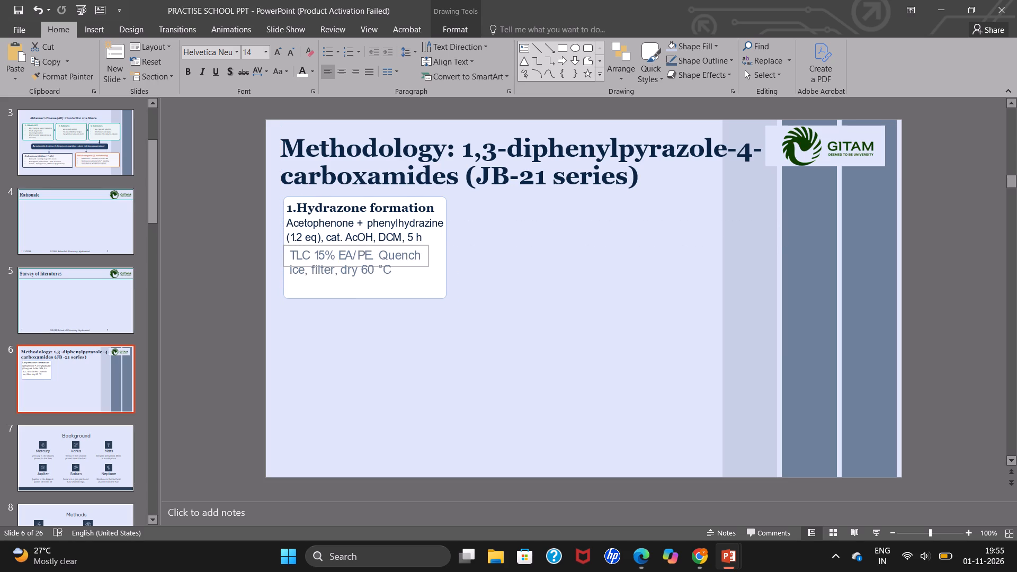
drag(428, 266, 422, 263)
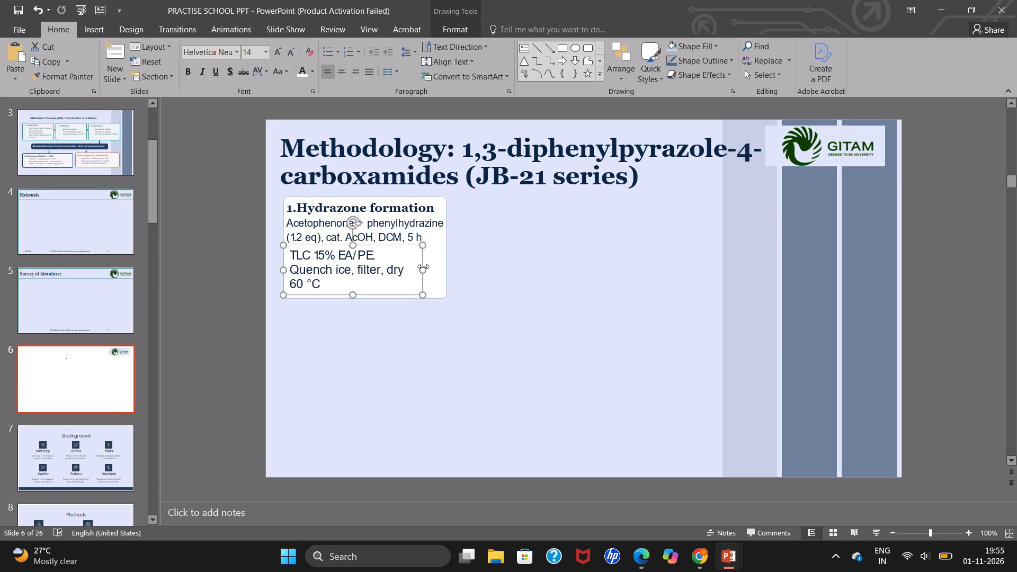
drag(424, 273, 441, 271)
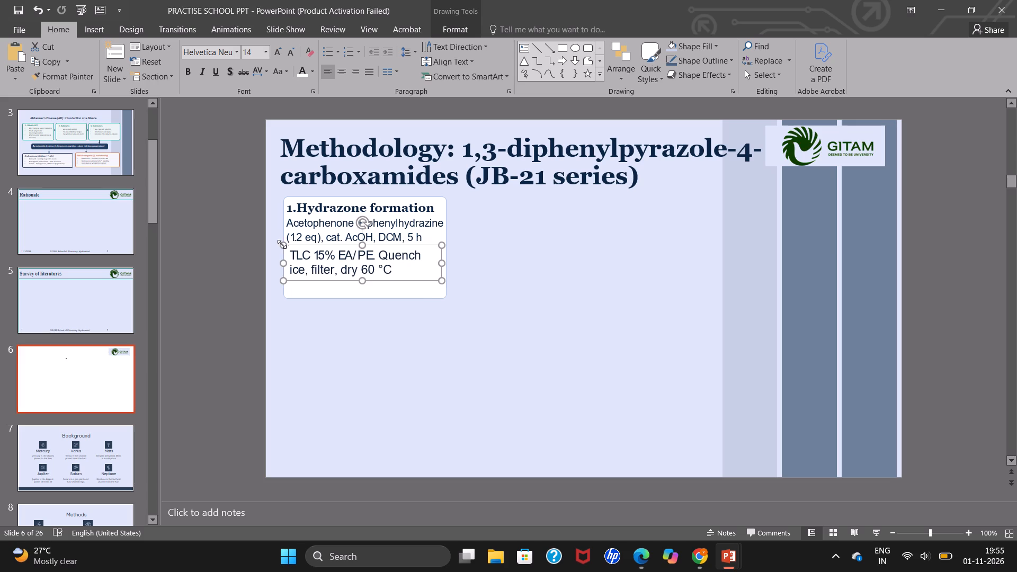
Set the font size of the TLC text in the white card to 12.
drag(292, 252, 390, 271)
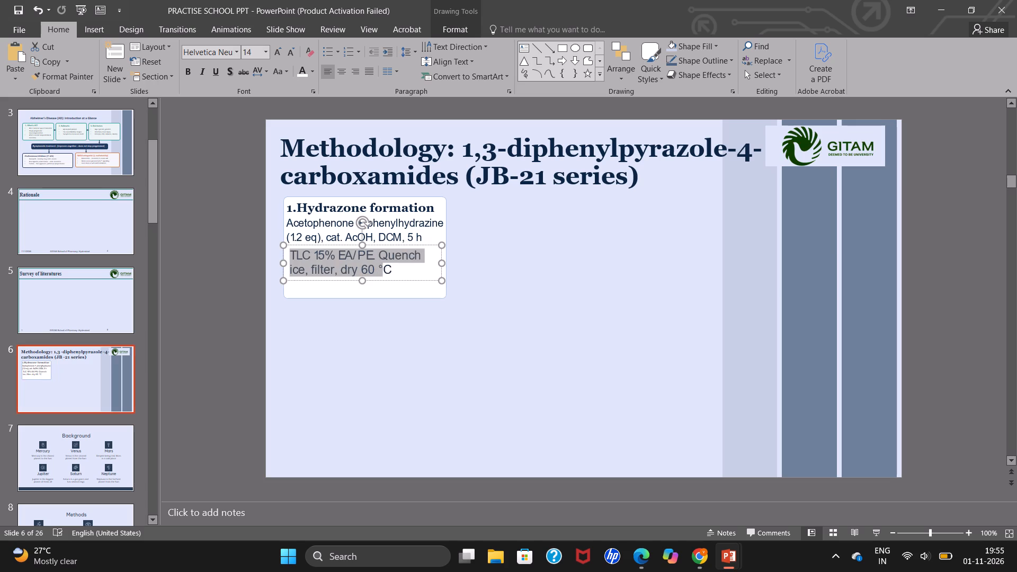
drag(390, 271, 394, 272)
click(457, 238)
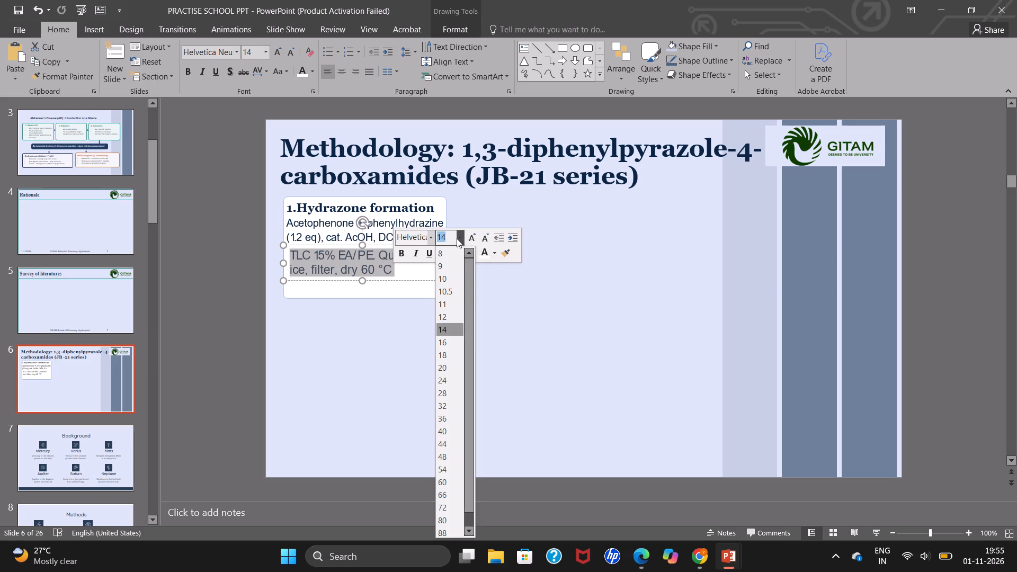
click(449, 316)
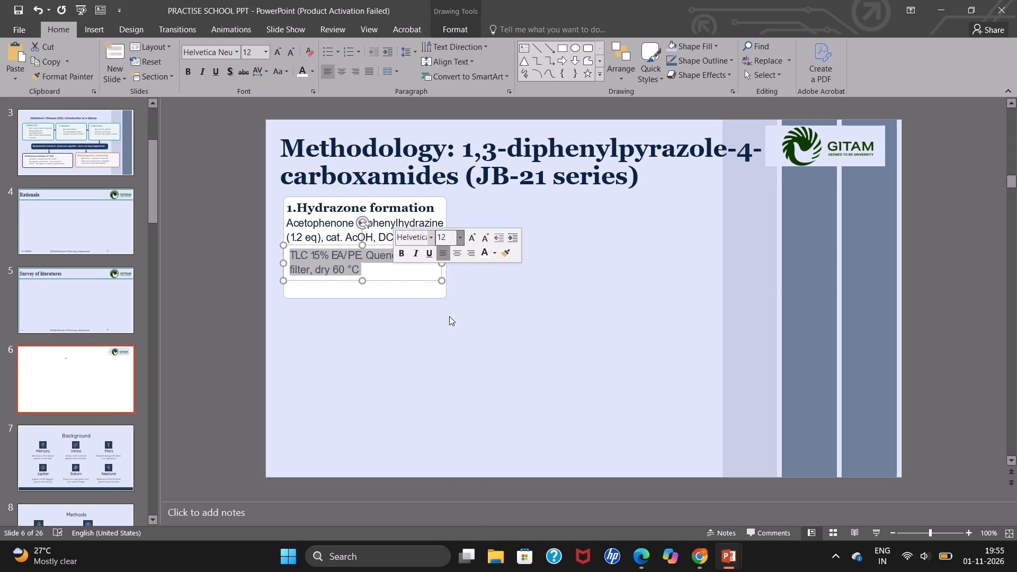
click(466, 301)
Nudge the TLC text box up and left so its text lines up directly under the Acetophenone text.
click(377, 260)
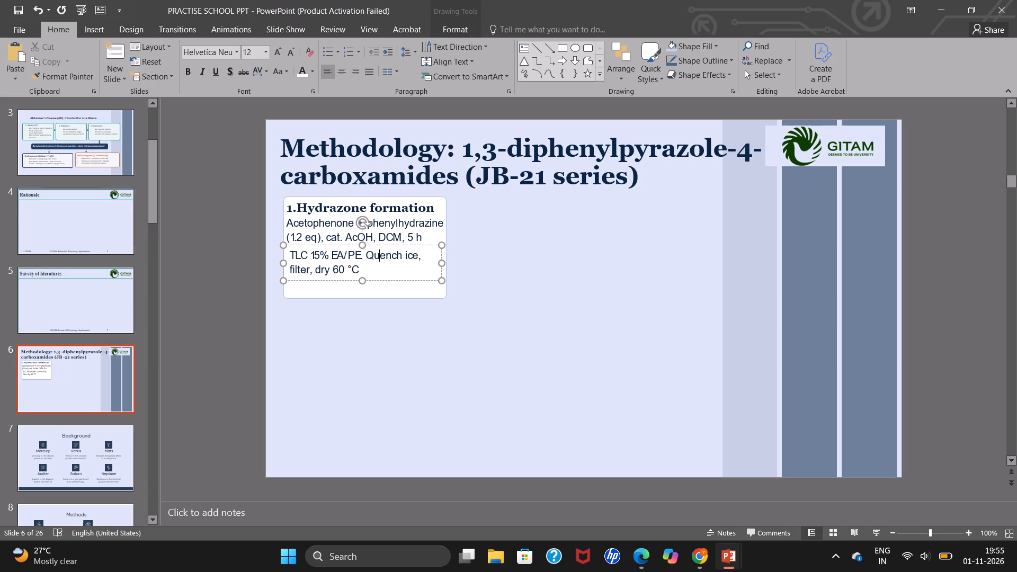
click(300, 245)
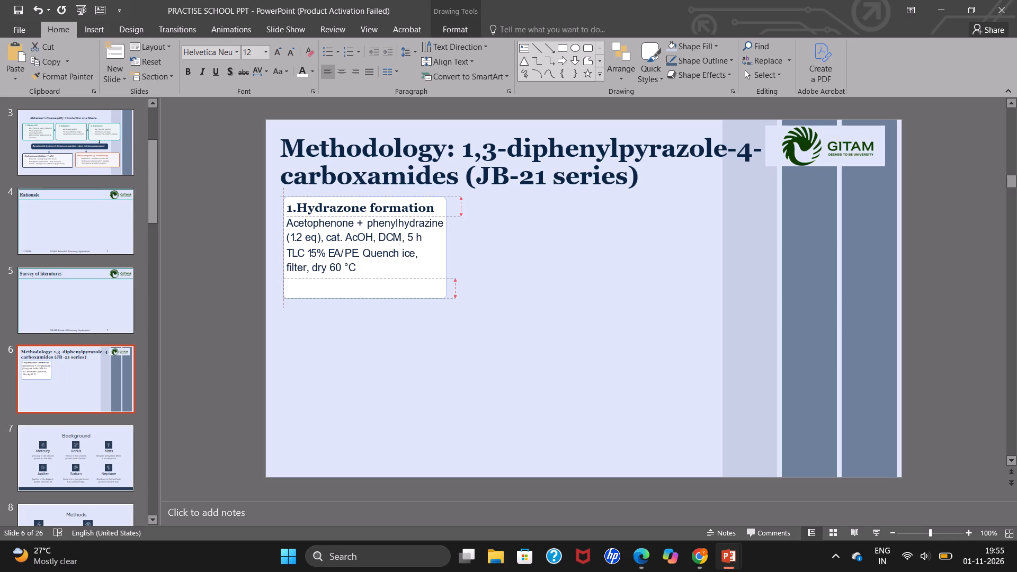
click(545, 326)
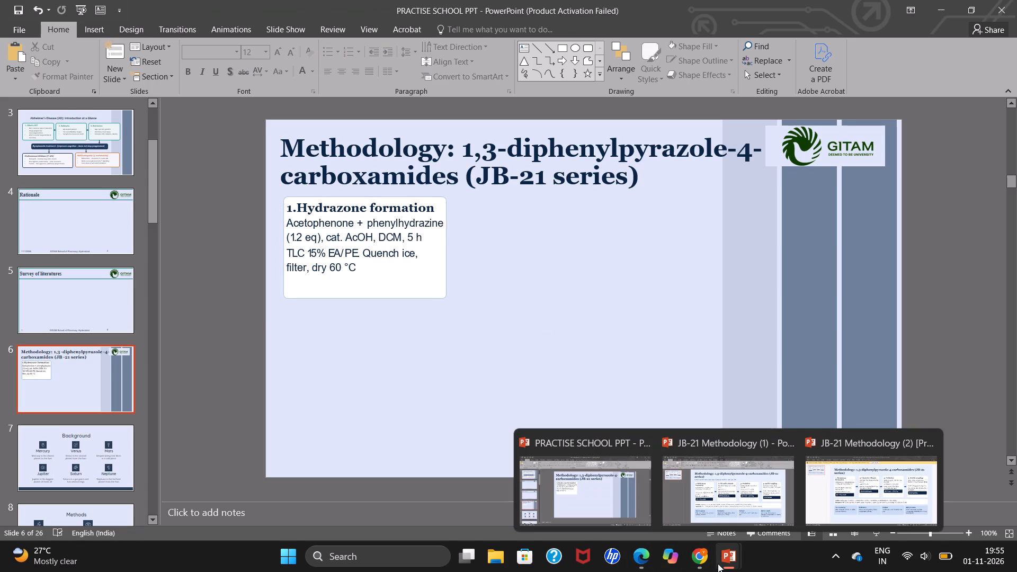
Switch to JB-21 Methodology (1) and check the "HCl salts: brine before ice" line in the Hydrazone formation card.
double_click(717, 510)
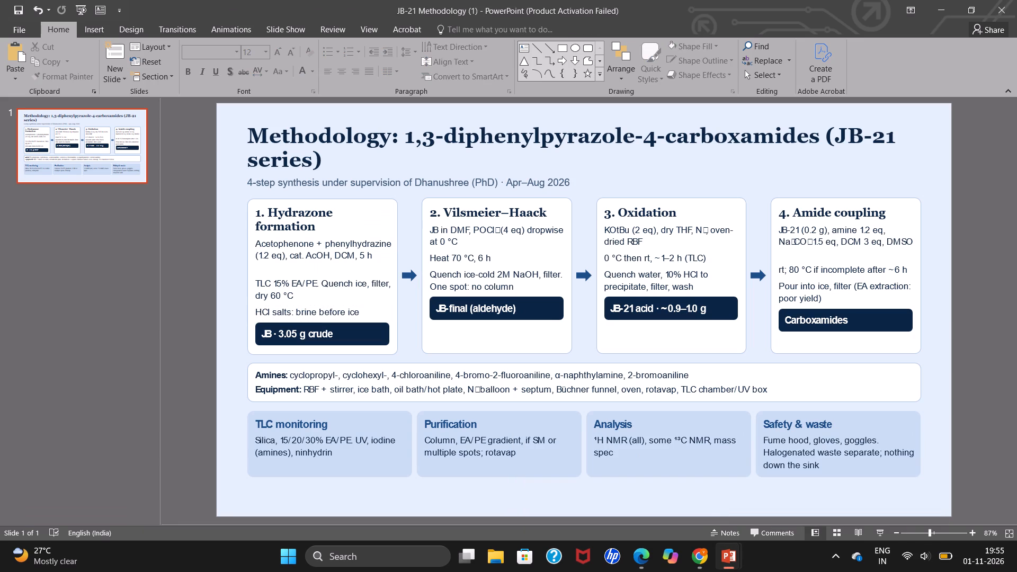
click(359, 311)
click(346, 310)
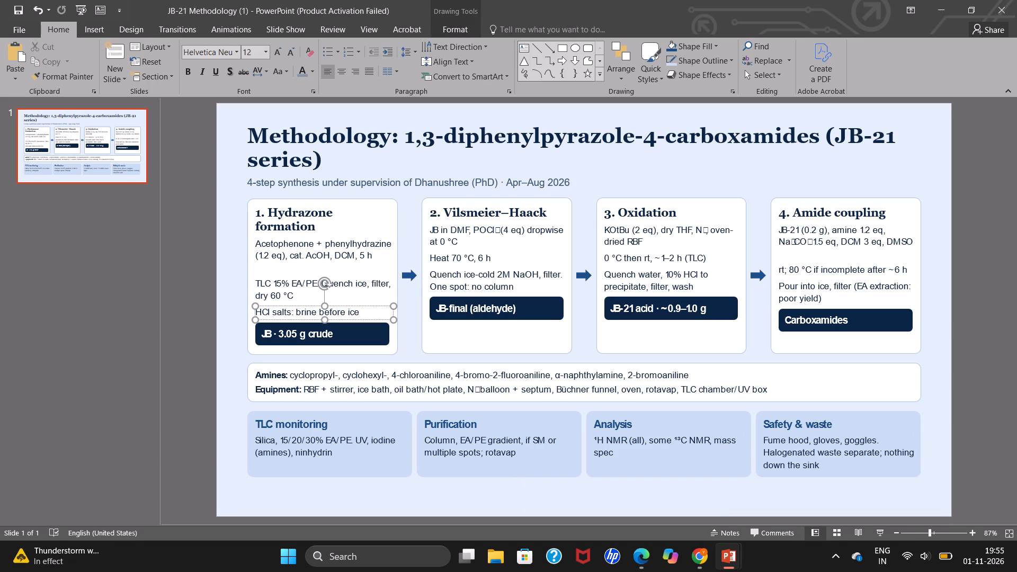
click(20, 283)
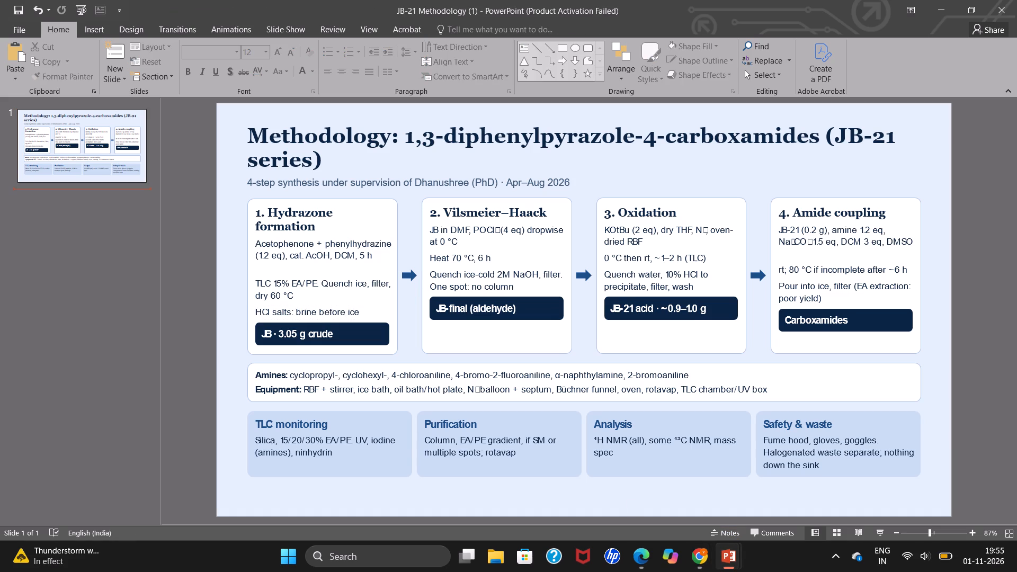
Launch Word 2016, dismiss the activation notice, and create a new blank document.
click(414, 565)
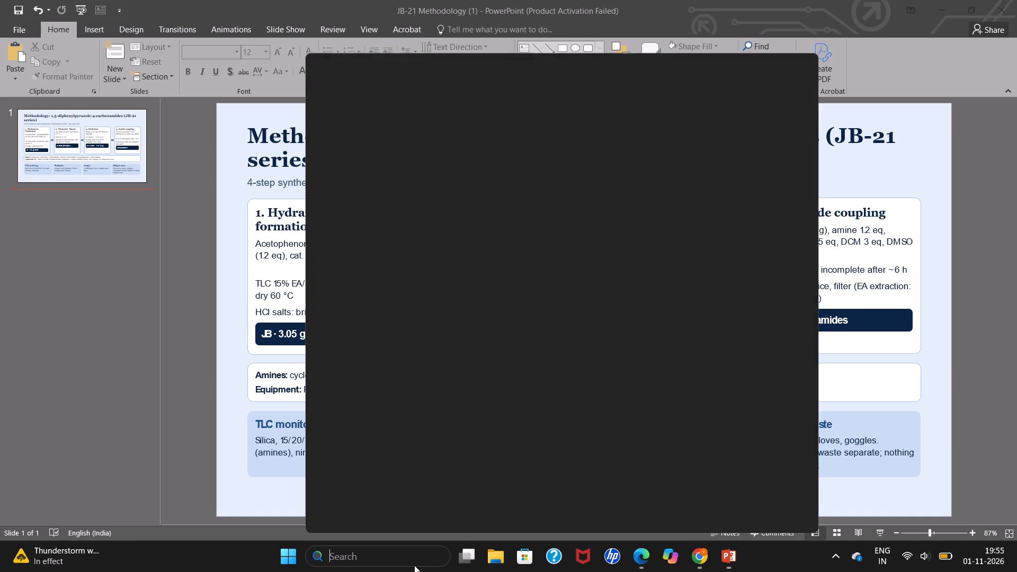
text(word)
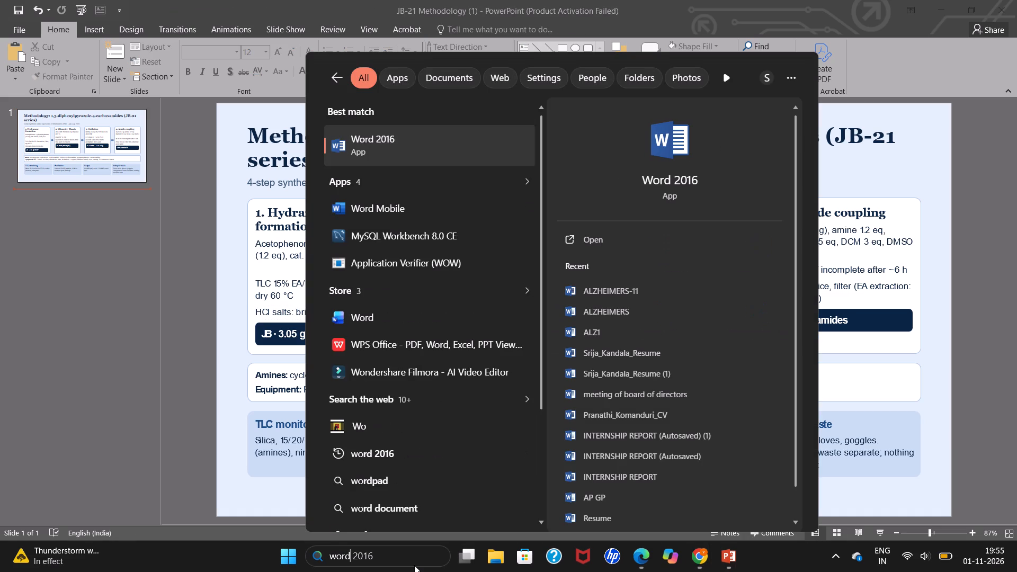
drag(463, 165, 471, 165)
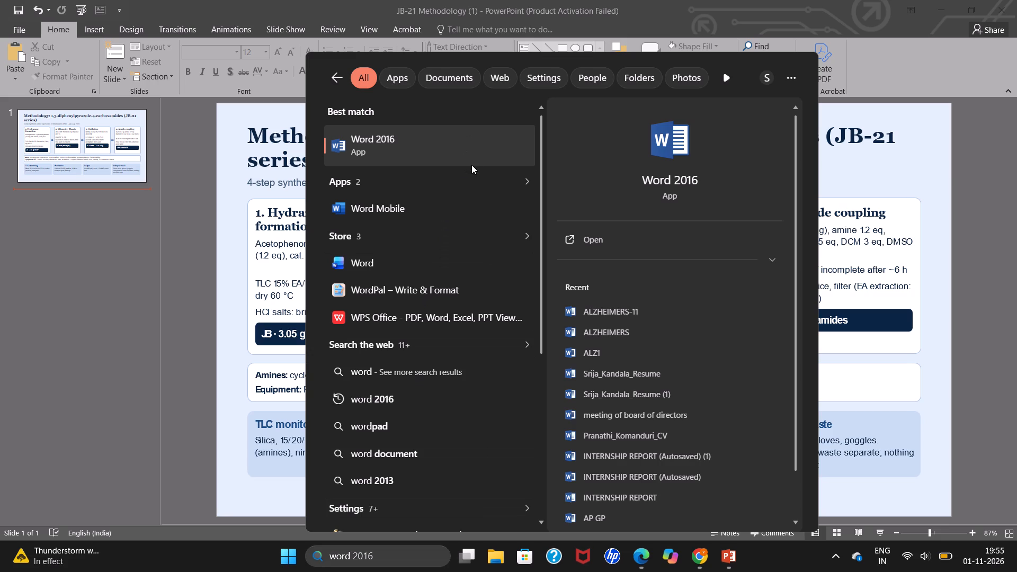
drag(471, 165, 472, 165)
click(473, 157)
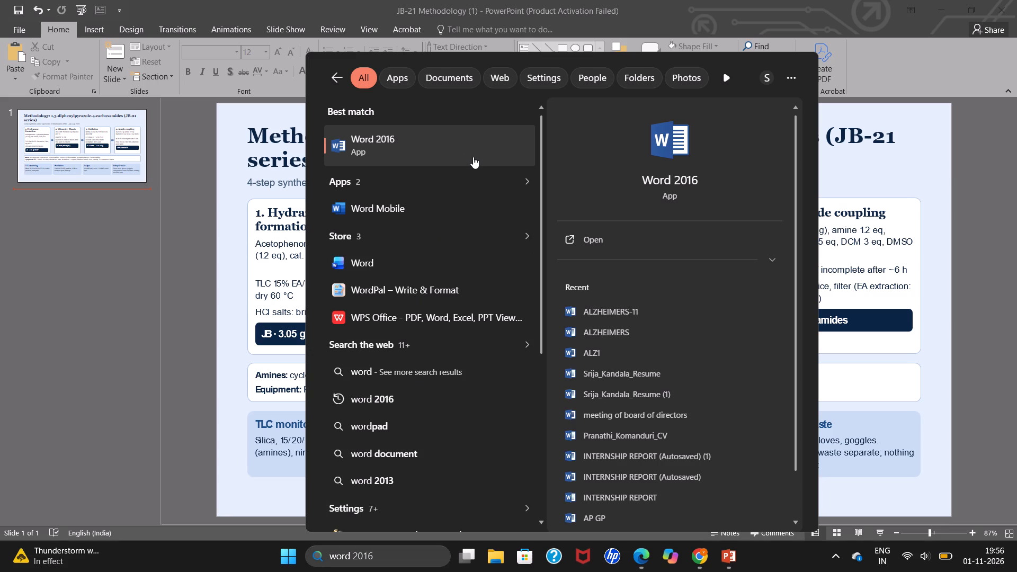
click(473, 157)
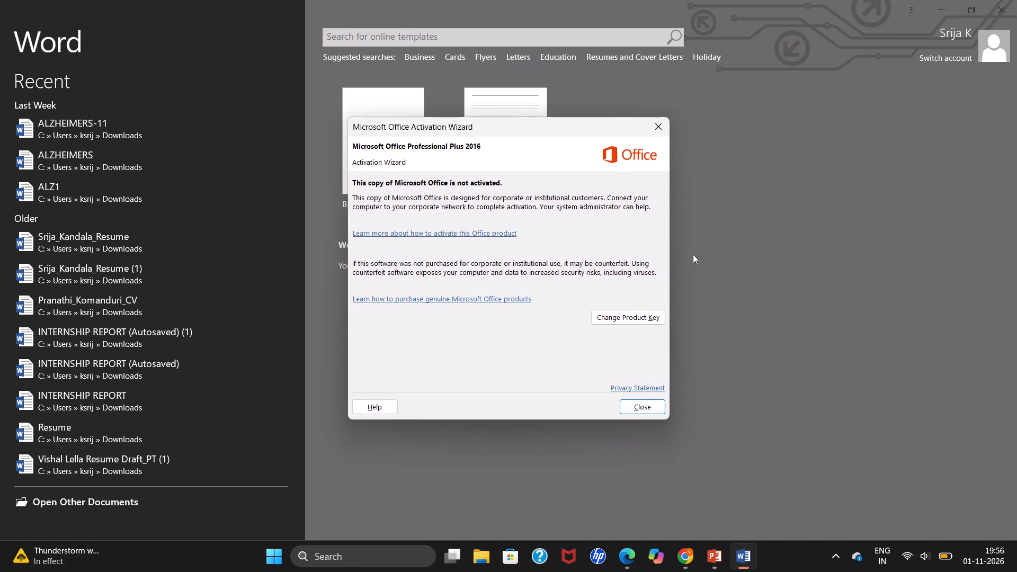
click(640, 410)
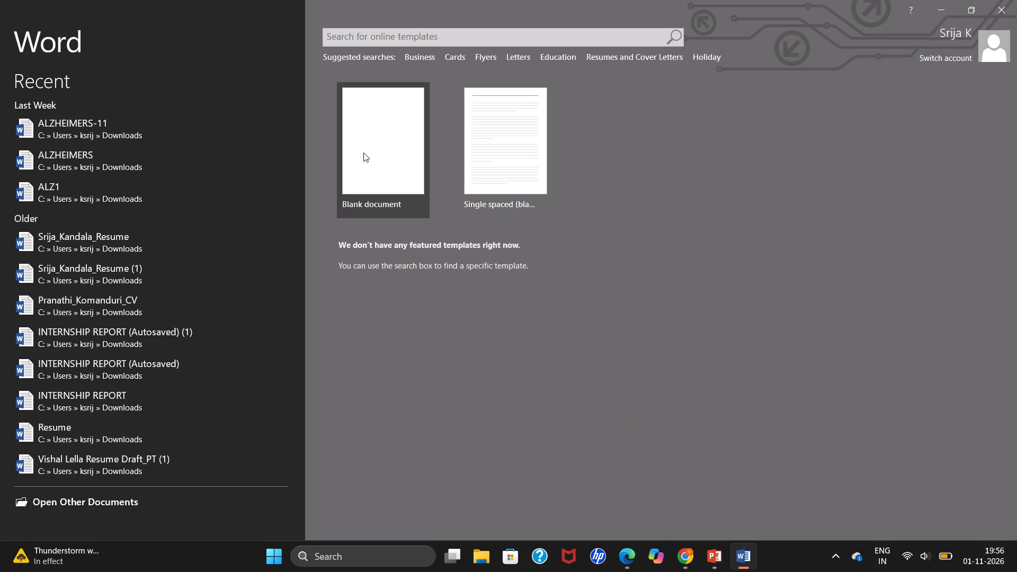
click(363, 153)
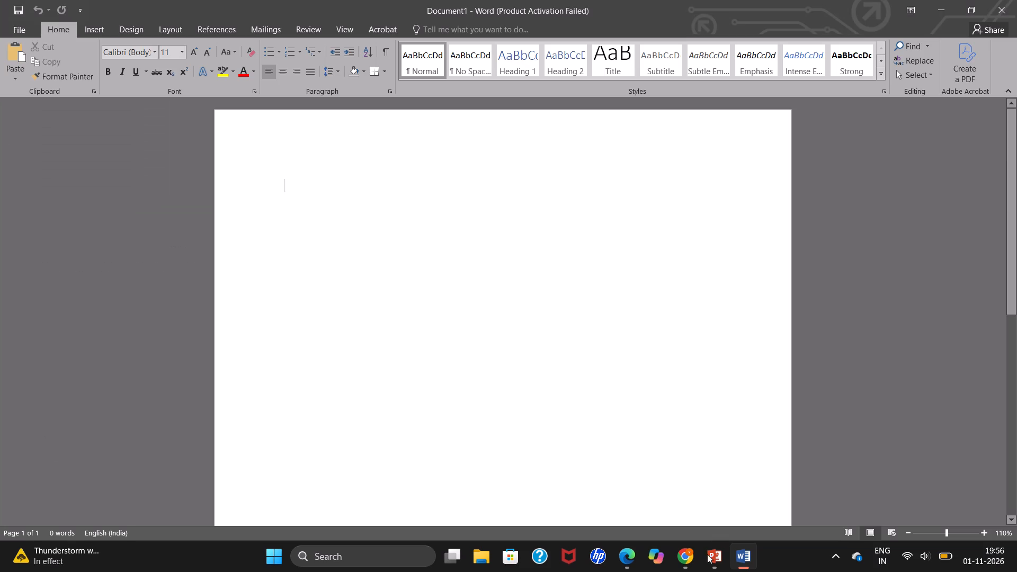